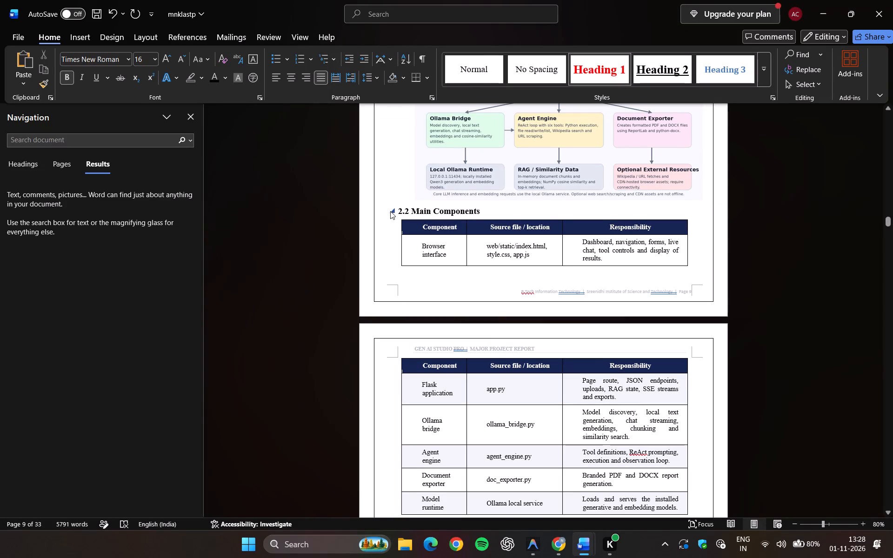
# Insert five blank lines before the 2.2 Main Components heading to move it and its table onto the next page.
pyautogui.click(396, 211)
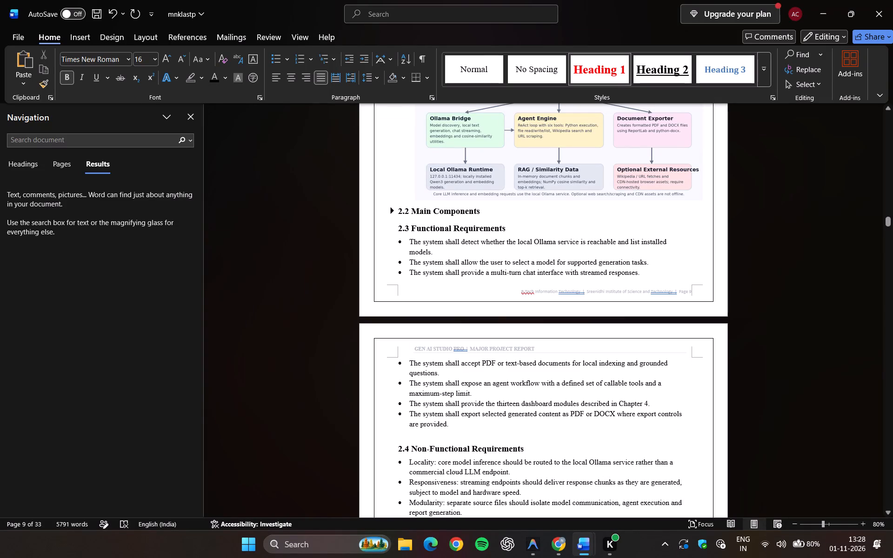
pyautogui.click(398, 212)
pyautogui.press('Return')
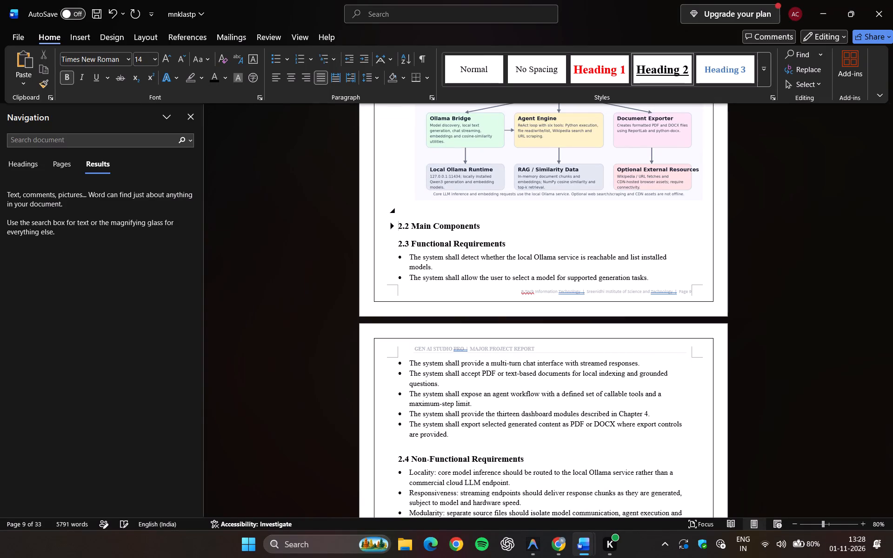
pyautogui.press('Return')
pyautogui.press('Return')
pyautogui.press('Return')
pyautogui.press('Return')
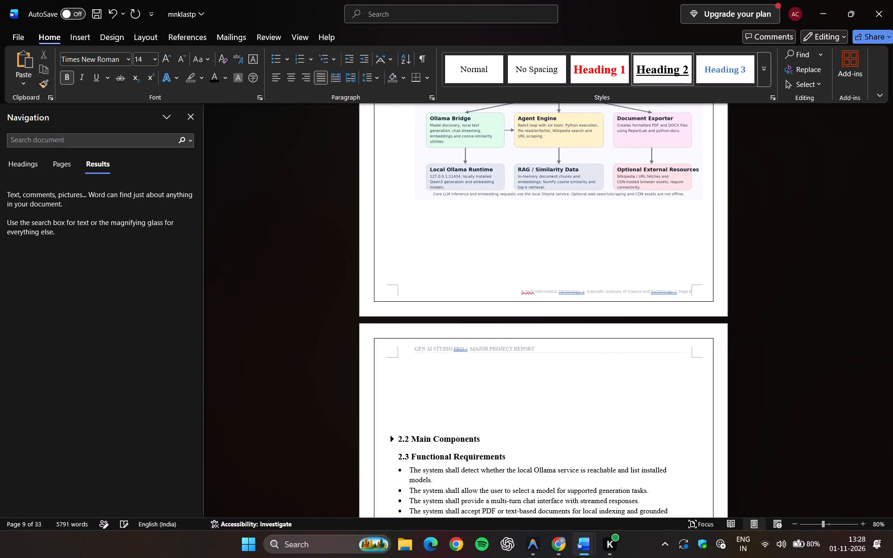
pyautogui.click(392, 438)
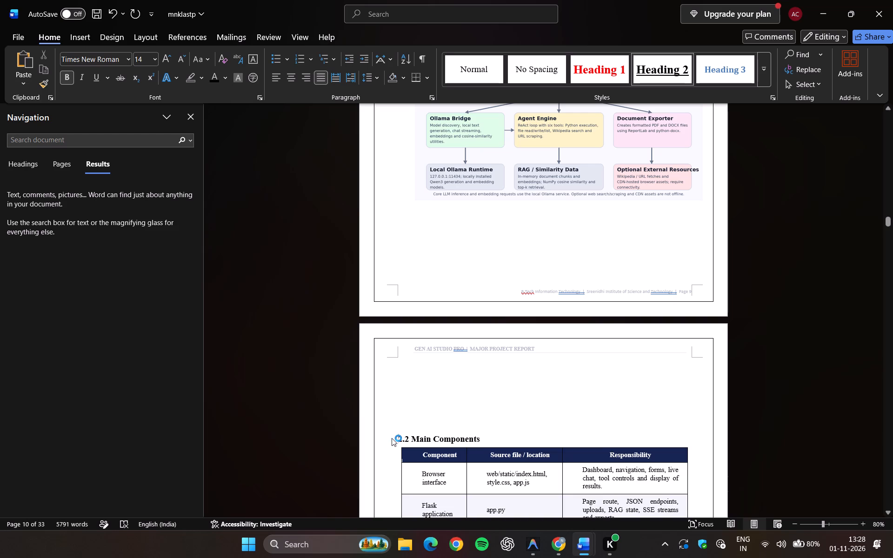
# Trim the surplus blank lines above 2.2 Main Components while keeping the heading at the top of its new page.
pyautogui.click(400, 412)
pyautogui.press('BackSpace')
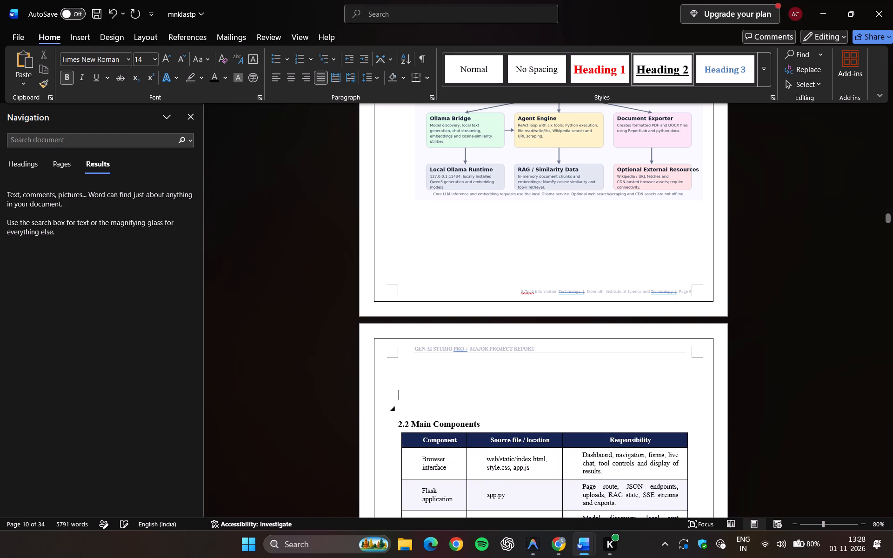
pyautogui.press('BackSpace')
pyautogui.press('BackSpace')
pyautogui.press('BackSpace')
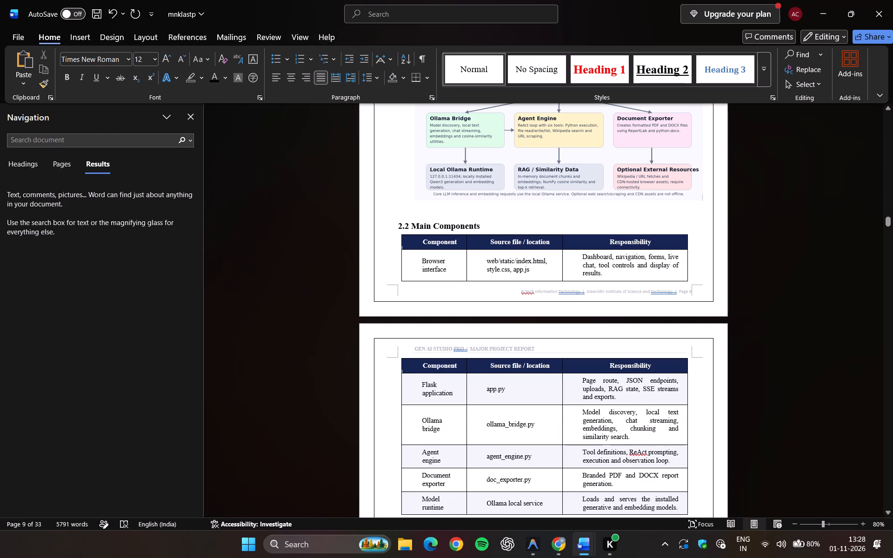
pyautogui.press('Return')
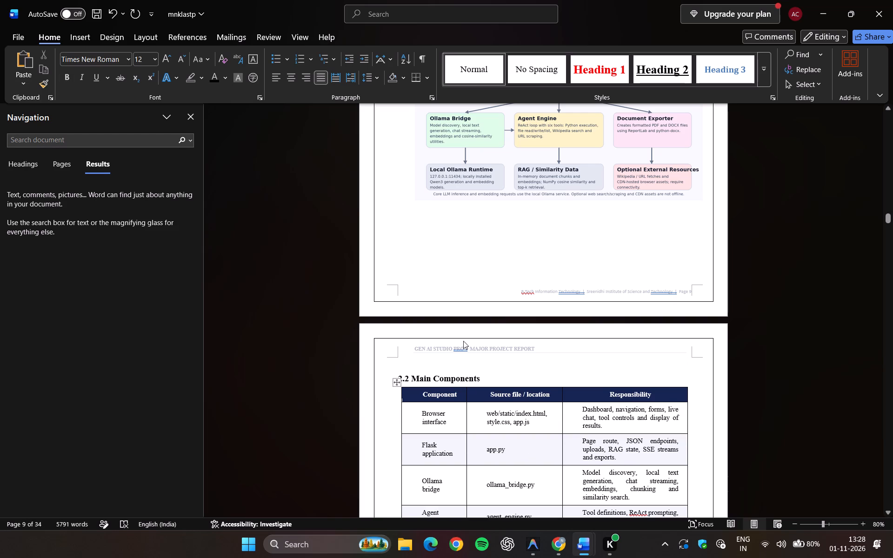
# Review the page breaks from section 2.2 through the UML diagrams for headings and content split across pages.
pyautogui.scroll(-5, 466, 386)
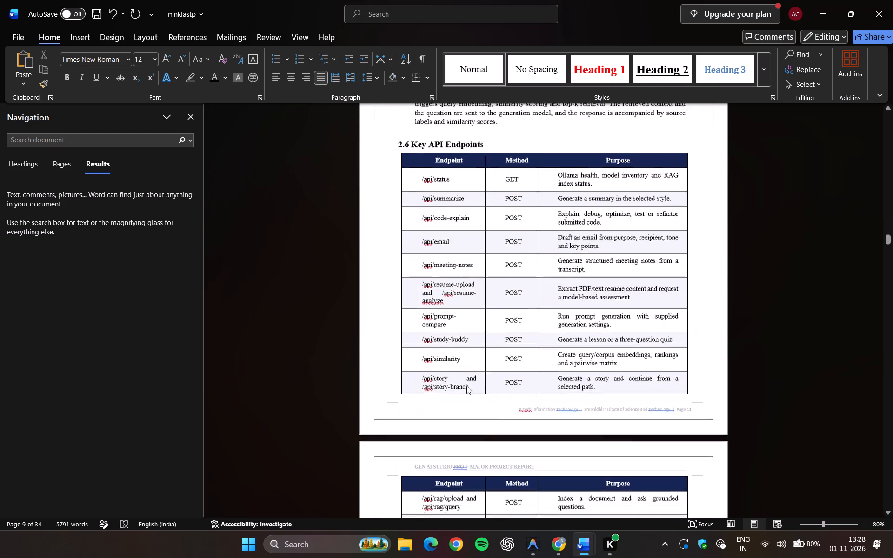
pyautogui.scroll(-4, 466, 386)
pyautogui.scroll(1, 466, 386)
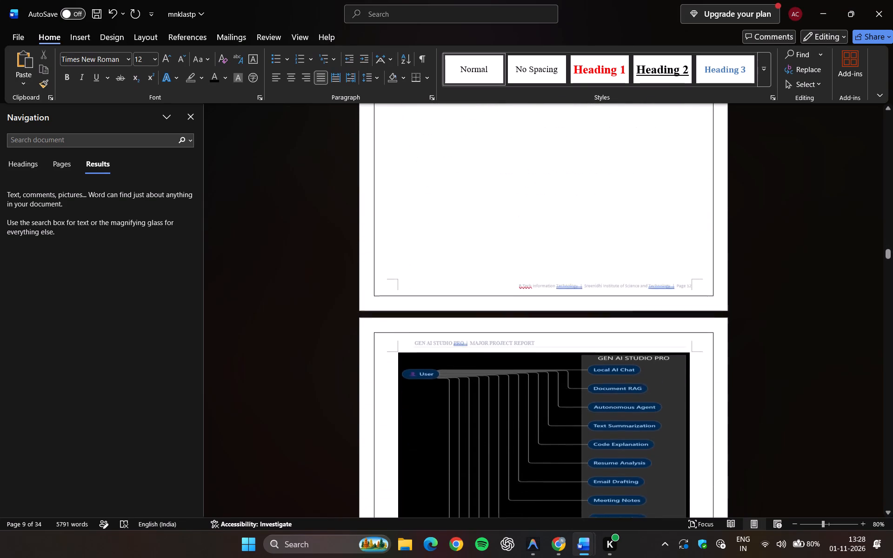
pyautogui.scroll(2, 466, 386)
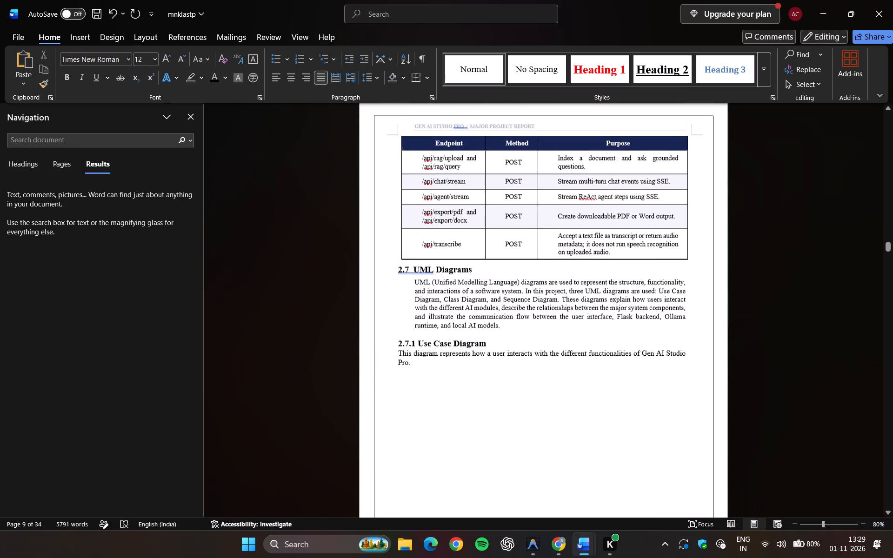
pyautogui.scroll(1, 466, 386)
pyautogui.scroll(1, 388, 165)
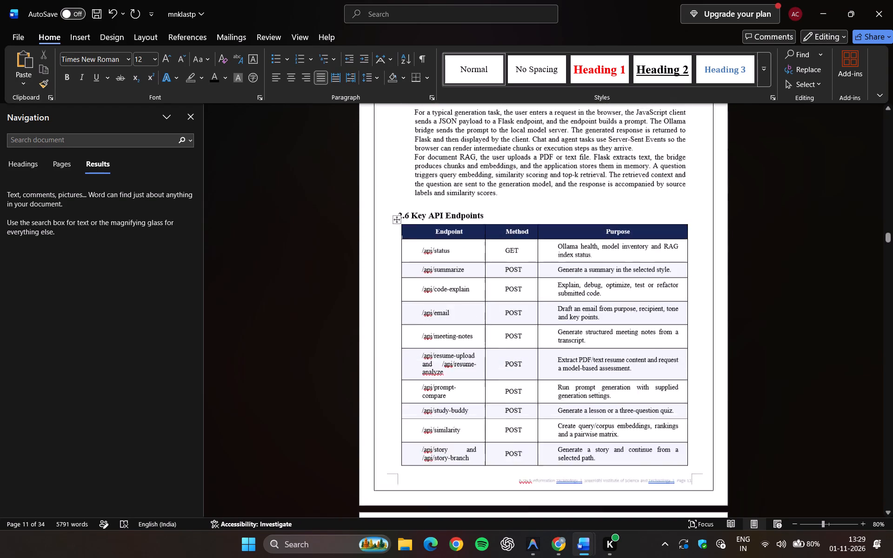
pyautogui.scroll(5, 388, 165)
pyautogui.hscroll(1, 388, 165)
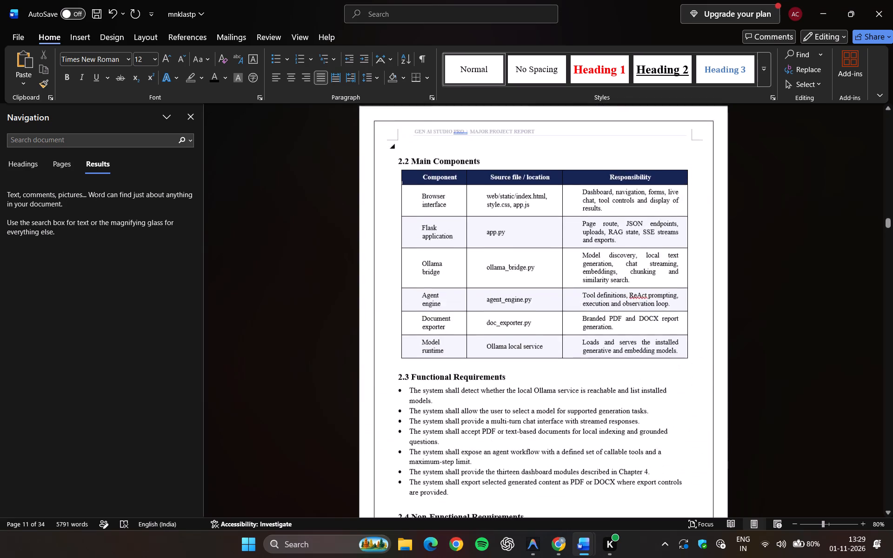
pyautogui.hscroll(1, 388, 165)
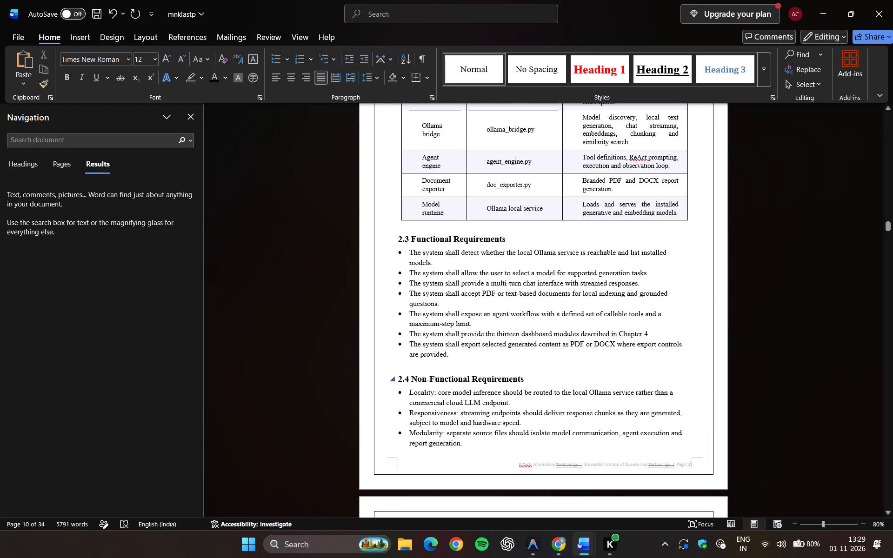
# Insert four blank lines before the 2.4 Non-Functional Requirements heading to move it onto the next page.
pyautogui.click(398, 378)
pyautogui.press('Return')
pyautogui.press('Return')
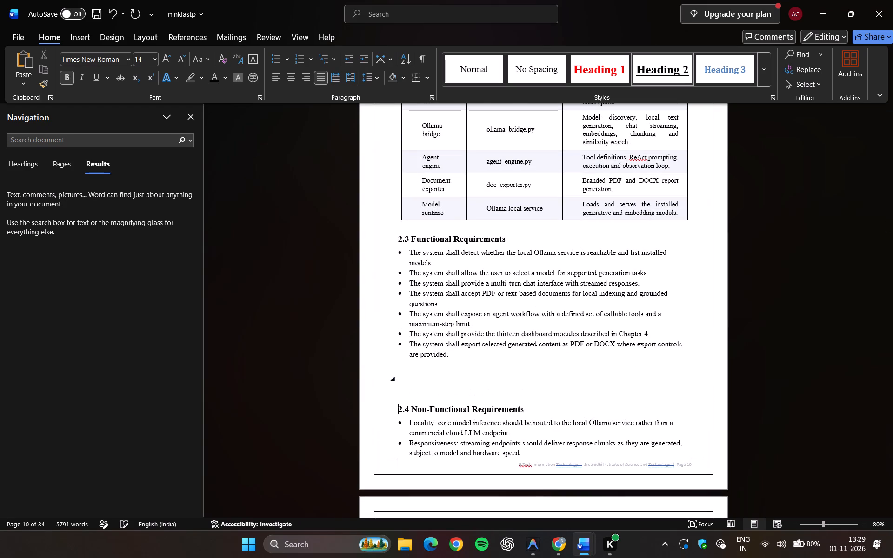
pyautogui.press('Return')
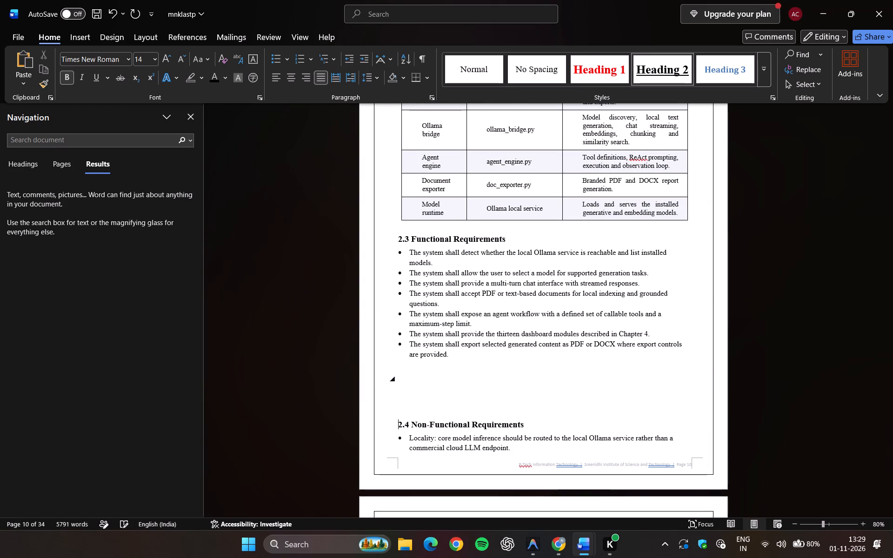
pyautogui.press('Return')
# Rework the blank lines above 2.4 Non-Functional Requirements so the heading begins its page without surplus space above.
pyautogui.scroll(1, 398, 378)
pyautogui.scroll(-1, 398, 378)
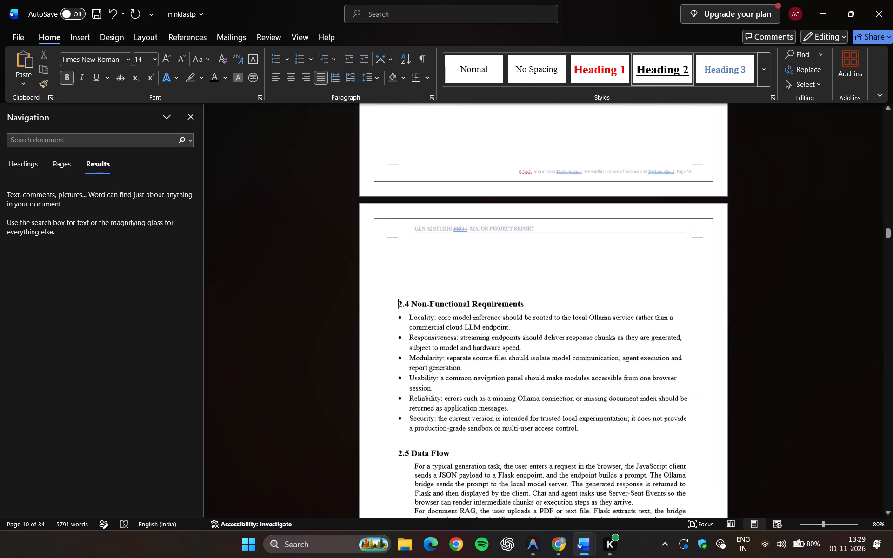
pyautogui.scroll(-2, 398, 378)
pyautogui.click(405, 166)
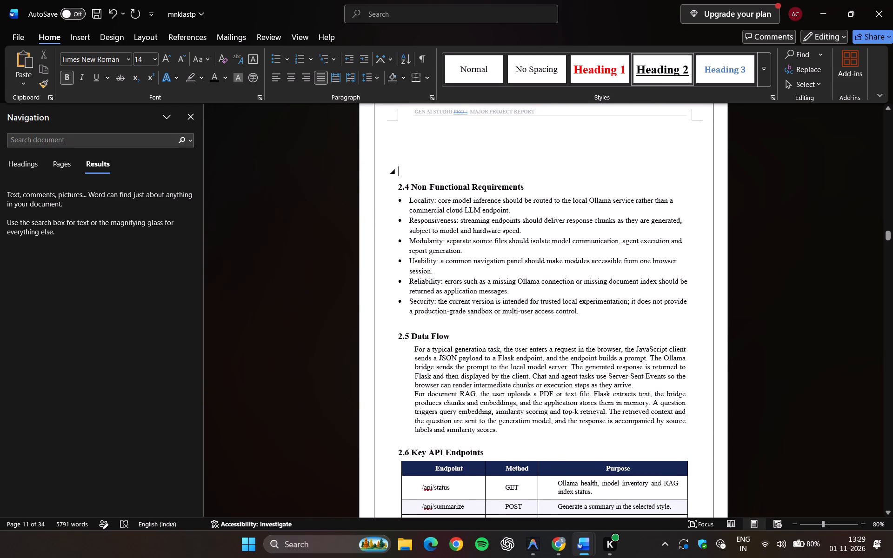
pyautogui.press('BackSpace')
pyautogui.press('BackSpace')
pyautogui.press('Return')
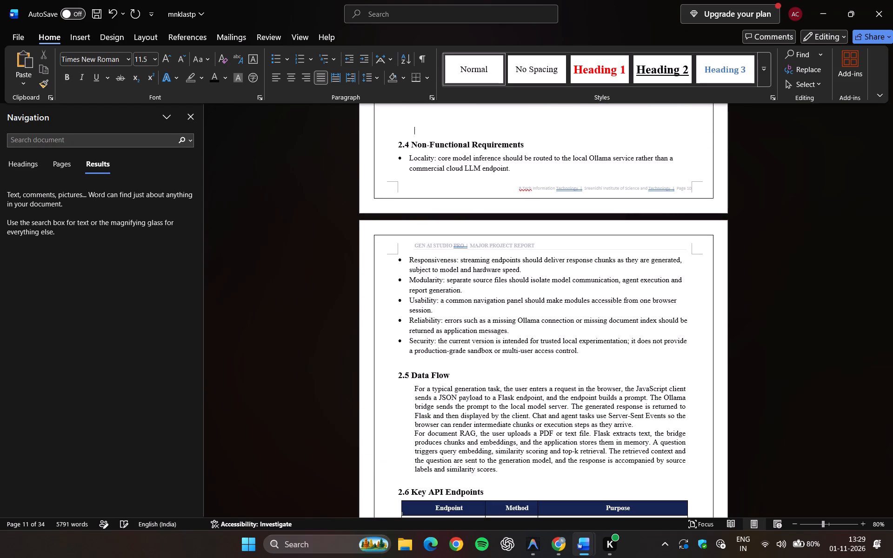
pyautogui.press('Return')
pyautogui.press('Return')
# Insert eleven blank lines before the 2.6 Key API Endpoints heading to push it and its table onto the next page.
pyautogui.scroll(-2, 405, 166)
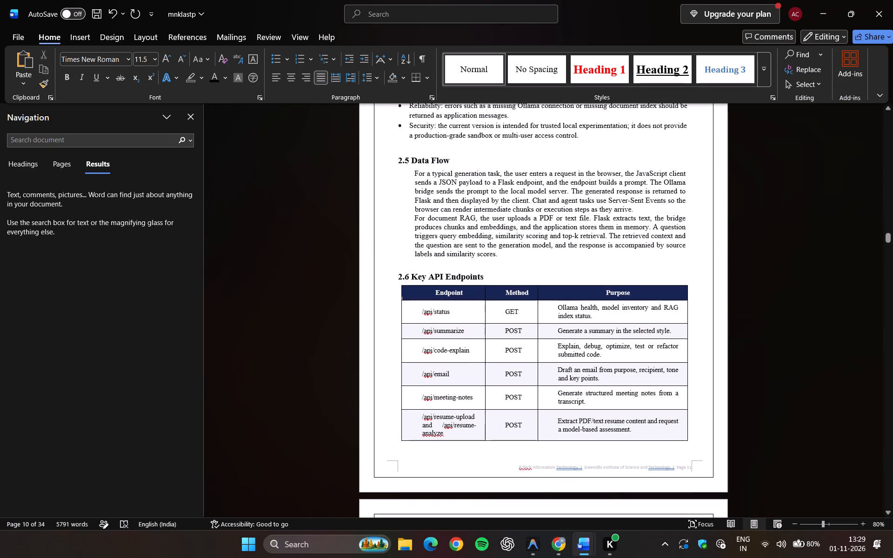
pyautogui.click(395, 271)
pyautogui.scroll(1, 416, 238)
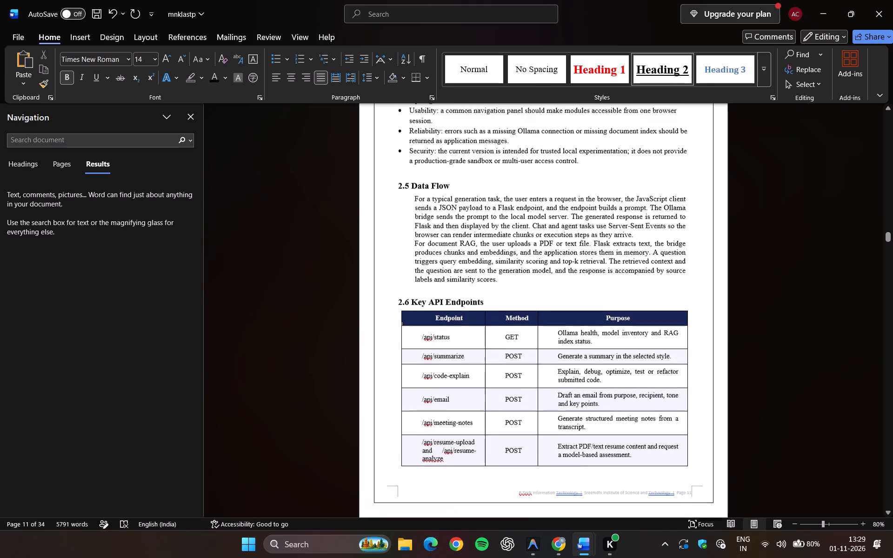
pyautogui.scroll(1, 416, 238)
pyautogui.scroll(-5, 406, 299)
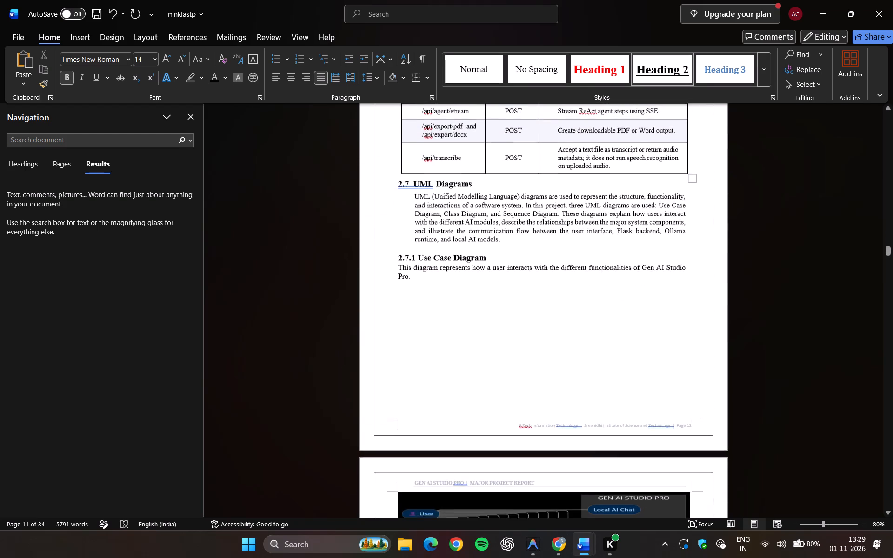
pyautogui.scroll(2, 406, 299)
pyautogui.scroll(-6, 406, 299)
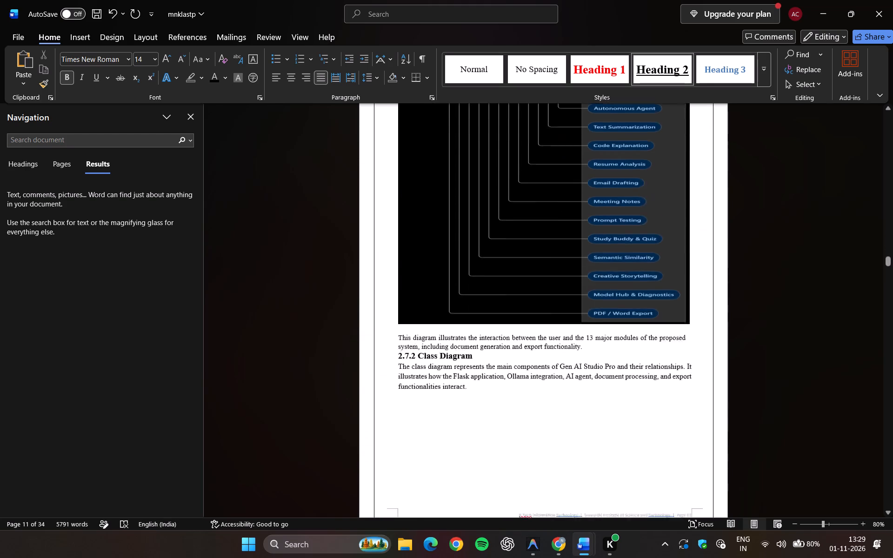
pyautogui.scroll(3, 406, 299)
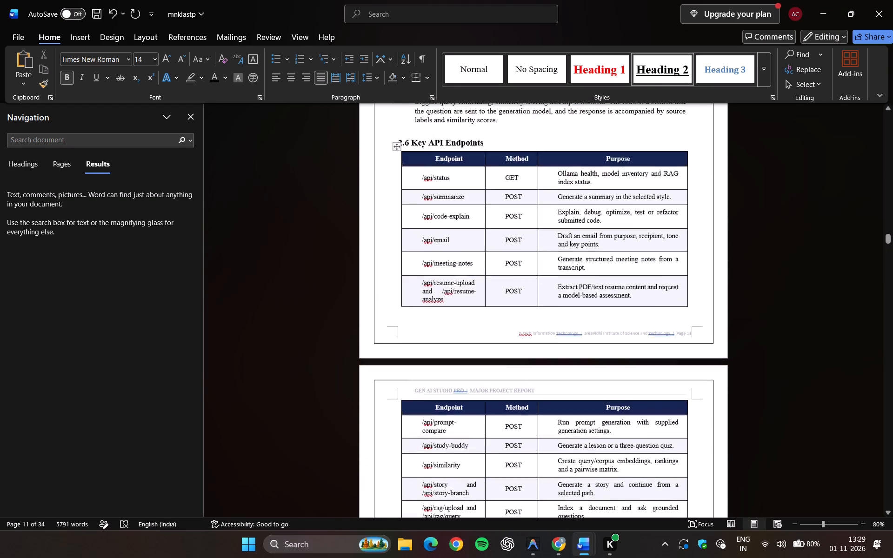
pyautogui.scroll(1, 406, 299)
pyautogui.press('Return')
pyautogui.press('Return')
pyautogui.press('Return')
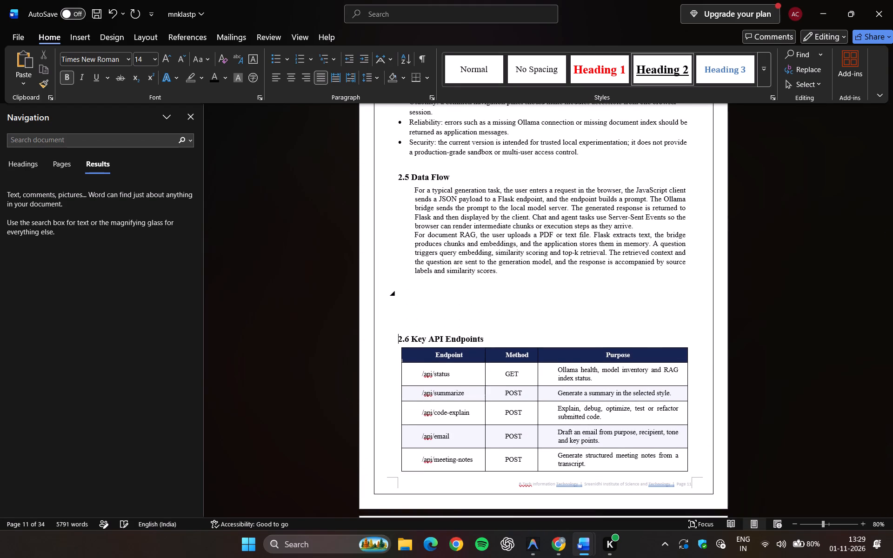
pyautogui.press('Return')
pyautogui.press('Return')
pyautogui.press('Return')
pyautogui.press('Return')
pyautogui.press('Return')
pyautogui.press('Return')
pyautogui.press('Return')
pyautogui.press('Return')
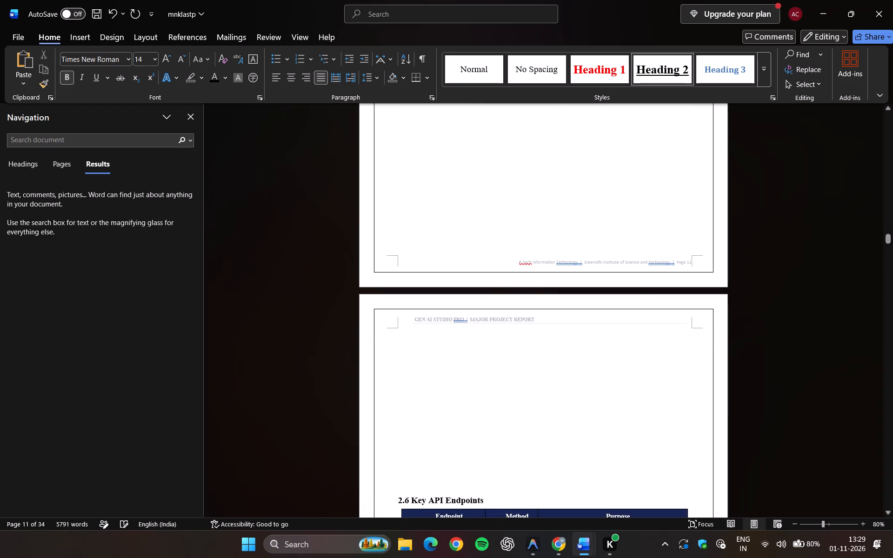
# Remove the surplus blank lines above 2.6 Key API Endpoints so the heading sits at the very top of its page.
pyautogui.press('BackSpace')
pyautogui.press('BackSpace')
pyautogui.press('BackSpace')
pyautogui.press('Return')
pyautogui.press('Return')
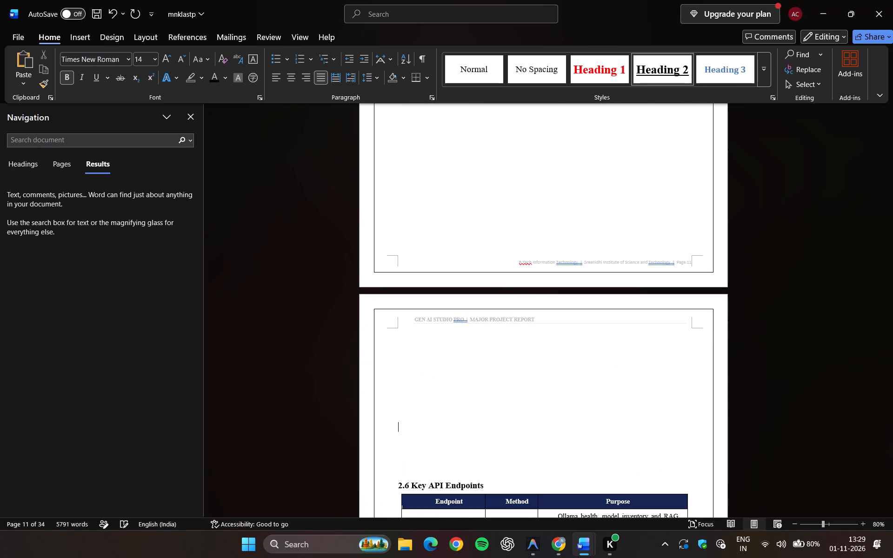
pyautogui.press('Up')
pyautogui.press('BackSpace')
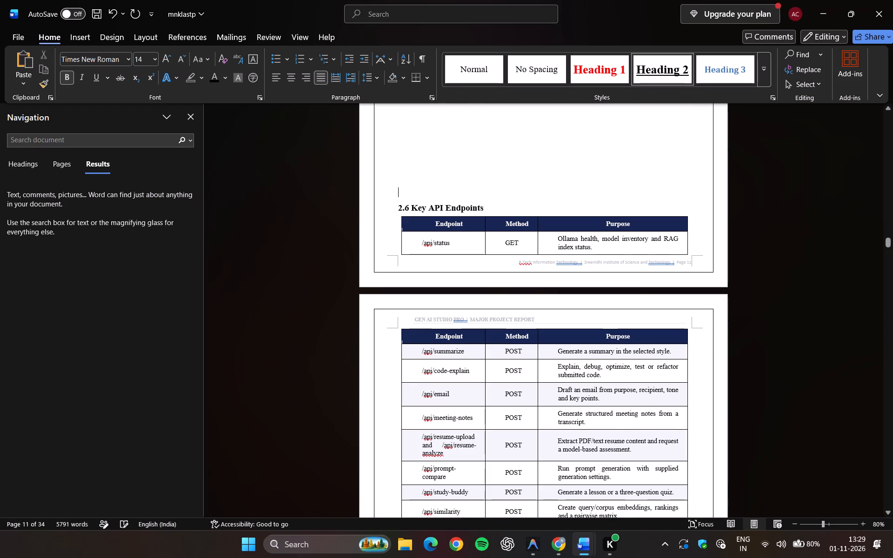
pyautogui.press('Return')
# Move the 2.7 UML Diagrams heading to the top of the next page with blank lines, trimming any extra ones.
pyautogui.scroll(-1, 398, 292)
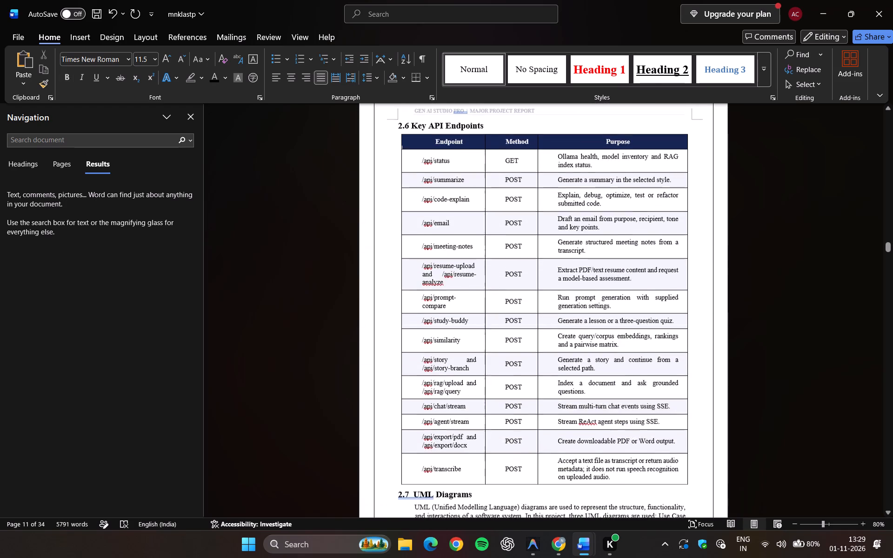
pyautogui.scroll(-2, 398, 292)
pyautogui.scroll(-3, 434, 343)
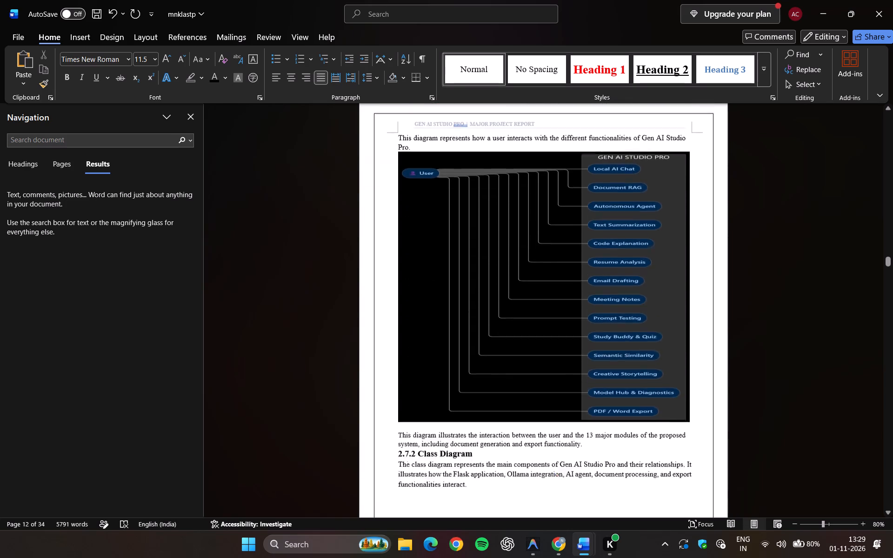
pyautogui.scroll(-2, 434, 343)
pyautogui.scroll(3, 434, 343)
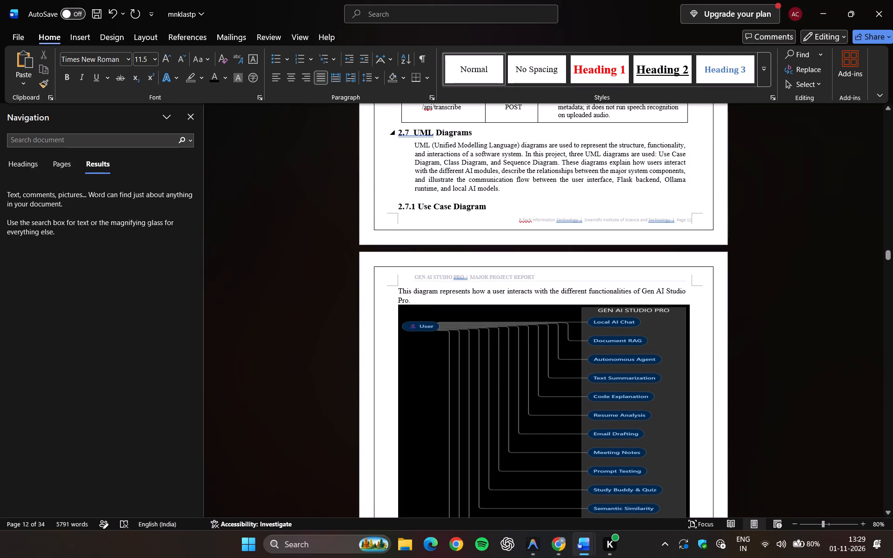
pyautogui.click(397, 133)
pyautogui.press('Return')
pyautogui.press('Return')
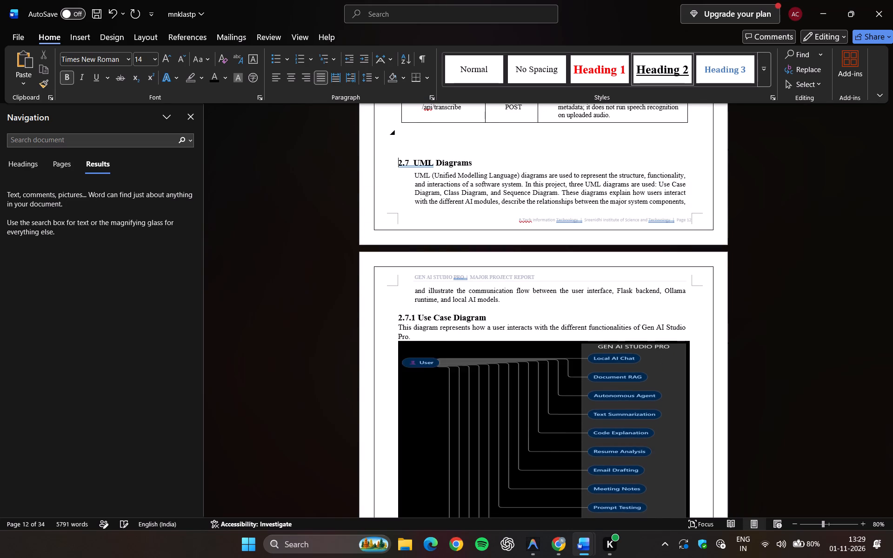
pyautogui.press('Return')
pyautogui.press('Return')
pyautogui.press('Up')
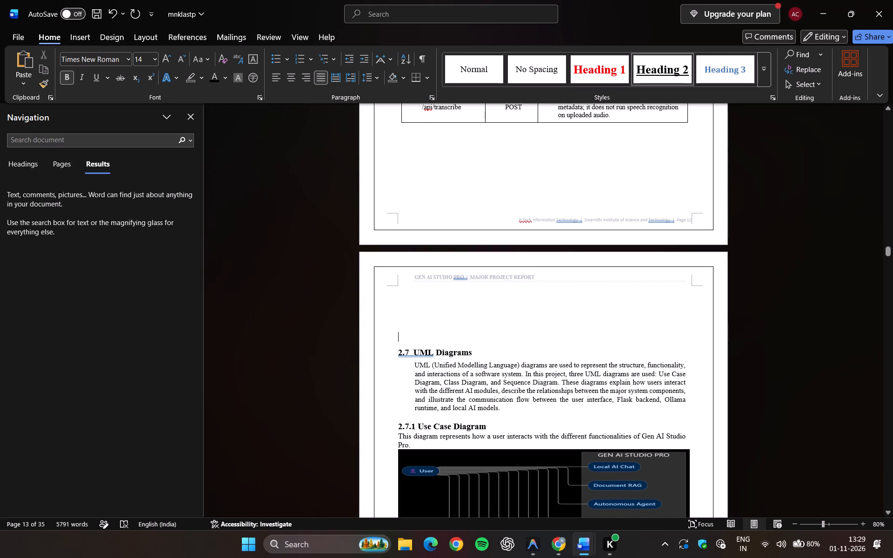
pyautogui.press('BackSpace')
pyautogui.press('Return')
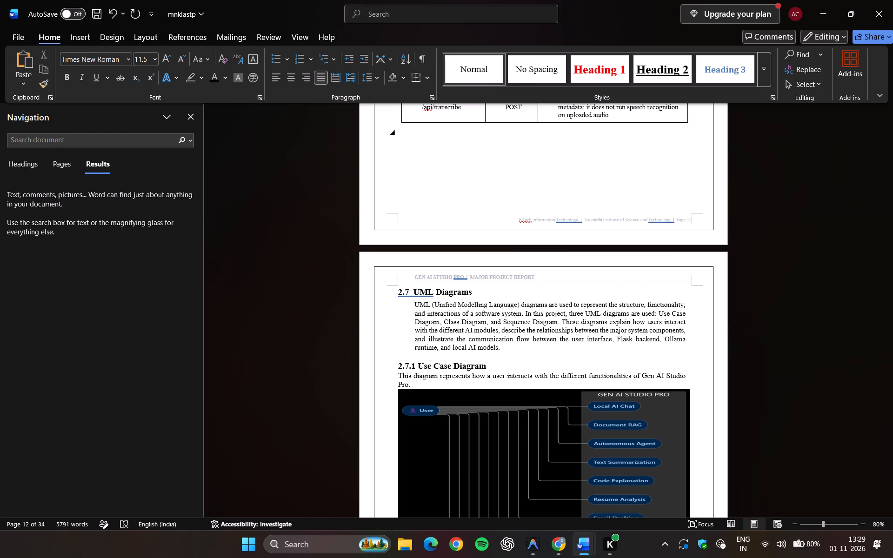
# Insert four blank lines before the 2.7.2 Class Diagram heading to move it onto the page with its diagram.
pyautogui.scroll(-3, 397, 133)
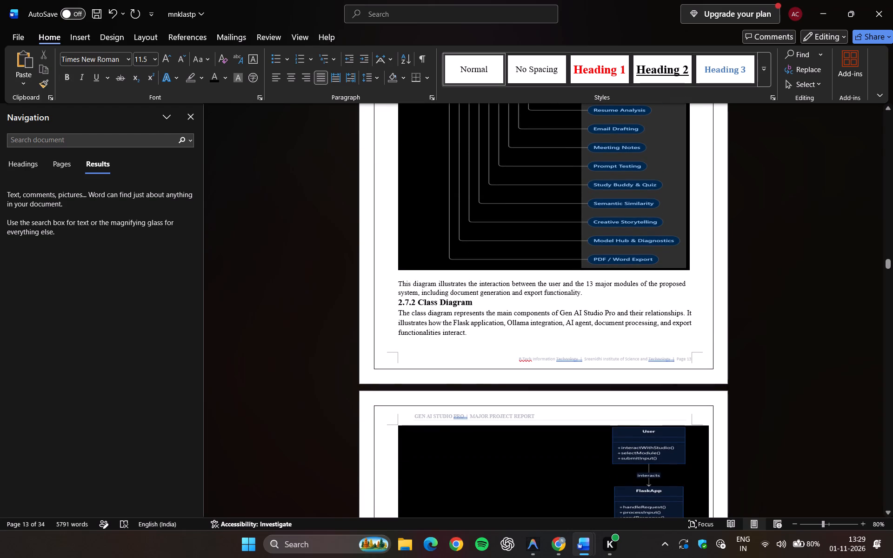
pyautogui.click(396, 301)
pyautogui.press('Return')
pyautogui.press('Return')
pyautogui.press('Return')
pyautogui.press('Return')
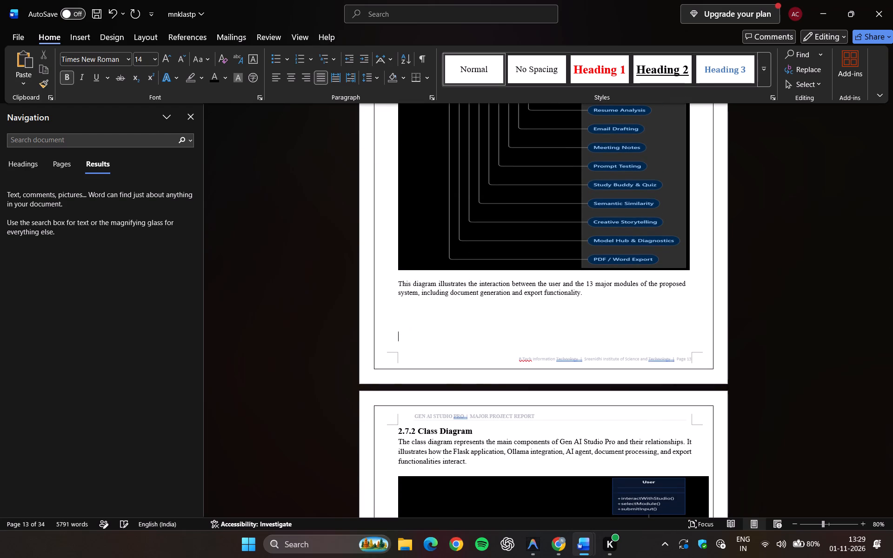
# Insert three blank lines before the 2.7.3 Sequence Diagram heading to move it and its text onto the page with its diagram.
pyautogui.scroll(-4, 396, 301)
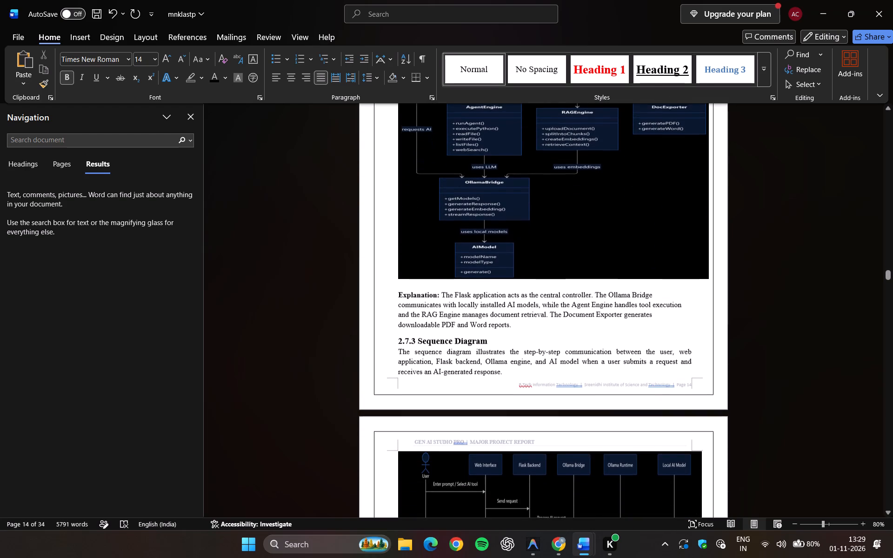
pyautogui.click(396, 336)
pyautogui.press('Return')
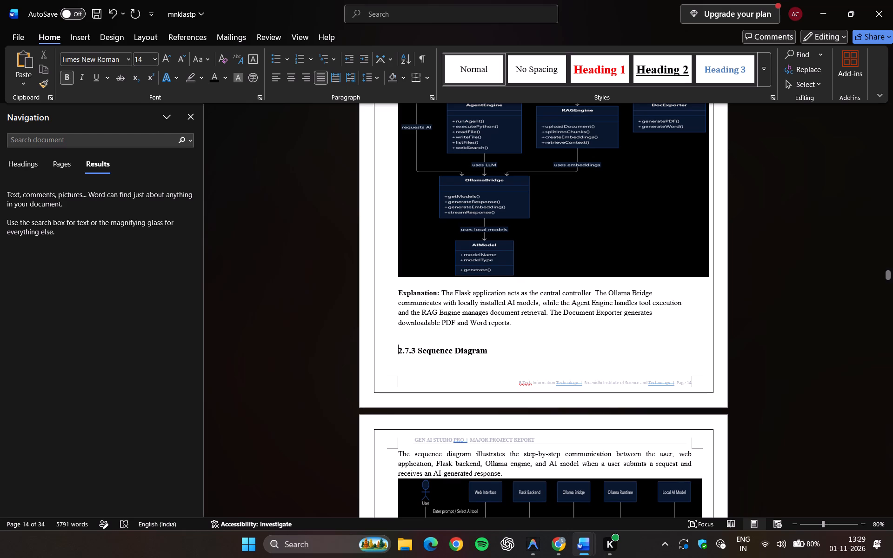
pyautogui.press('Return')
pyautogui.press('Return')
# Review the page layout from chapter 3 through the output screens figures to the start of chapter 5, checking for gaps and split content.
pyautogui.scroll(-3, 396, 336)
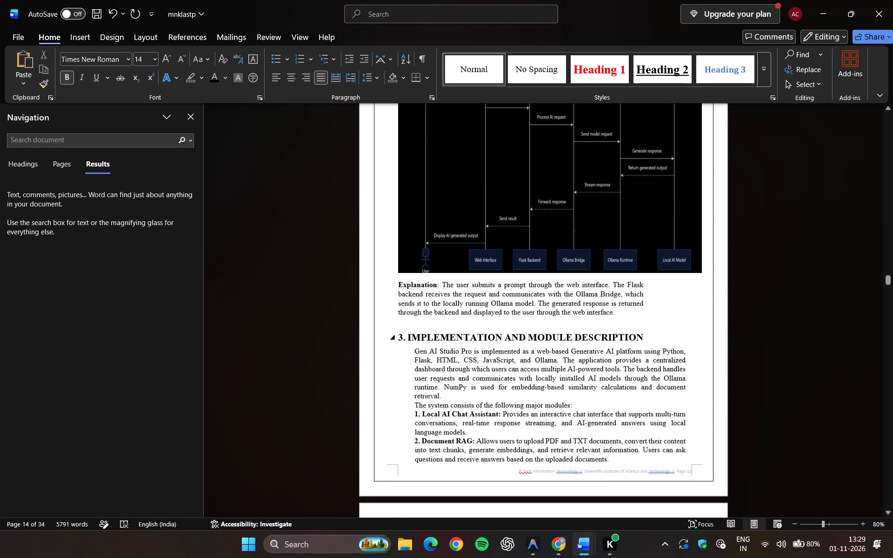
pyautogui.scroll(-6, 396, 336)
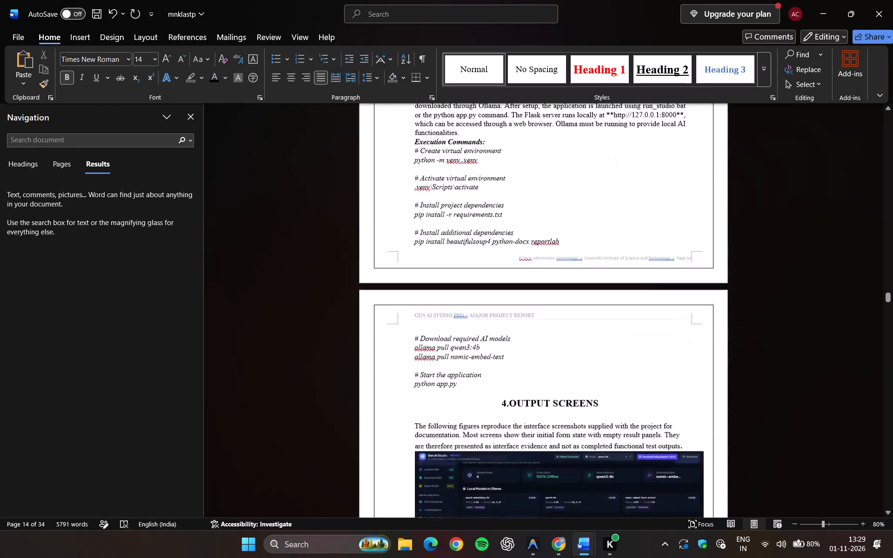
pyautogui.scroll(-6, 396, 336)
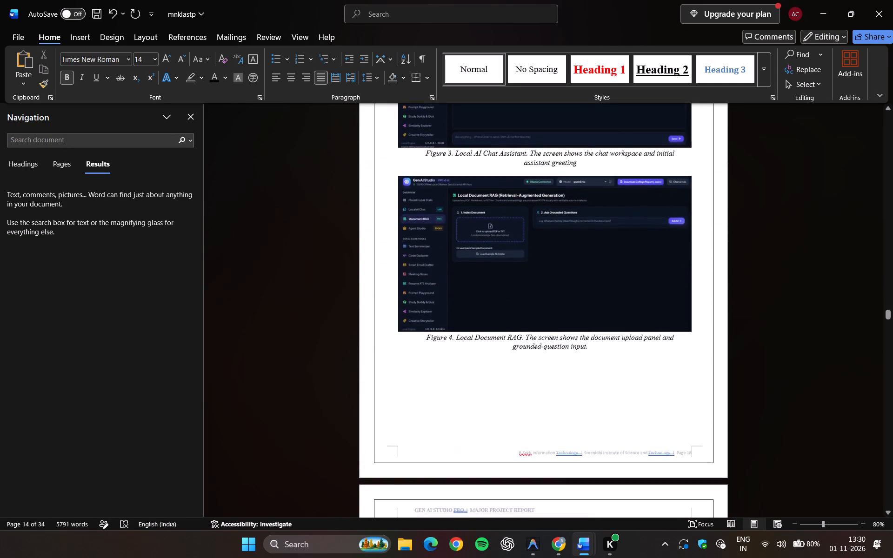
pyautogui.scroll(5, 396, 336)
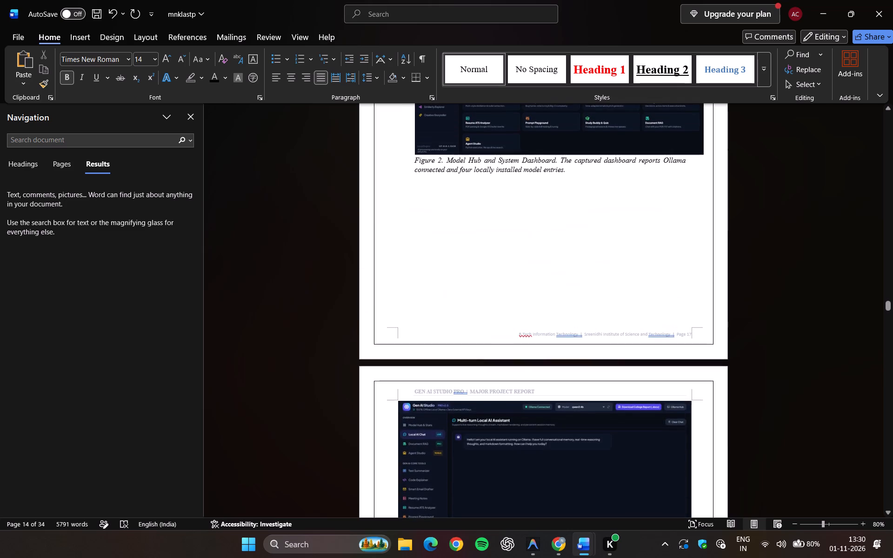
pyautogui.scroll(-6, 396, 336)
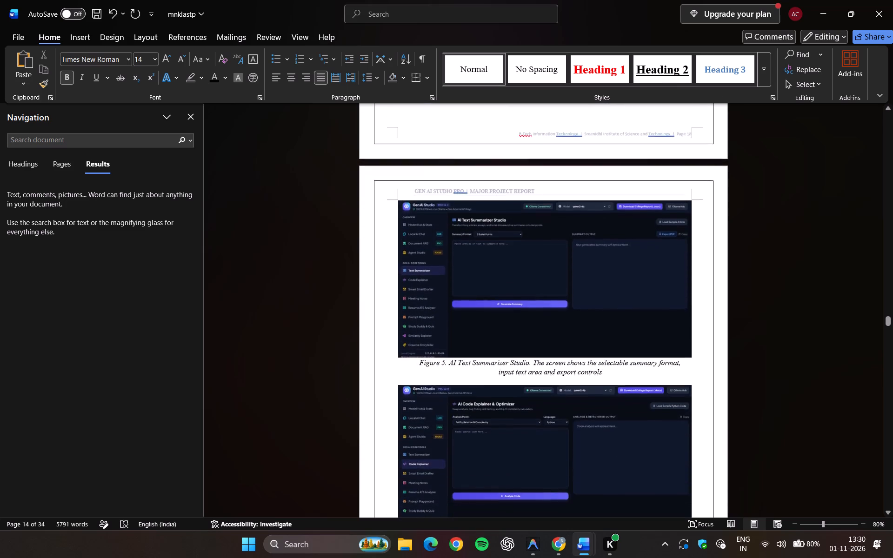
pyautogui.scroll(-6, 396, 336)
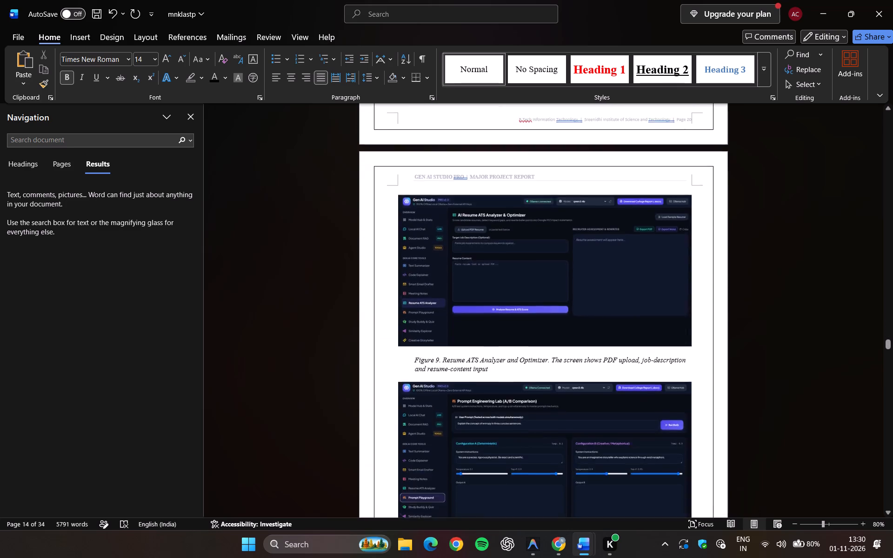
pyautogui.scroll(-6, 396, 336)
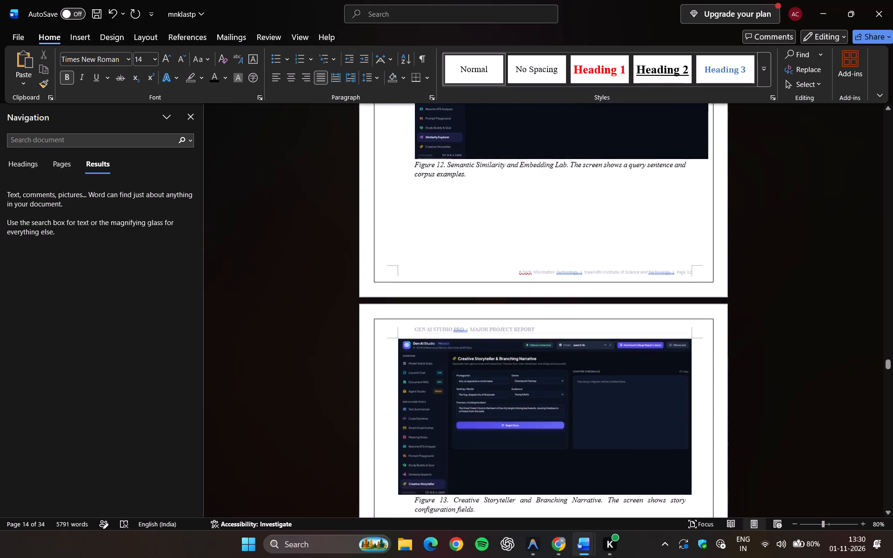
pyautogui.scroll(-3, 396, 336)
pyautogui.scroll(1, 396, 336)
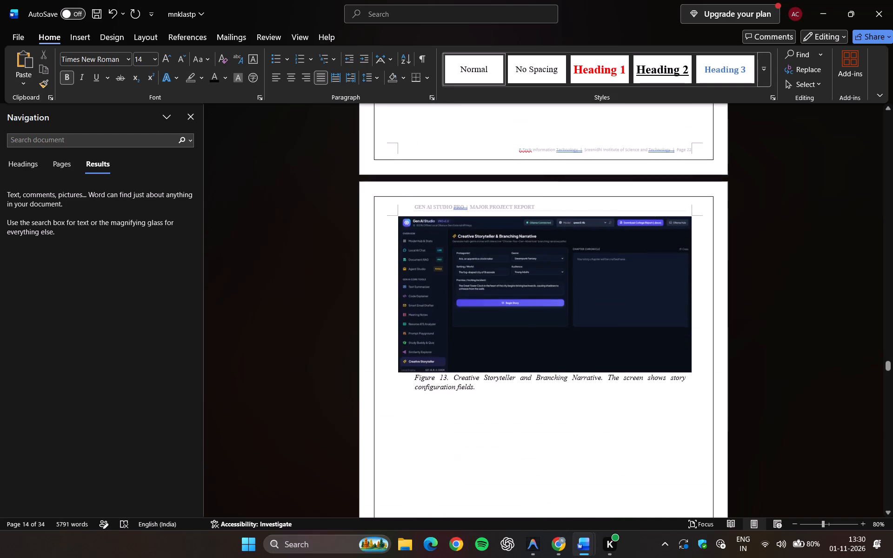
pyautogui.scroll(2, 396, 336)
pyautogui.scroll(-5, 396, 336)
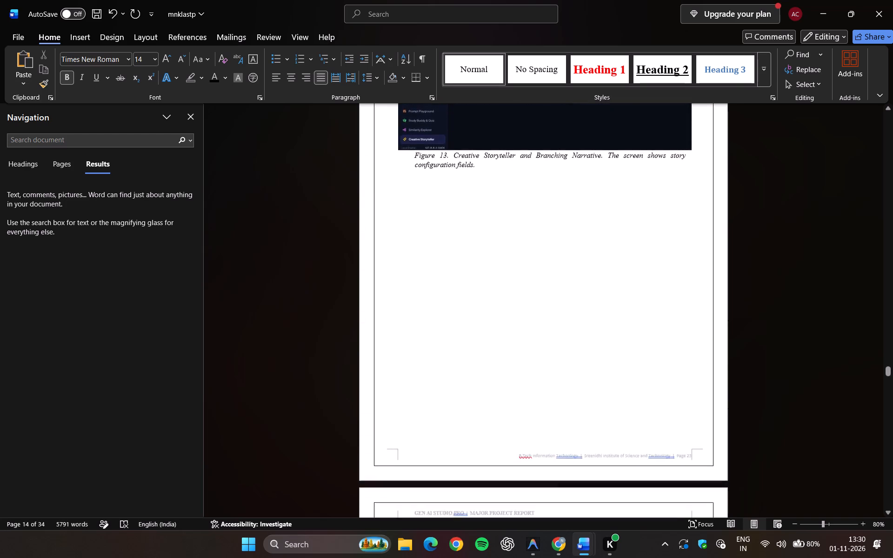
pyautogui.scroll(-4, 396, 336)
pyautogui.scroll(1, 396, 336)
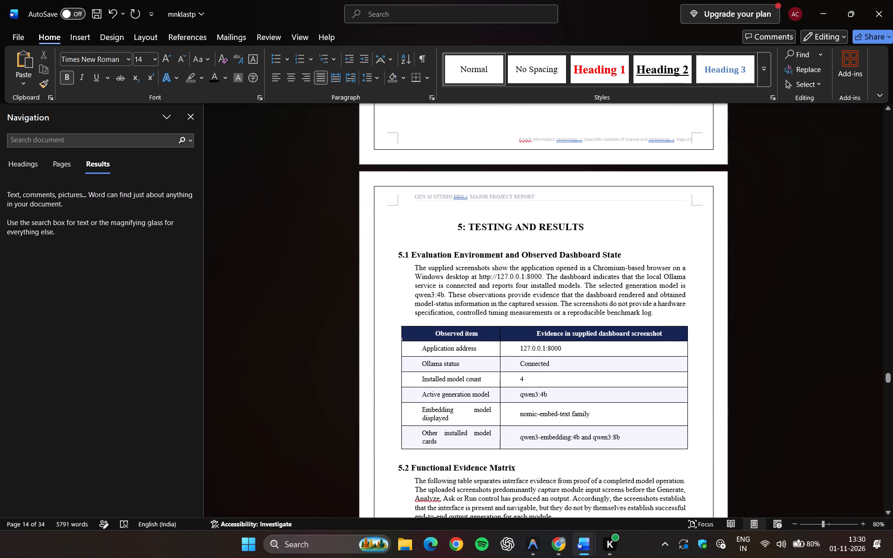
# Remove the blank space above the 5: TESTING AND RESULTS heading, undoing the extra deletions that strip its heading formatting.
pyautogui.click(450, 235)
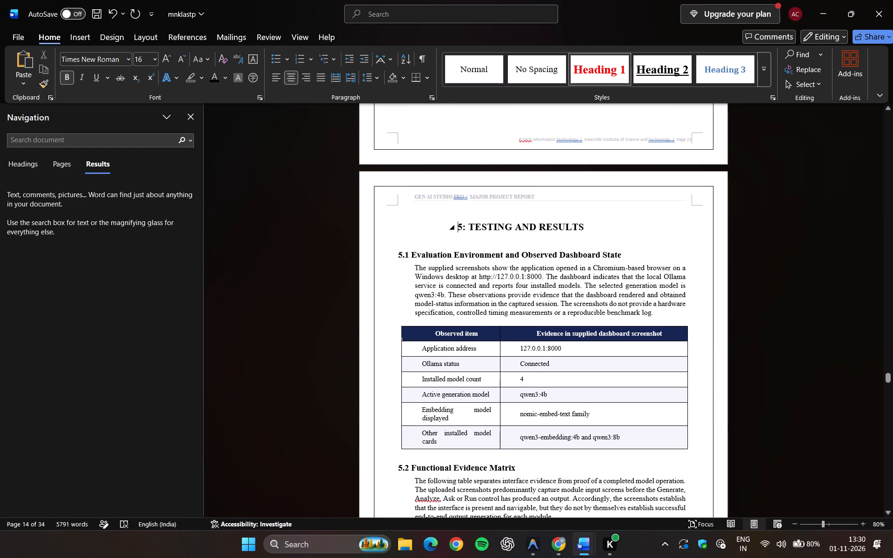
pyautogui.press('BackSpace')
pyautogui.press('BackSpace')
pyautogui.press('BackSpace')
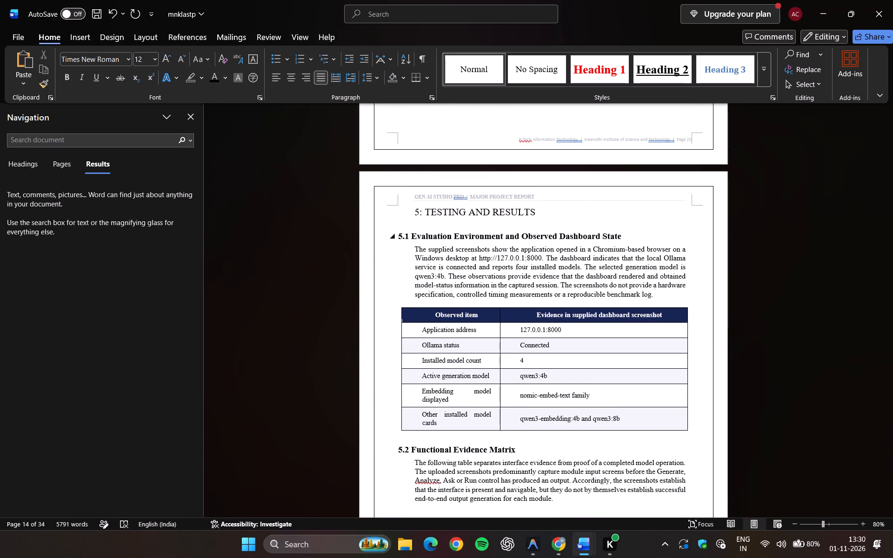
pyautogui.click(113, 13)
pyautogui.click(113, 13)
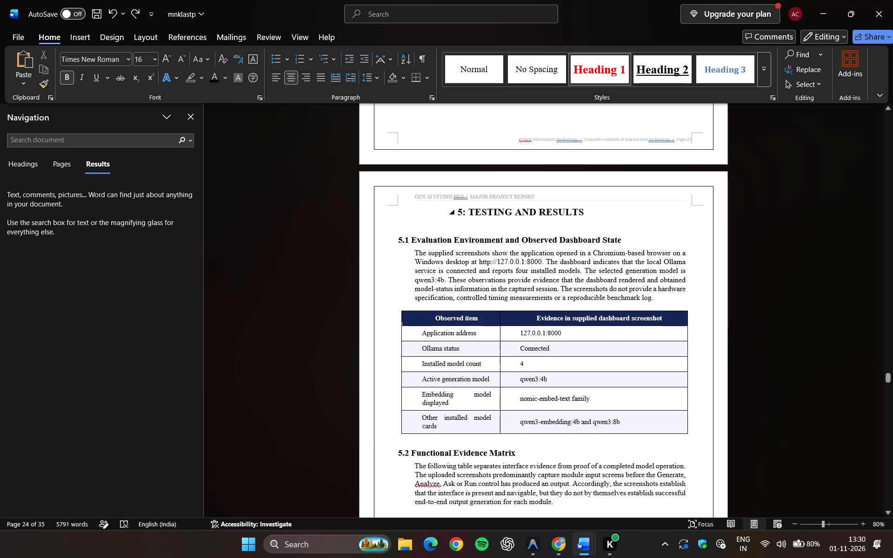
# Replace the colon after the chapter number with a period so the heading reads "5. TESTING AND RESULTS".
pyautogui.click(469, 210)
pyautogui.press('BackSpace')
pyautogui.press('BackSpace')
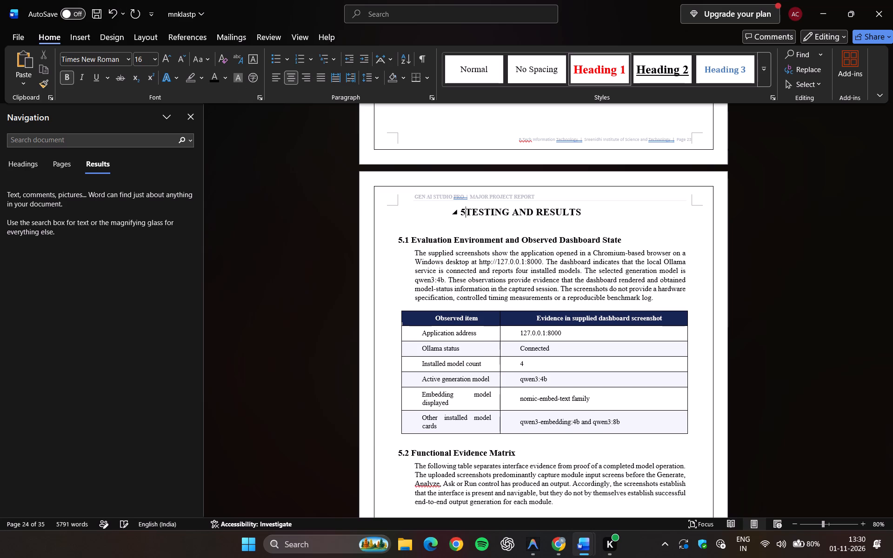
pyautogui.write('.')
pyautogui.press('space')
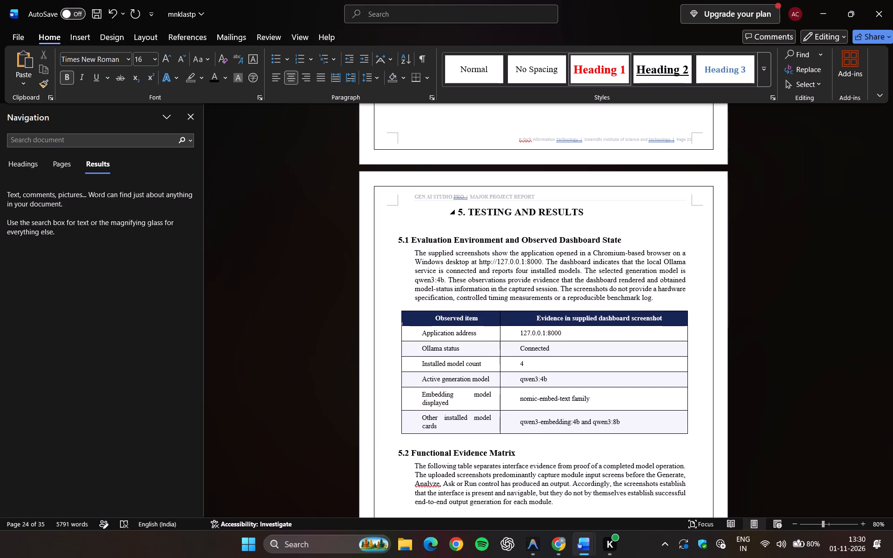
# Shift the 5. TESTING AND RESULTS heading from centred to the left margin, undoing the extra deletion that strips its heading style.
pyautogui.press('Left')
pyautogui.press('Left')
pyautogui.press('Left')
pyautogui.press('BackSpace')
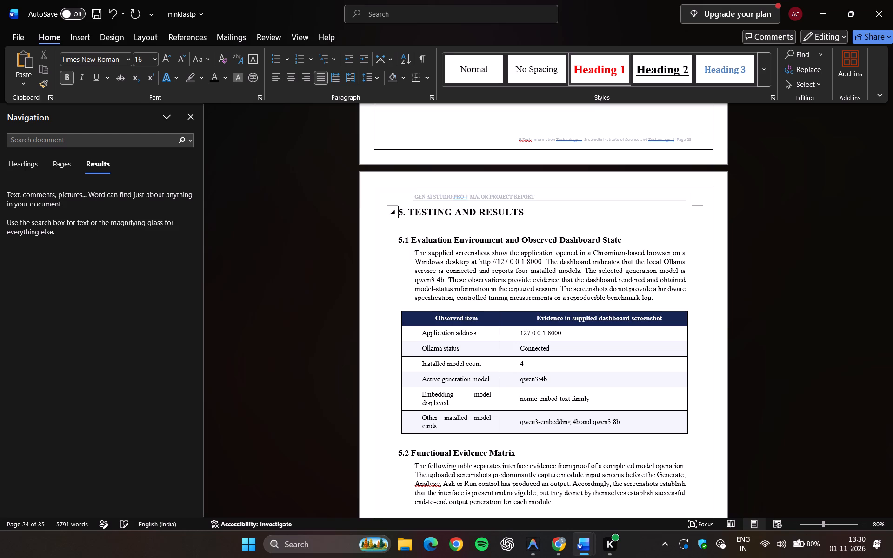
pyautogui.press('BackSpace')
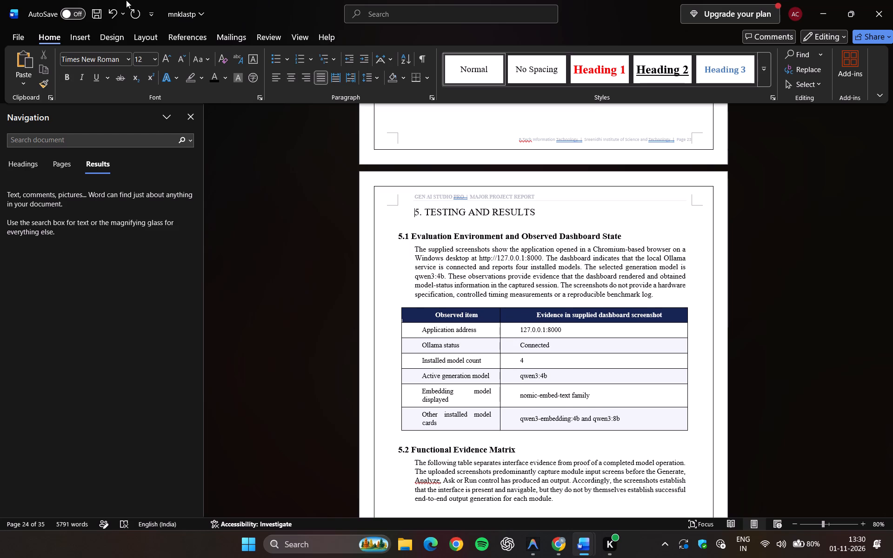
pyautogui.click(113, 11)
# Delete the empty space after the Figure 13 caption so chapter 5 starts on the same page as the figure.
pyautogui.scroll(3, 319, 248)
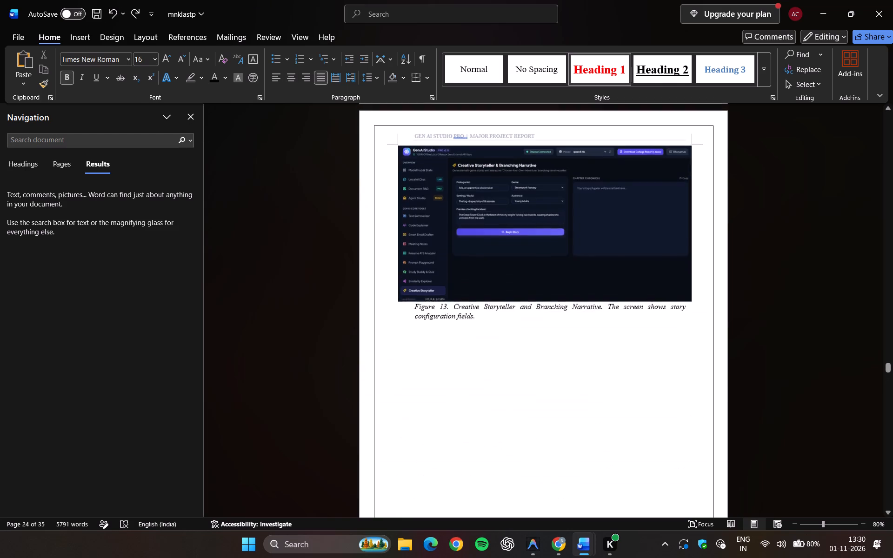
pyautogui.scroll(-1, 319, 248)
pyautogui.moveTo(618, 410); pyautogui.dragTo(418, 197)
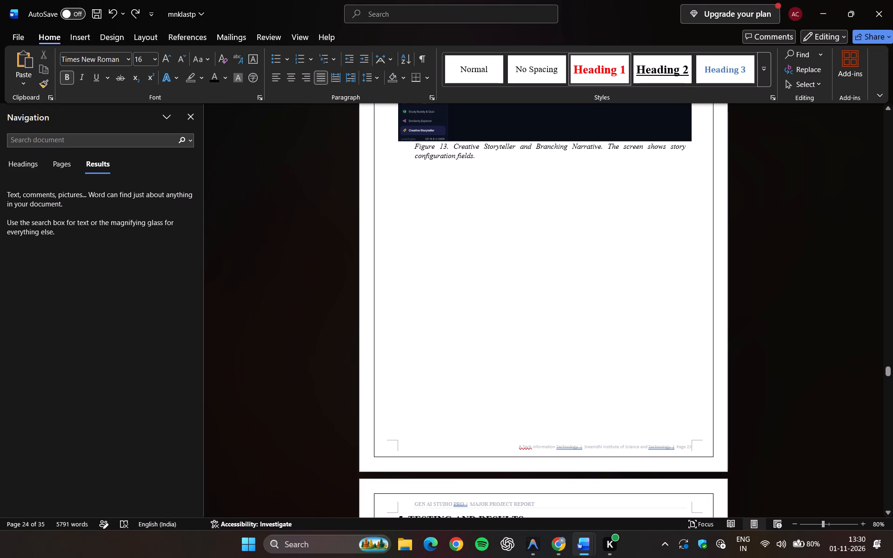
pyautogui.moveTo(418, 197); pyautogui.dragTo(412, 192)
pyautogui.click(412, 192)
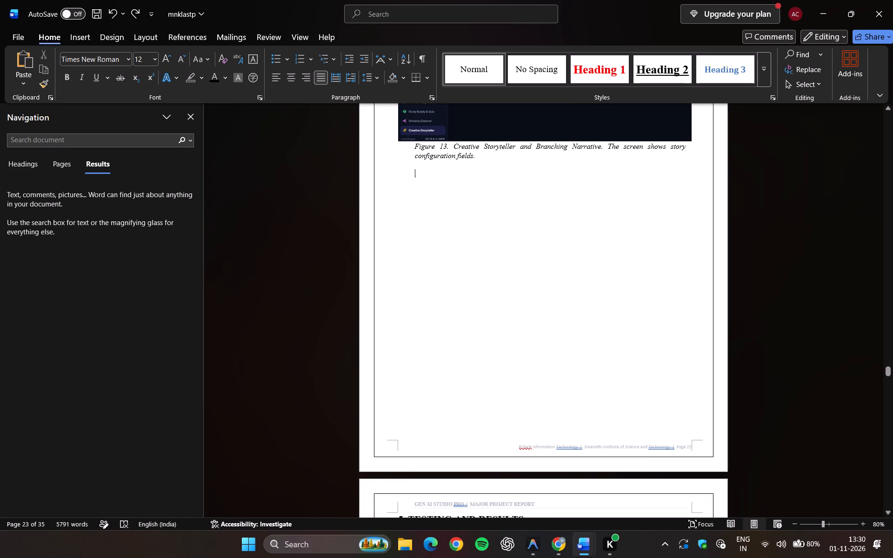
pyautogui.press('BackSpace')
pyautogui.press('BackSpace')
pyautogui.press('BackSpace')
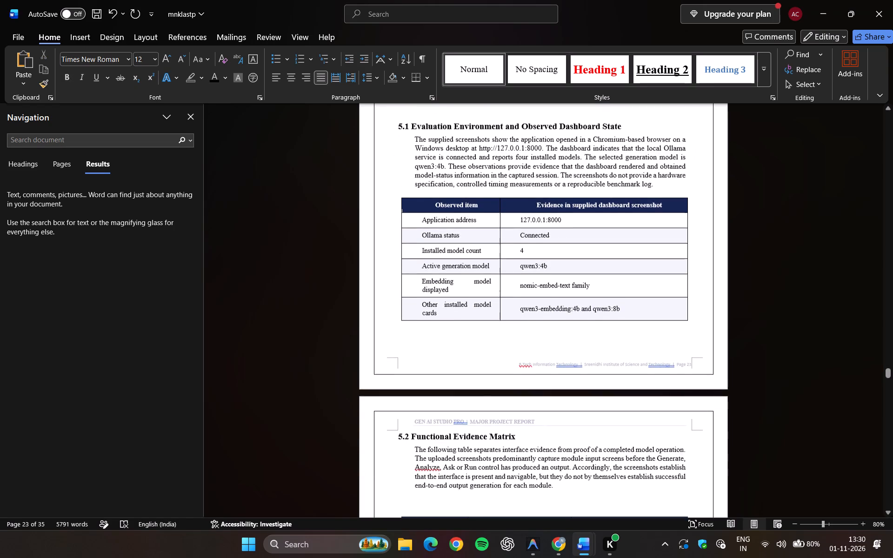
# Remove the blank line between the 5. TESTING AND RESULTS heading and the 5.1 heading.
pyautogui.click(423, 208)
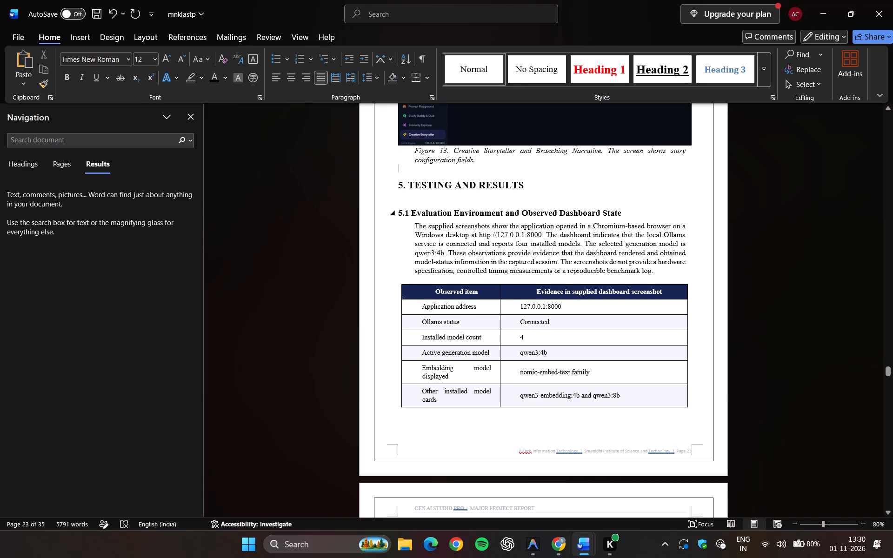
pyautogui.press('Up')
pyautogui.press('BackSpace')
pyautogui.press('BackSpace')
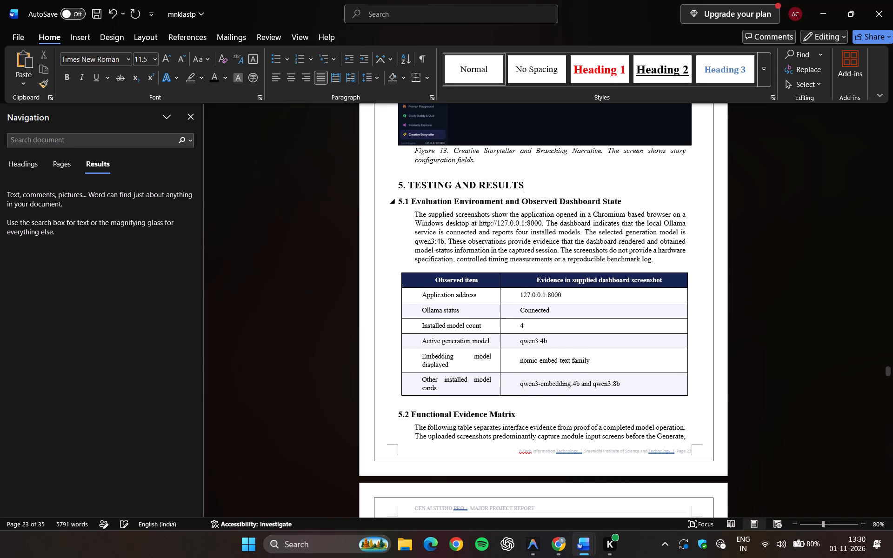
# Insert a blank line before the 5.2 Functional Evidence Matrix heading to move it onto the page with its table.
pyautogui.scroll(-3, 423, 208)
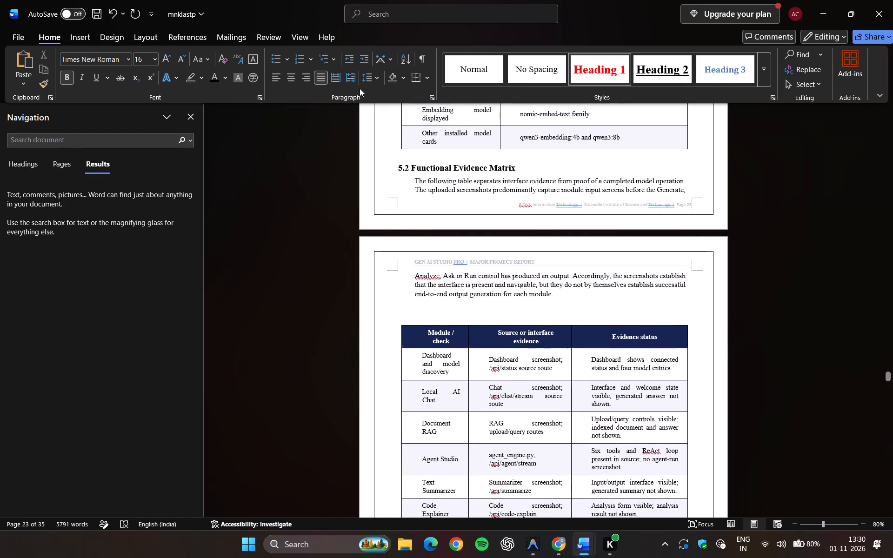
pyautogui.click(400, 158)
pyautogui.press('Return')
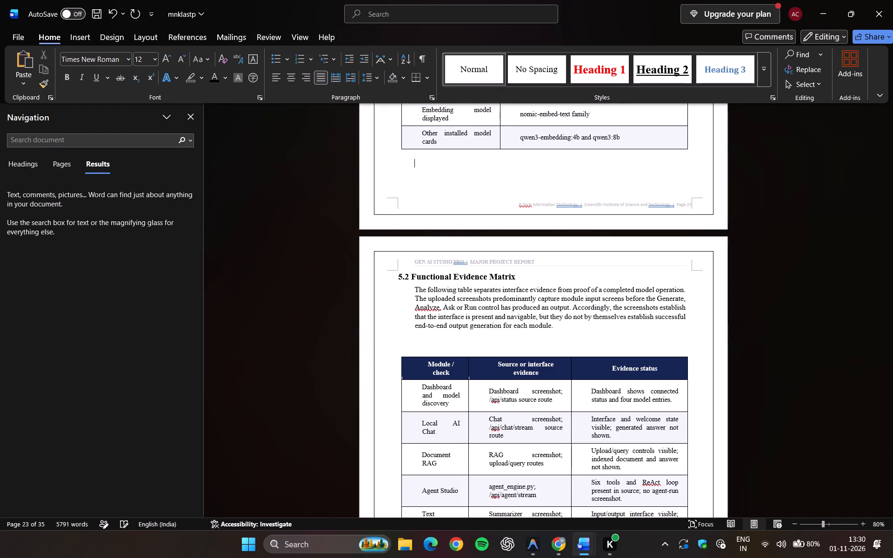
# Delete the blank lines between the 5.2 introductory paragraph and its table so the PDF/DOCX export row fits on the same page.
pyautogui.scroll(-2, 400, 158)
pyautogui.scroll(1, 400, 158)
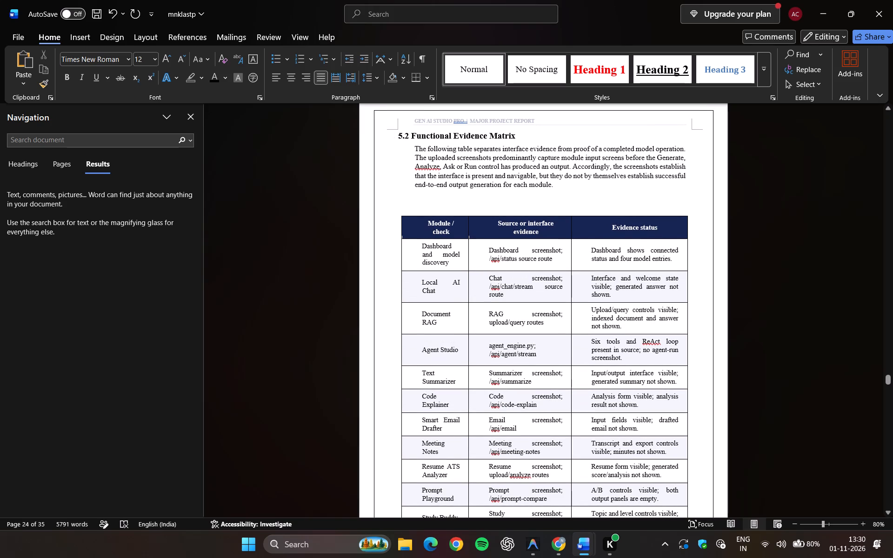
pyautogui.click(417, 206)
pyautogui.press('BackSpace')
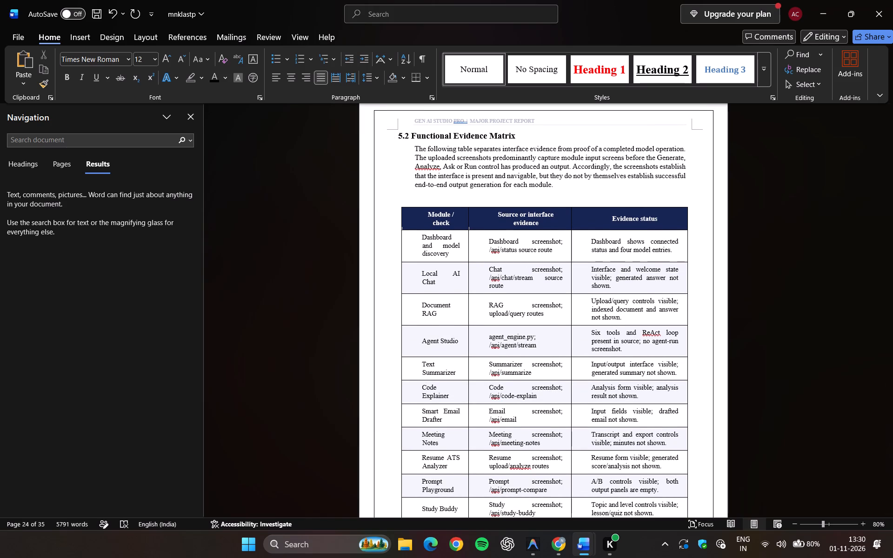
pyautogui.press('BackSpace')
pyautogui.press('BackSpace')
pyautogui.scroll(-2, 417, 206)
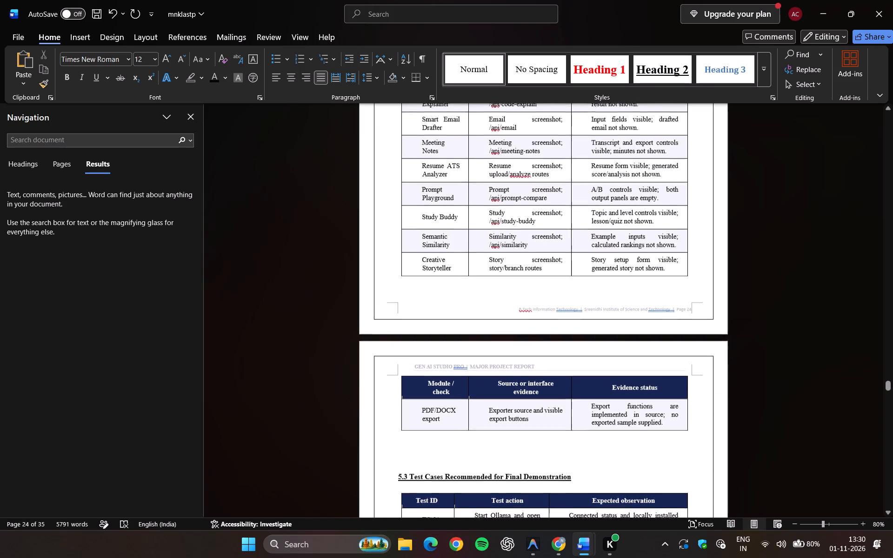
pyautogui.scroll(1, 417, 206)
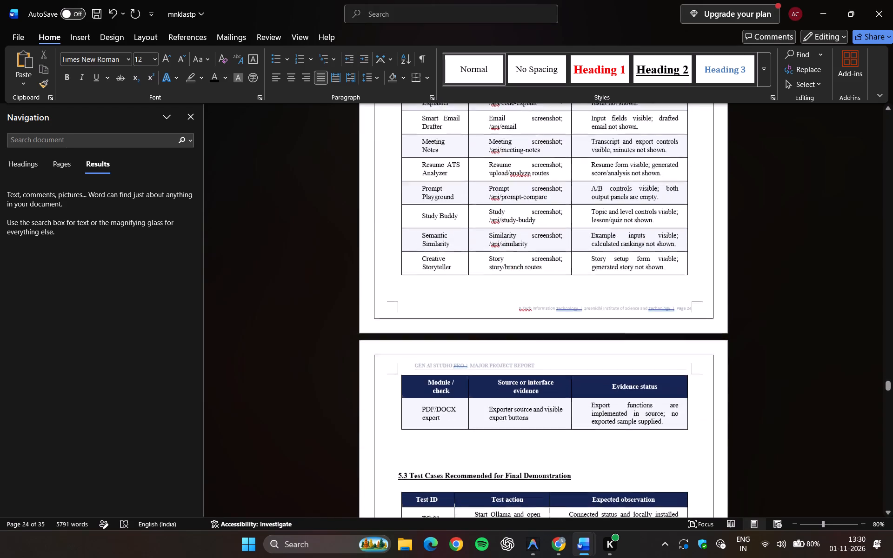
pyautogui.scroll(2, 417, 206)
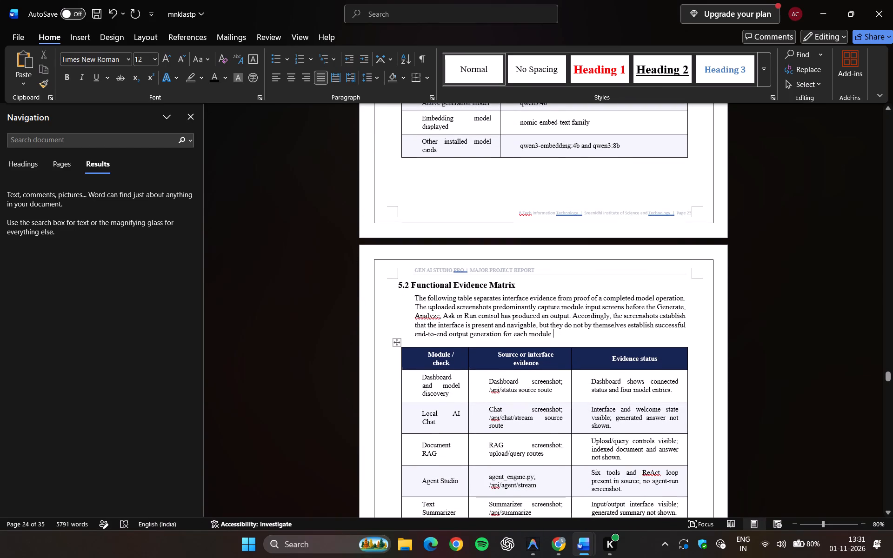
pyautogui.press('Delete')
# Delete the surplus blank lines above the 5.3 Test Cases Recommended for Final Demonstration heading to bring it up the page.
pyautogui.scroll(-2, 557, 338)
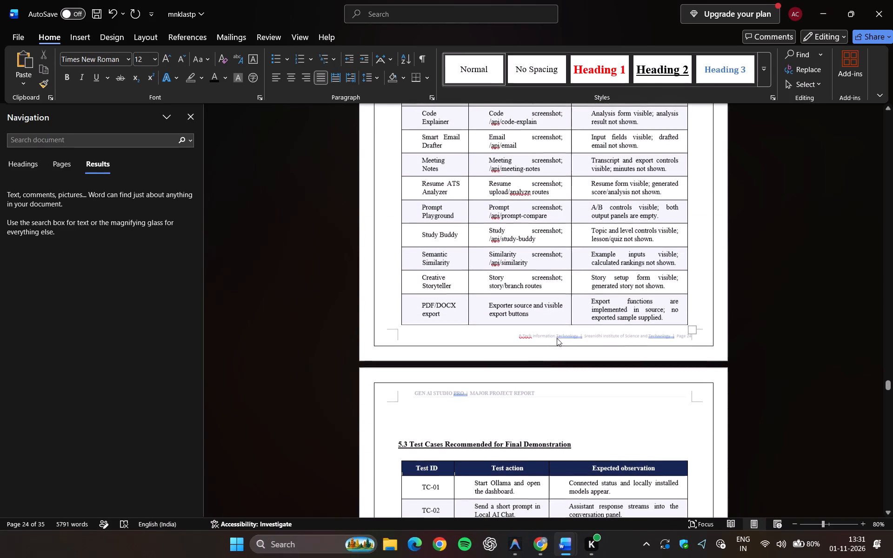
pyautogui.scroll(-1, 557, 338)
pyautogui.click(416, 438)
pyautogui.press('BackSpace')
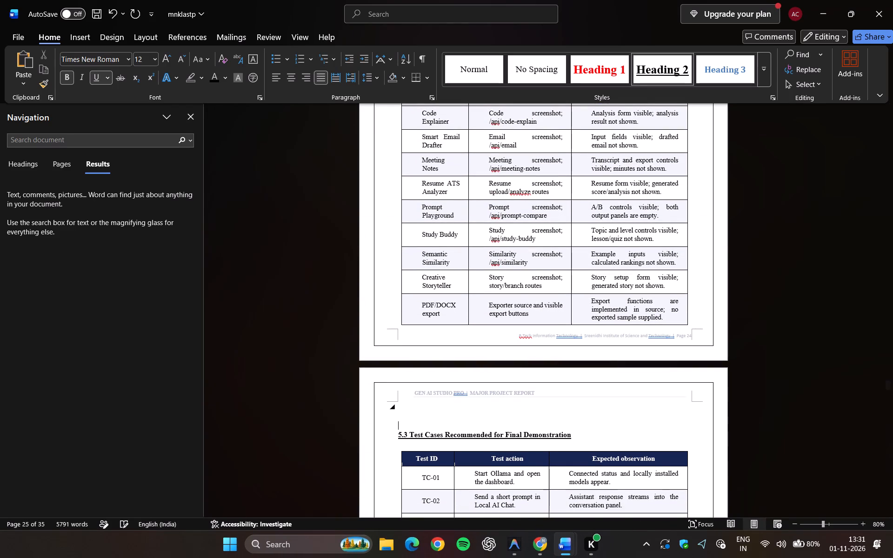
pyautogui.press('BackSpace')
pyautogui.press('BackSpace')
pyautogui.press('BackSpace')
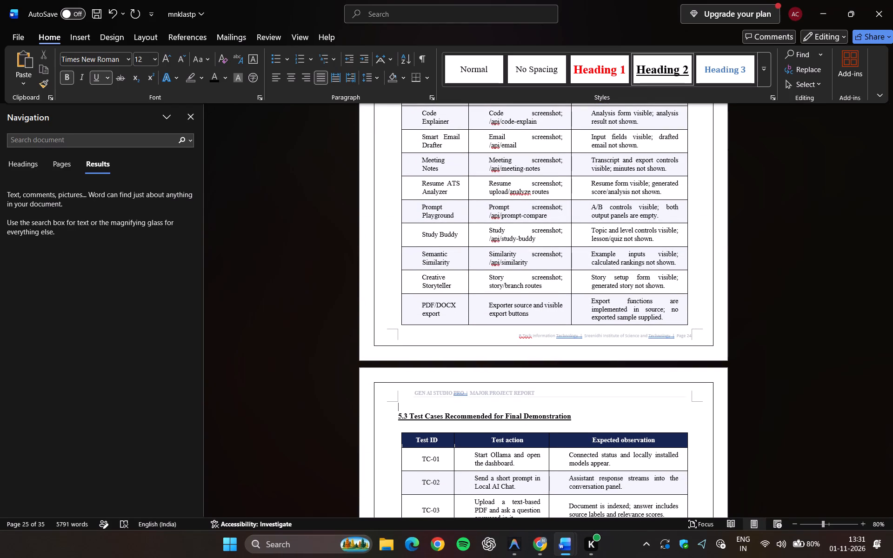
# Remove the remaining blank line at the top of the page above the 5.3 Test Cases Recommended for Final Demonstration heading.
pyautogui.press('BackSpace')
pyautogui.press('Delete')
# Remove the blank line between the 6. INTERNSHIP FEEDBACK heading and its first paragraph.
pyautogui.scroll(-1, 416, 438)
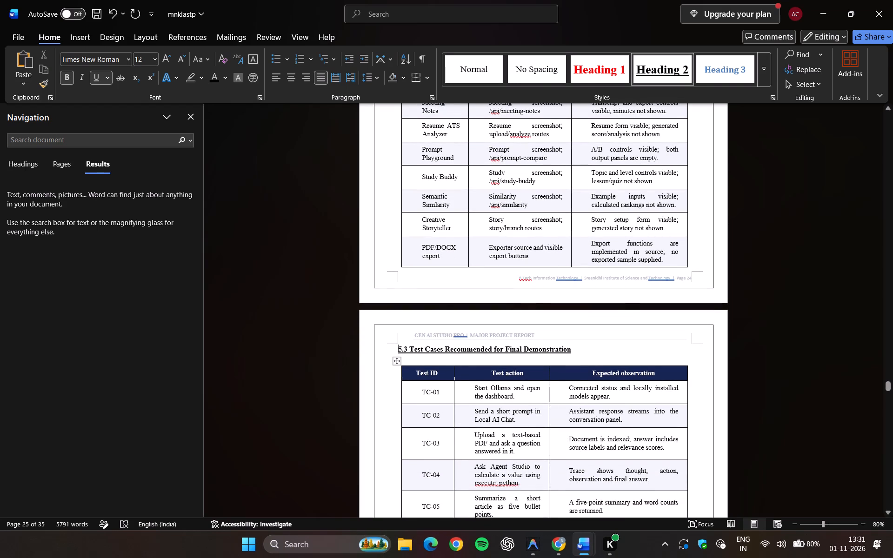
pyautogui.scroll(-8, 416, 438)
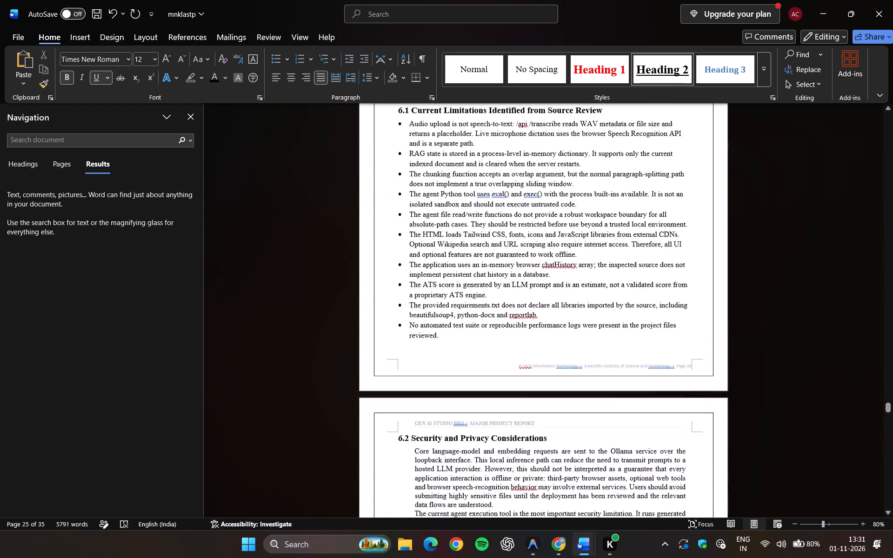
pyautogui.scroll(-6, 416, 438)
pyautogui.scroll(1, 416, 438)
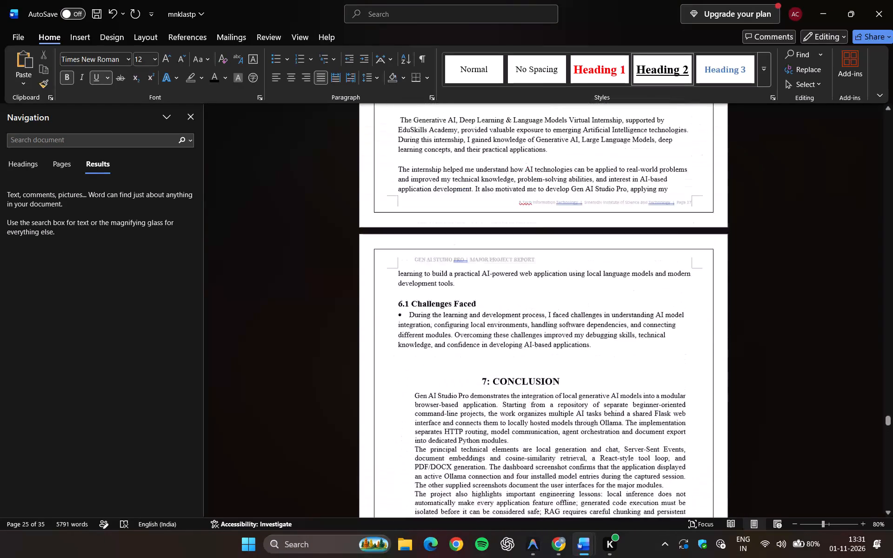
pyautogui.scroll(1, 416, 438)
pyautogui.click(405, 211)
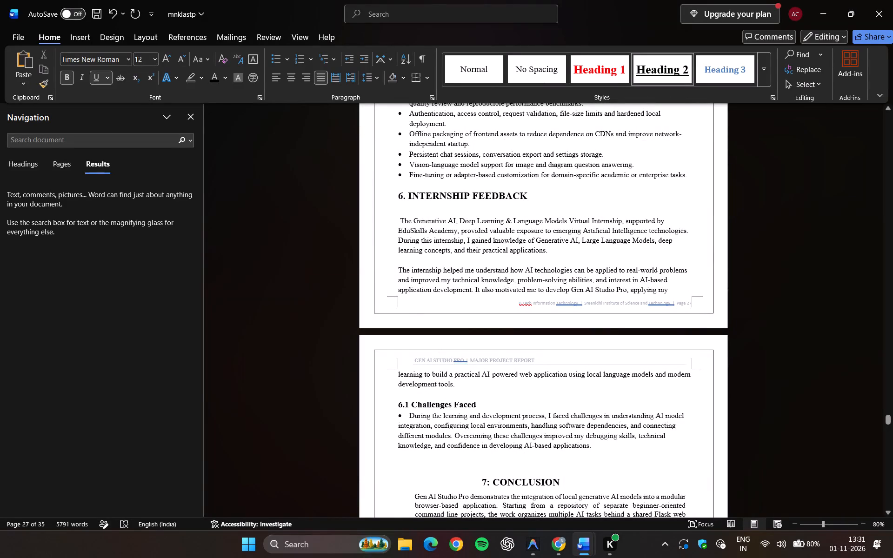
pyautogui.press('BackSpace')
# Delete the last two bullets of 6.3 Future Enhancements, on vision-language model support and fine-tuning, to free space on the page.
pyautogui.scroll(1, 405, 211)
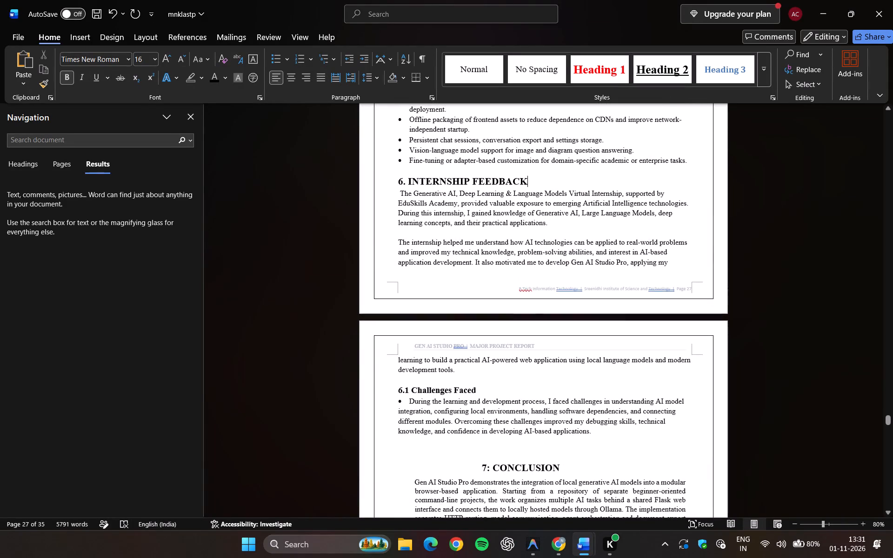
pyautogui.scroll(4, 405, 211)
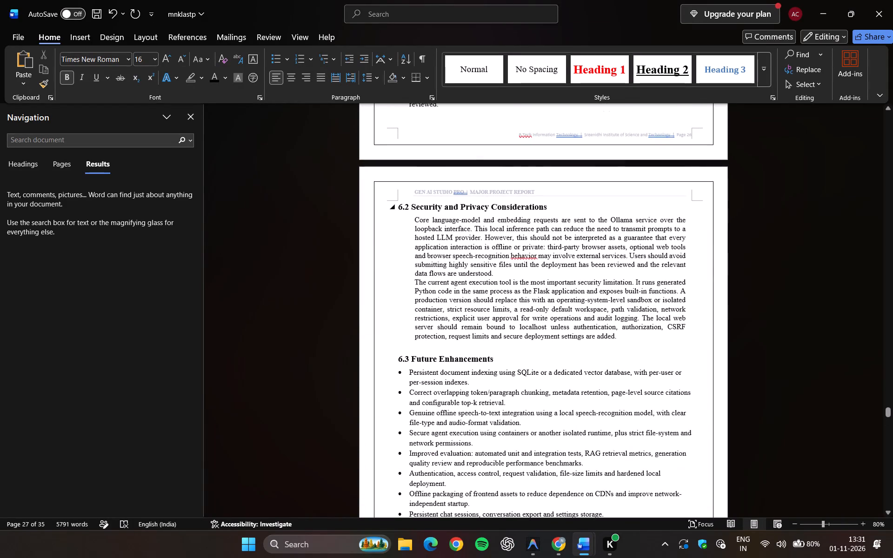
pyautogui.scroll(-1, 407, 356)
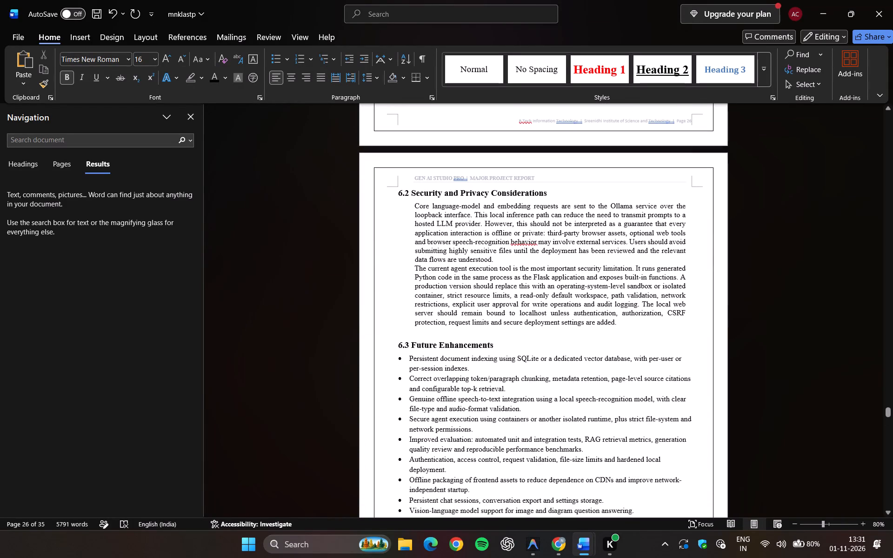
pyautogui.scroll(-2, 407, 356)
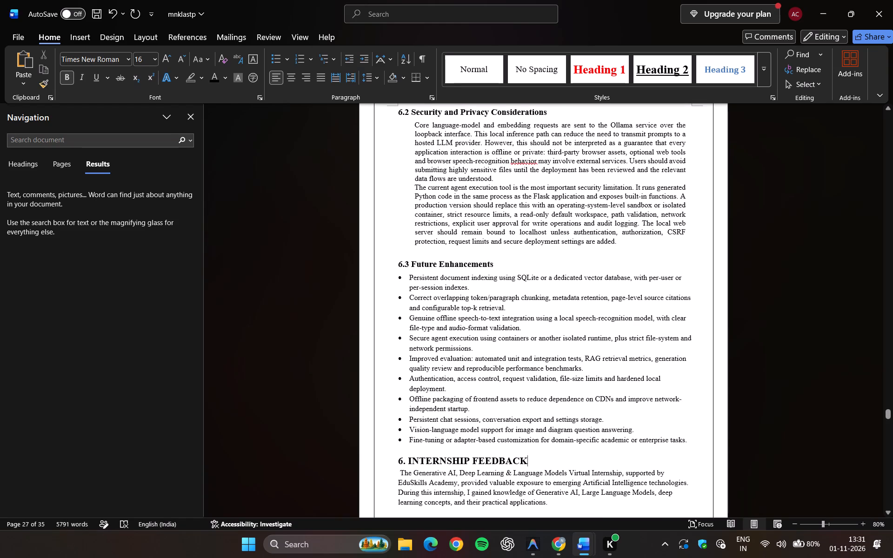
pyautogui.moveTo(694, 443); pyautogui.dragTo(385, 436)
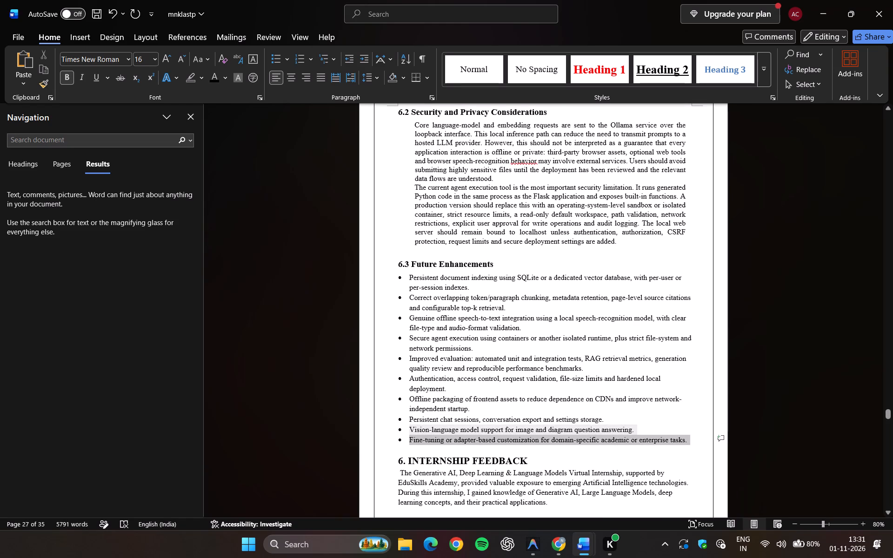
pyautogui.moveTo(385, 436); pyautogui.dragTo(386, 432)
pyautogui.press('BackSpace')
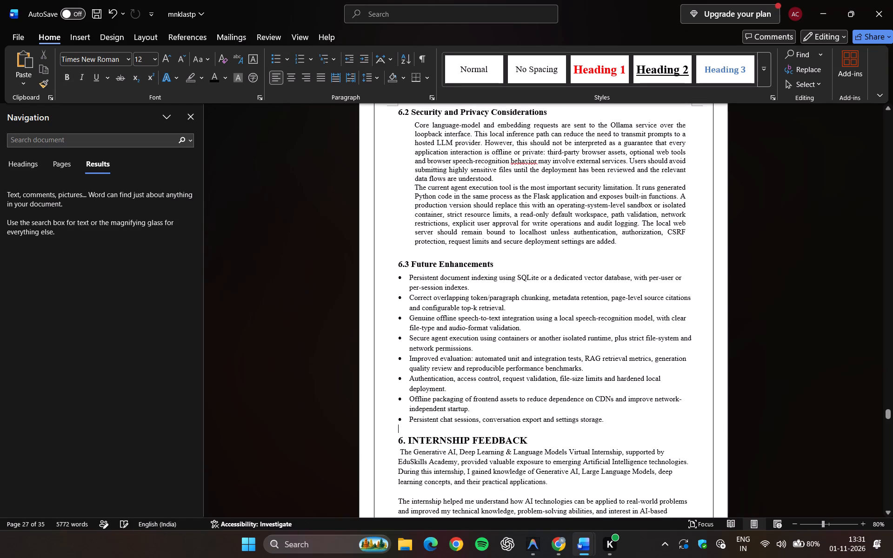
# Replace the colon after the number in the Conclusion heading so it reads 7. CONCLUSION.
pyautogui.scroll(-3, 386, 432)
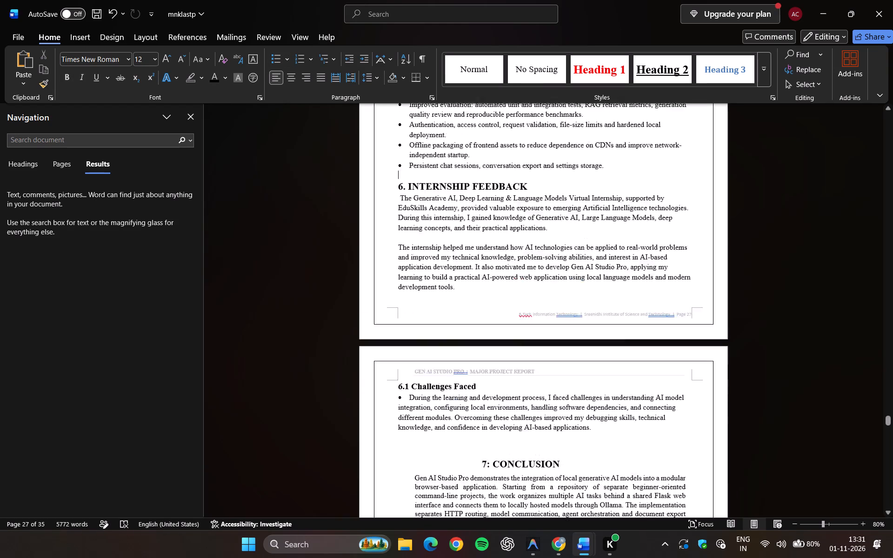
pyautogui.scroll(-2, 386, 432)
pyautogui.scroll(2, 472, 271)
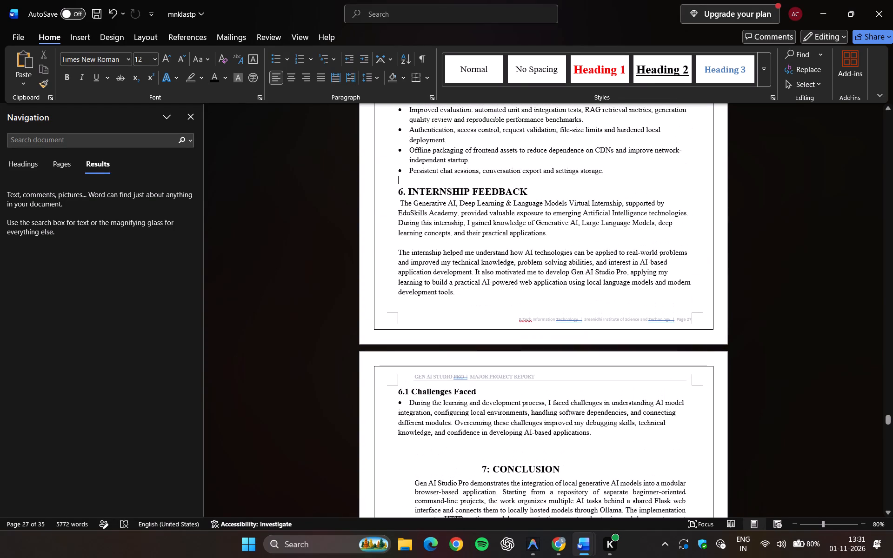
pyautogui.scroll(1, 472, 271)
pyautogui.scroll(-1, 472, 271)
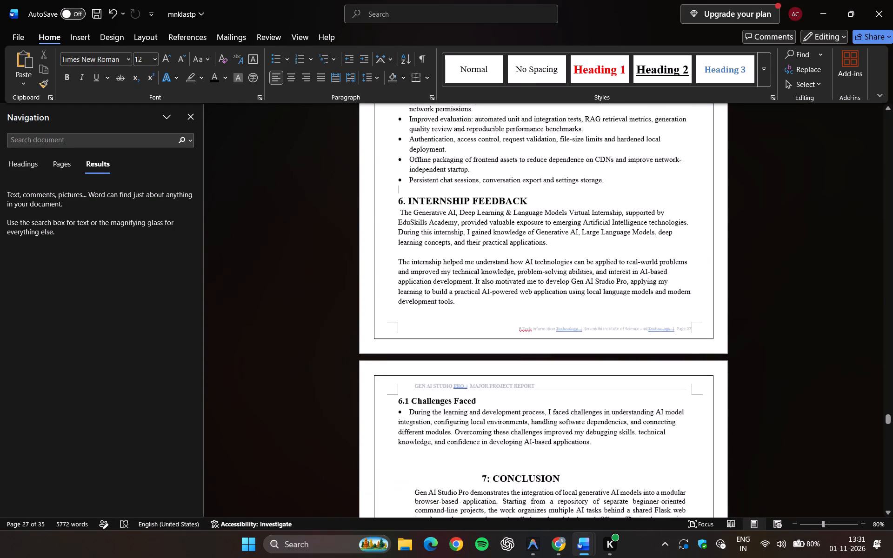
pyautogui.scroll(-1, 472, 271)
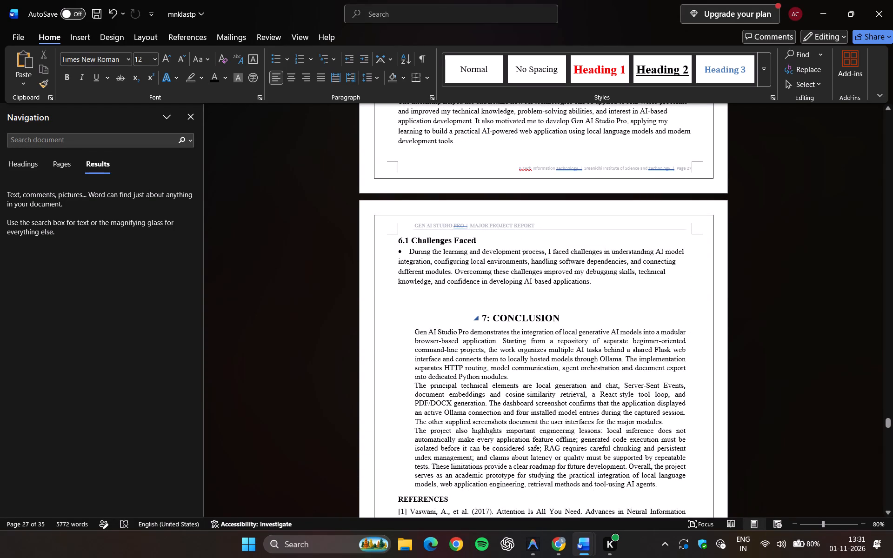
pyautogui.click(492, 319)
pyautogui.press('BackSpace')
pyautogui.press('BackSpace')
pyautogui.write('.')
pyautogui.press('space')
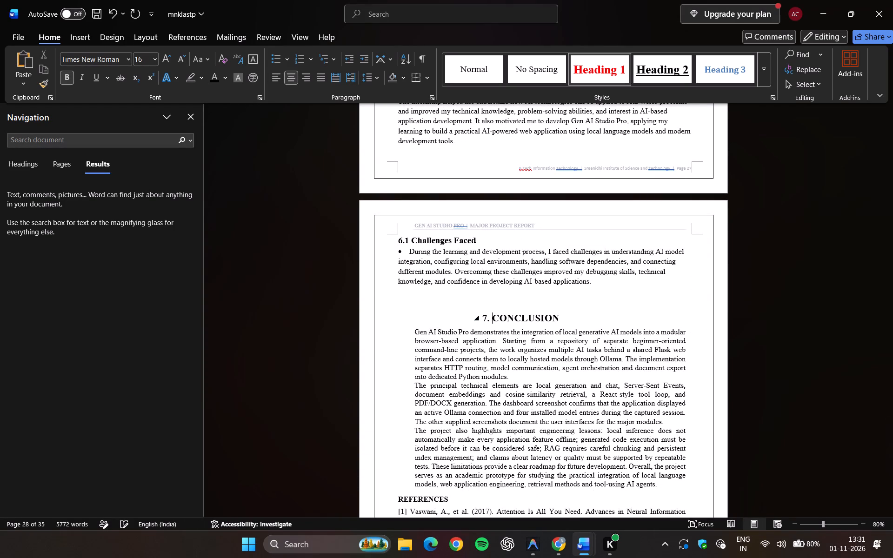
# Remove the centring from the 7. CONCLUSION heading so it starts at the left margin.
pyautogui.press('Left')
pyautogui.press('Left')
pyautogui.press('Left')
pyautogui.press('BackSpace')
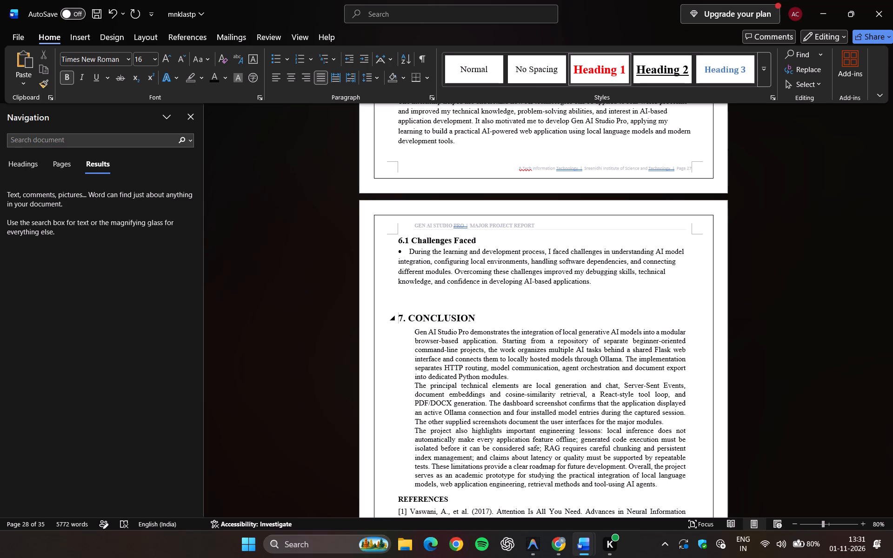
# Delete reference [12] on the project source files, the only entry on the overflow page after the references list.
pyautogui.scroll(-2, 445, 364)
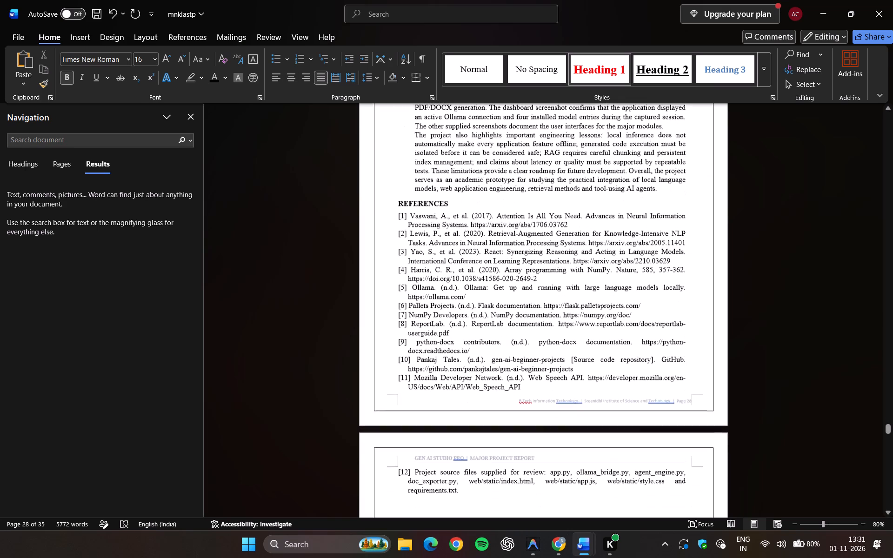
pyautogui.scroll(-1, 445, 364)
pyautogui.scroll(2, 445, 364)
pyautogui.scroll(-1, 445, 364)
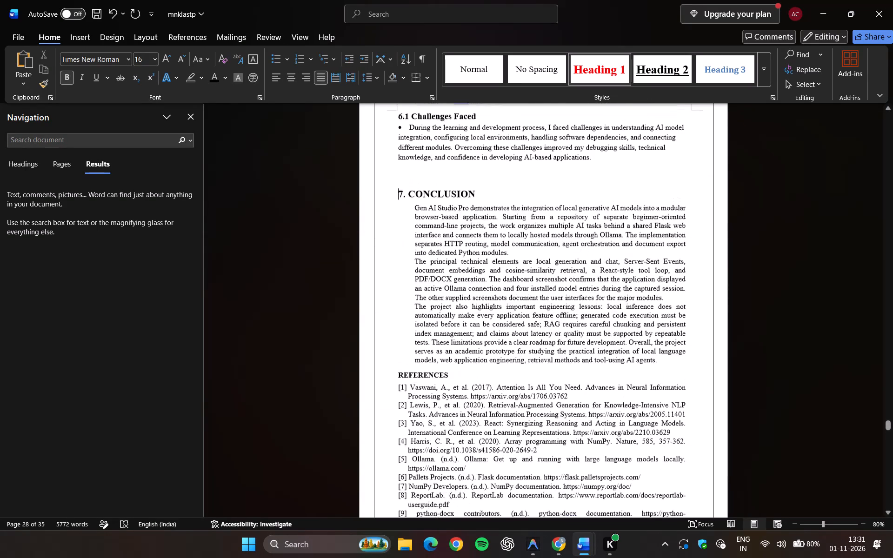
pyautogui.scroll(-1, 445, 364)
pyautogui.moveTo(460, 171); pyautogui.dragTo(436, 168)
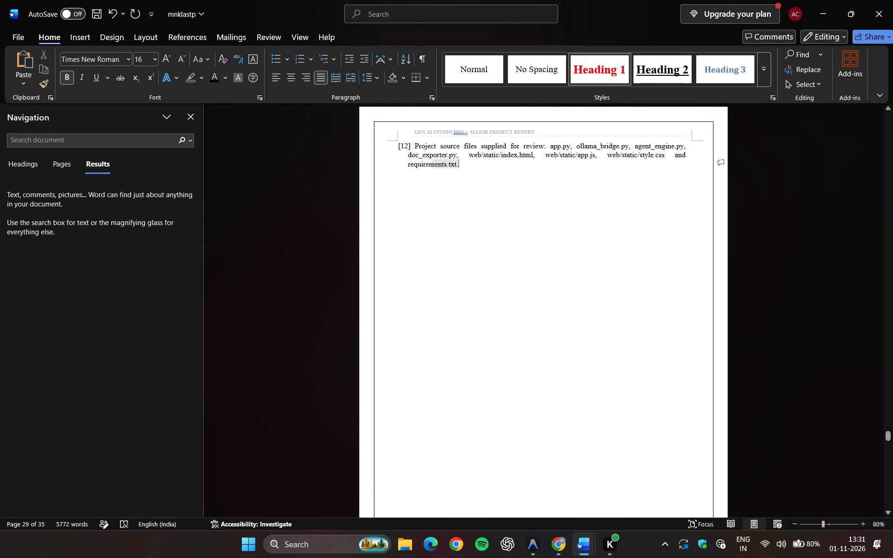
pyautogui.moveTo(436, 168); pyautogui.dragTo(386, 146)
pyautogui.press('BackSpace')
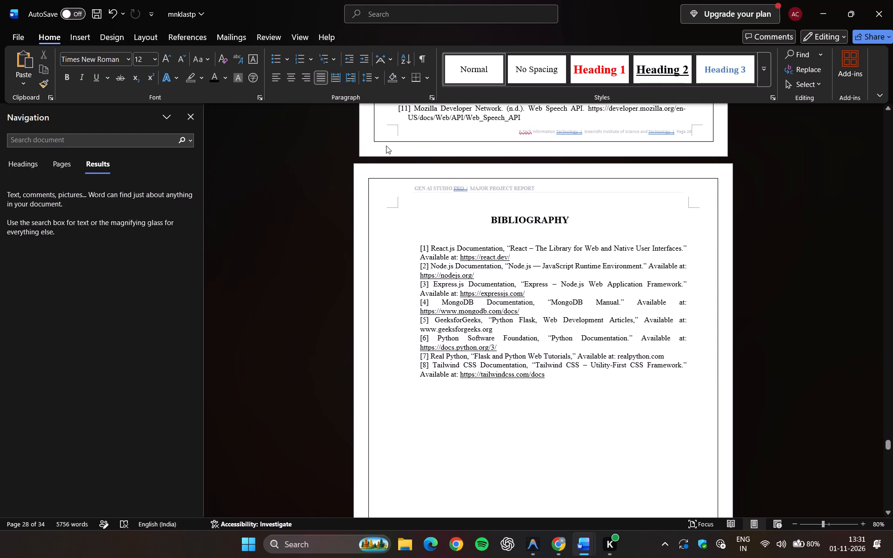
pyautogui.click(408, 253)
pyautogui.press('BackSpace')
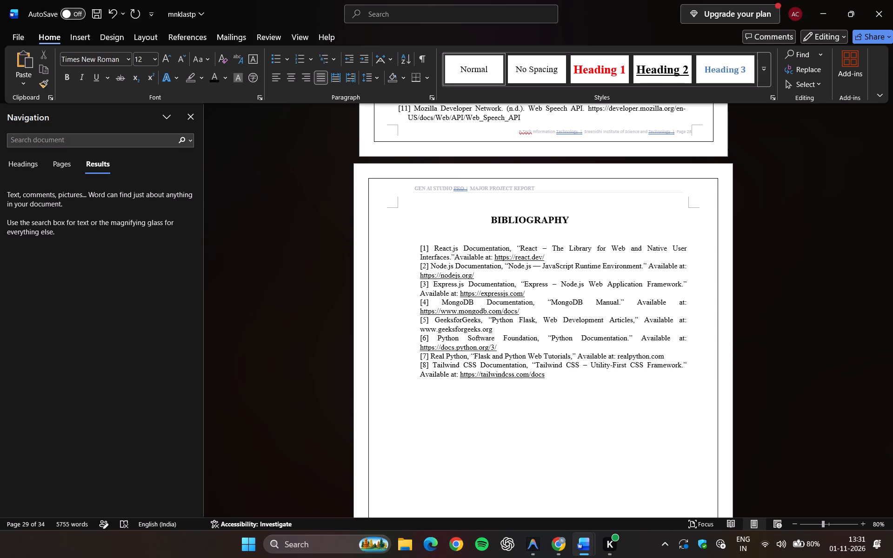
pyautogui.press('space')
# Review the layout of the Bibliography, Appendix-A, Appendix-B, Abstract and Conclusion pages.
pyautogui.scroll(1, 408, 253)
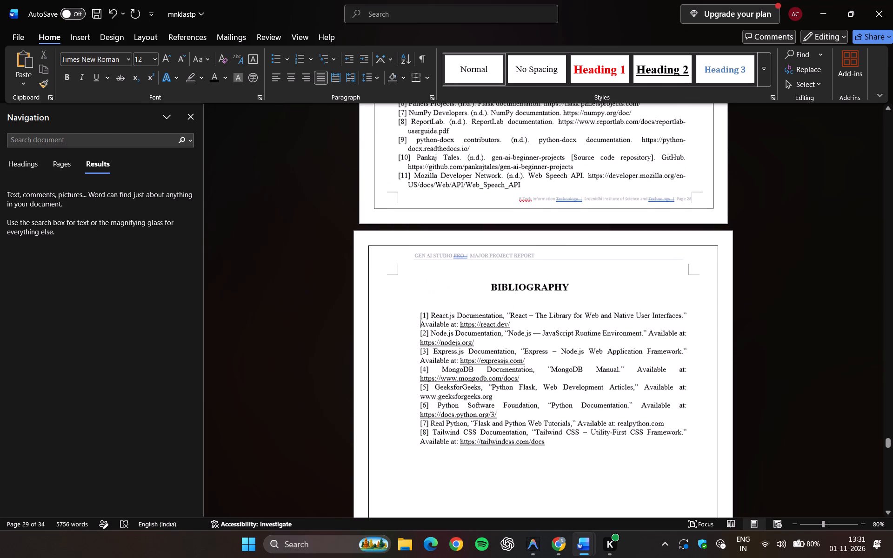
pyautogui.scroll(-6, 419, 320)
pyautogui.scroll(1, 419, 320)
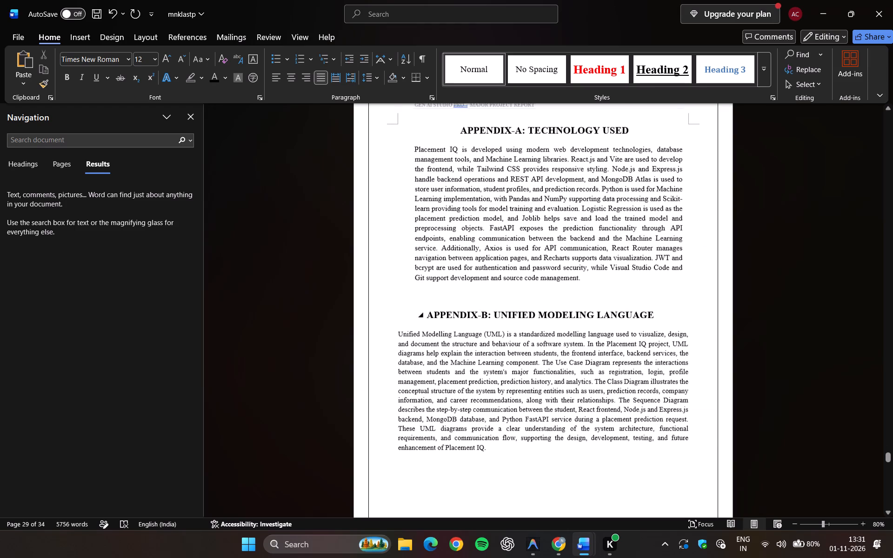
pyautogui.scroll(1, 419, 320)
pyautogui.scroll(-6, 430, 292)
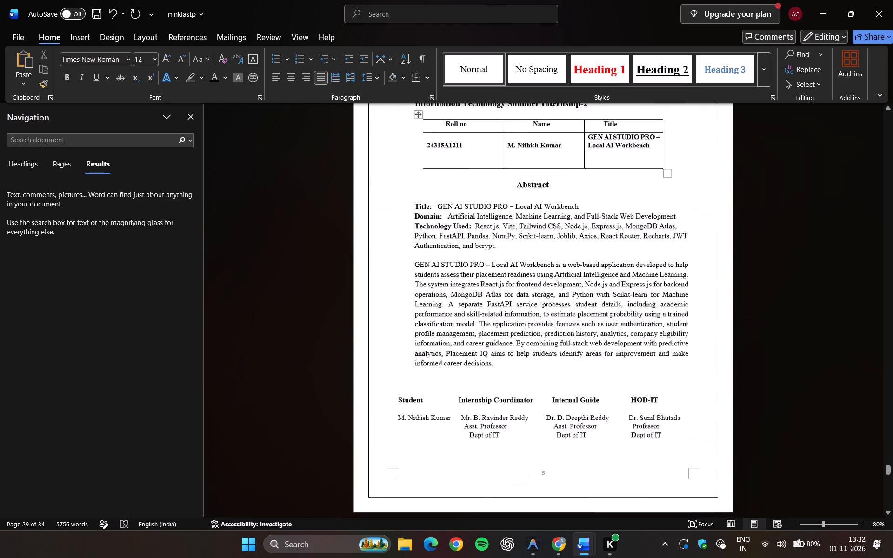
pyautogui.scroll(6, 430, 292)
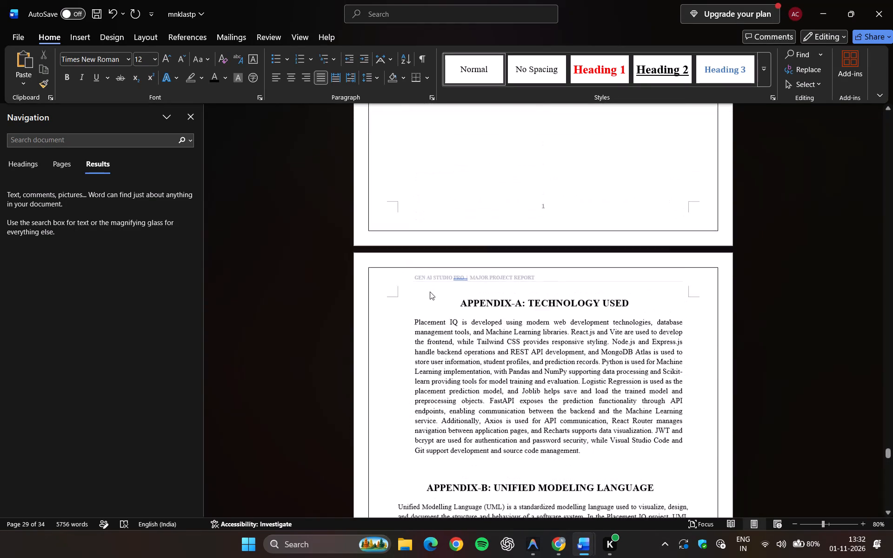
pyautogui.scroll(6, 430, 292)
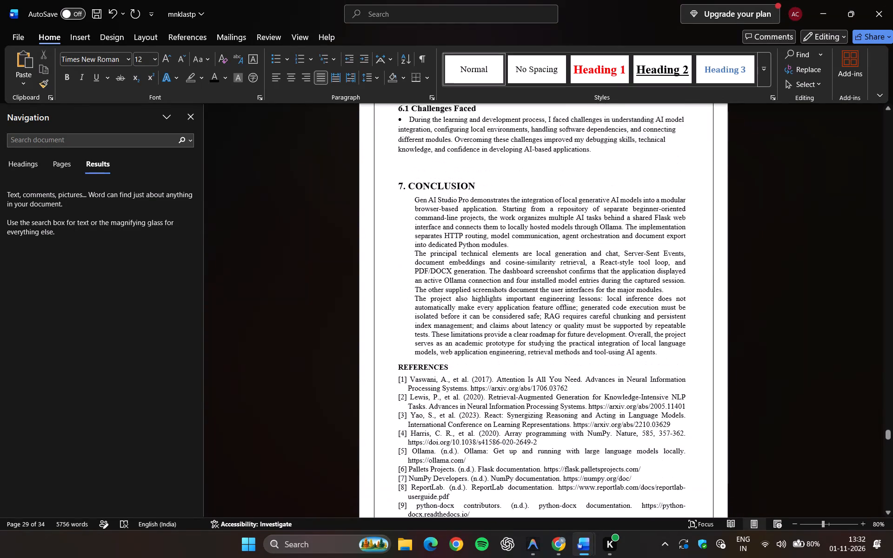
pyautogui.scroll(3, 430, 292)
# Remove the centring from the BIBLIOGRAPHY heading so it starts at the left margin.
pyautogui.scroll(-5, 430, 292)
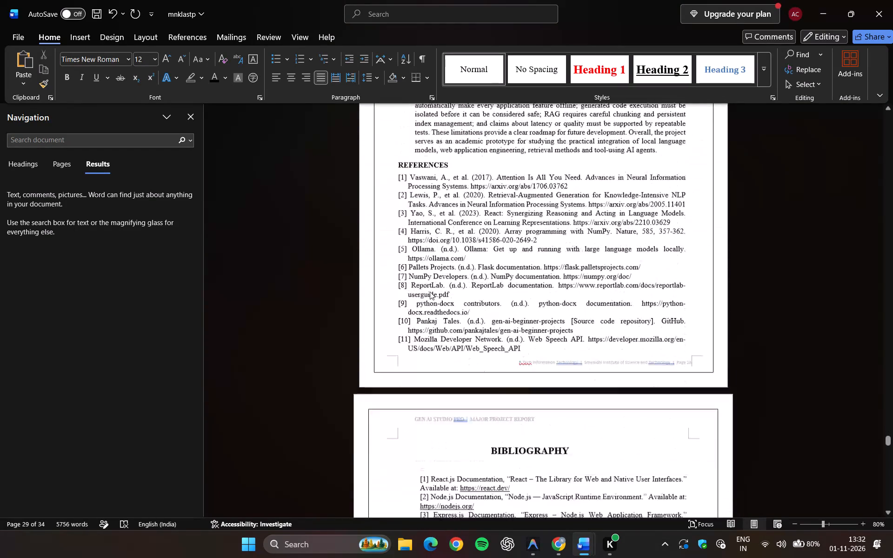
pyautogui.scroll(-1, 430, 292)
pyautogui.click(473, 313)
pyautogui.press('BackSpace')
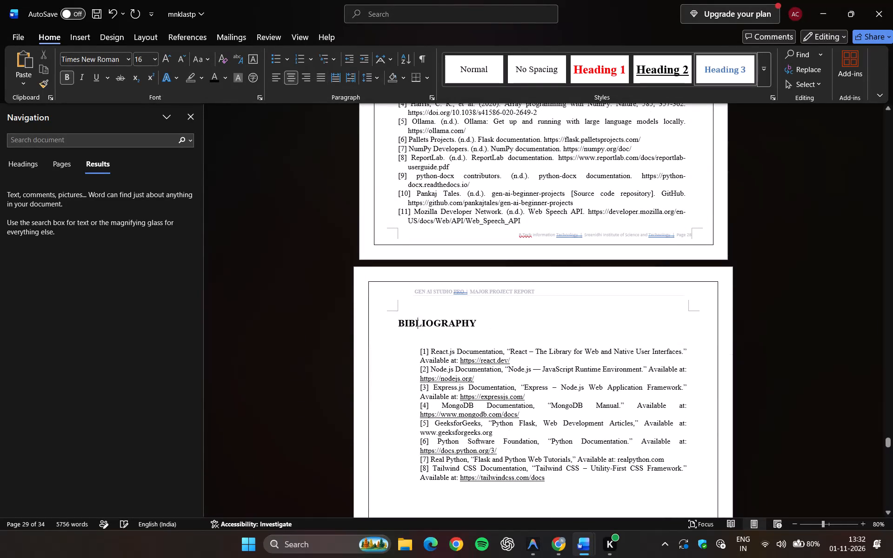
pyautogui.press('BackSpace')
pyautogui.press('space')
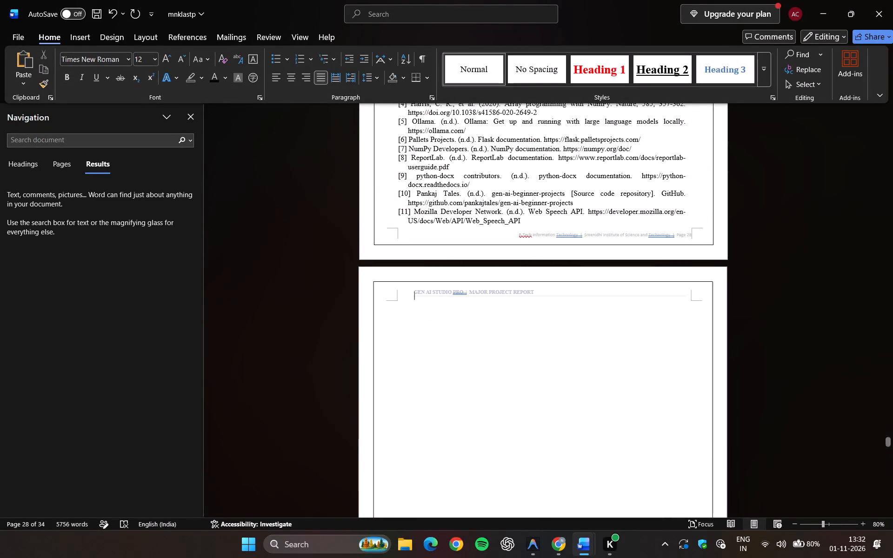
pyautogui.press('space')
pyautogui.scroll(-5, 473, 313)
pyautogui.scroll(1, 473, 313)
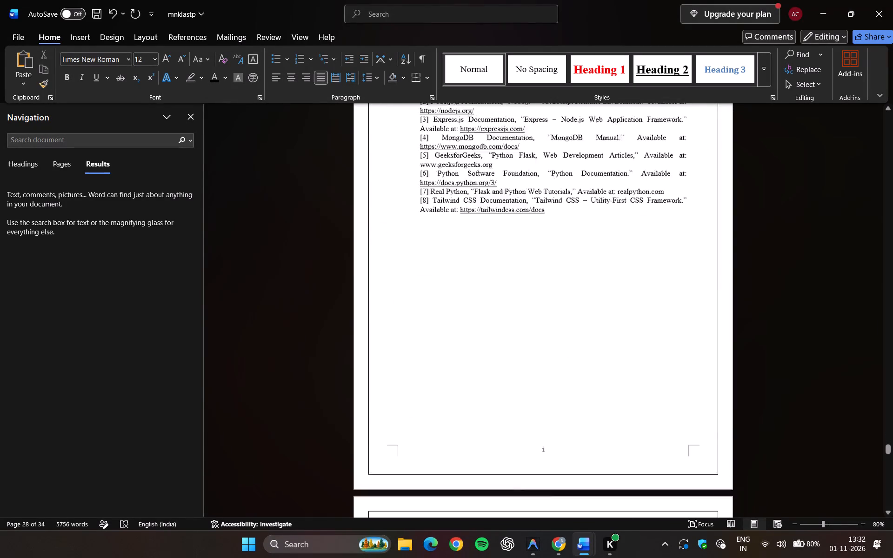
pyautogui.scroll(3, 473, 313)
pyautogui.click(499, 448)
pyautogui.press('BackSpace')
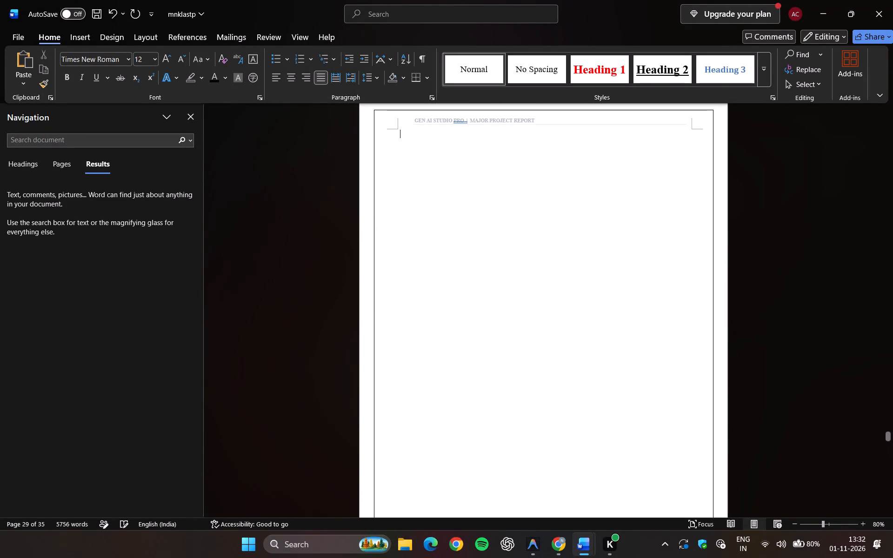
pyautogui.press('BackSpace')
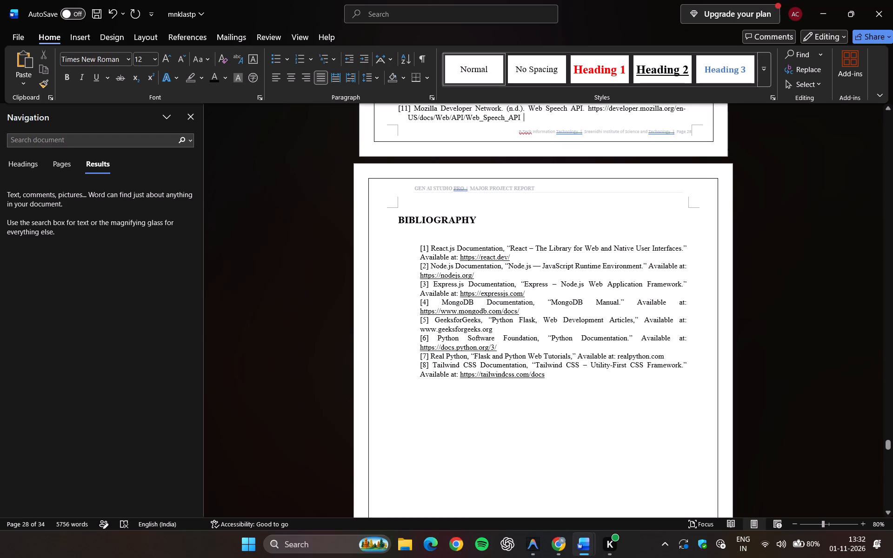
# Insert leading spaces before the BIBLIOGRAPHY heading to shift it back to about the centre of the page.
pyautogui.click(399, 220)
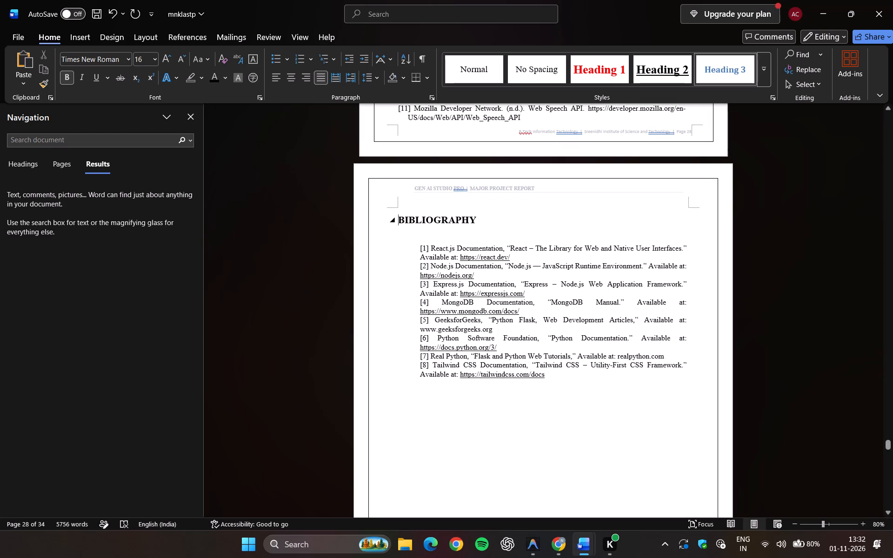
pyautogui.press('space')
pyautogui.press('space')
pyautogui.press('space')
pyautogui.press('space')
pyautogui.press('space')
pyautogui.press('space')
pyautogui.press('space')
pyautogui.press('space')
pyautogui.press('space')
pyautogui.press('space')
pyautogui.press('space')
pyautogui.press('space')
pyautogui.press('space')
pyautogui.press('space')
pyautogui.press('space')
pyautogui.press('space')
pyautogui.press('space')
pyautogui.press('space')
pyautogui.press('space')
pyautogui.press('space')
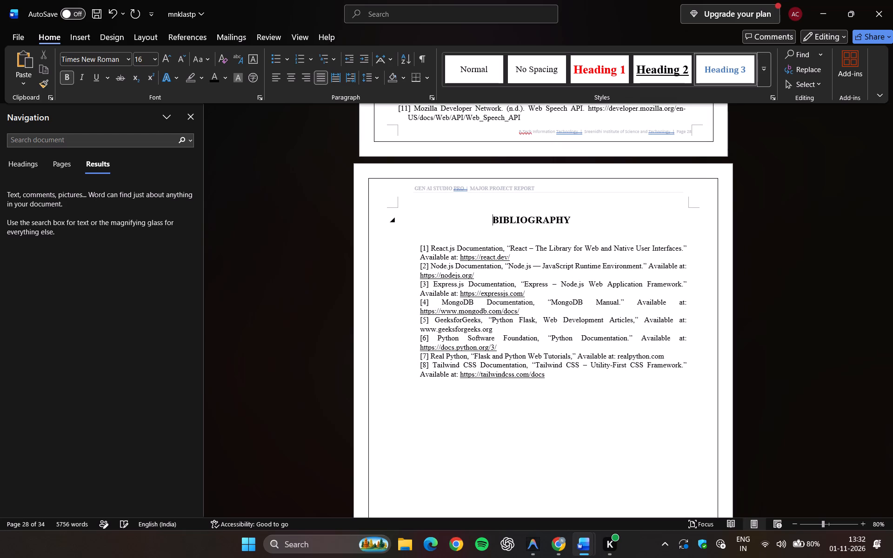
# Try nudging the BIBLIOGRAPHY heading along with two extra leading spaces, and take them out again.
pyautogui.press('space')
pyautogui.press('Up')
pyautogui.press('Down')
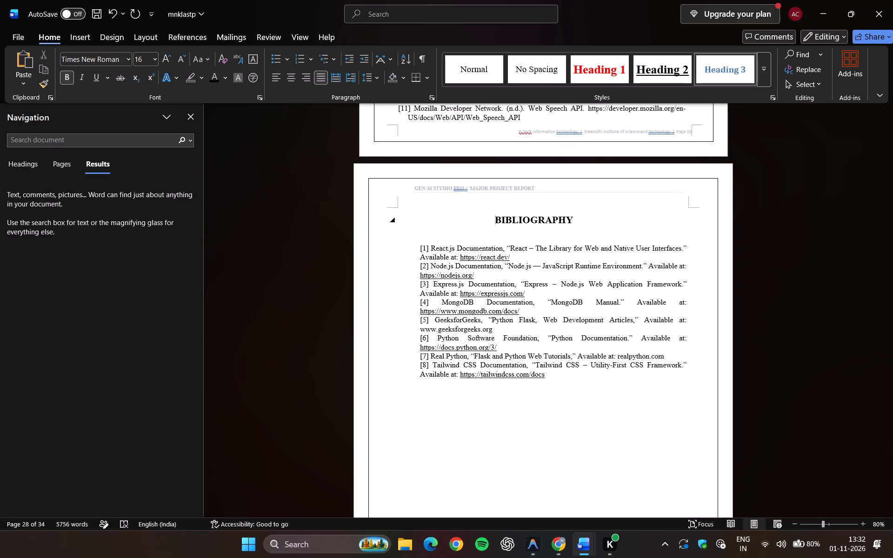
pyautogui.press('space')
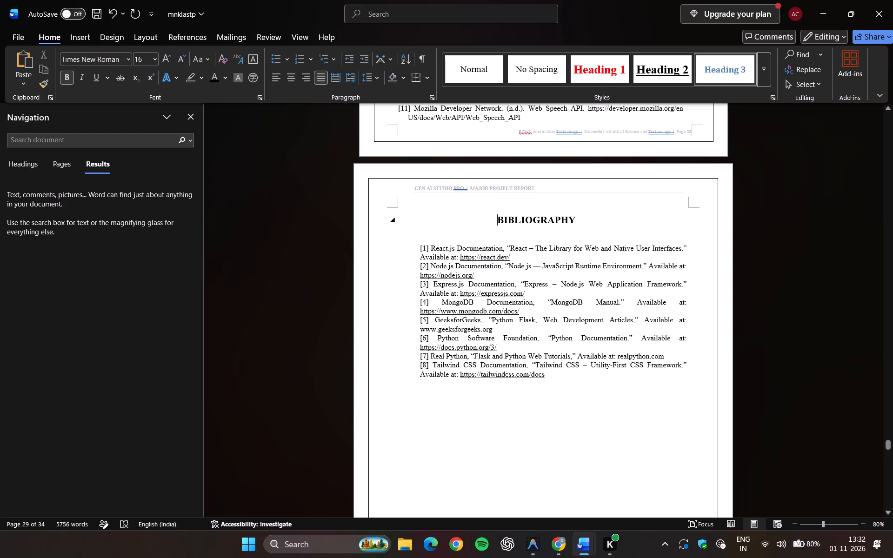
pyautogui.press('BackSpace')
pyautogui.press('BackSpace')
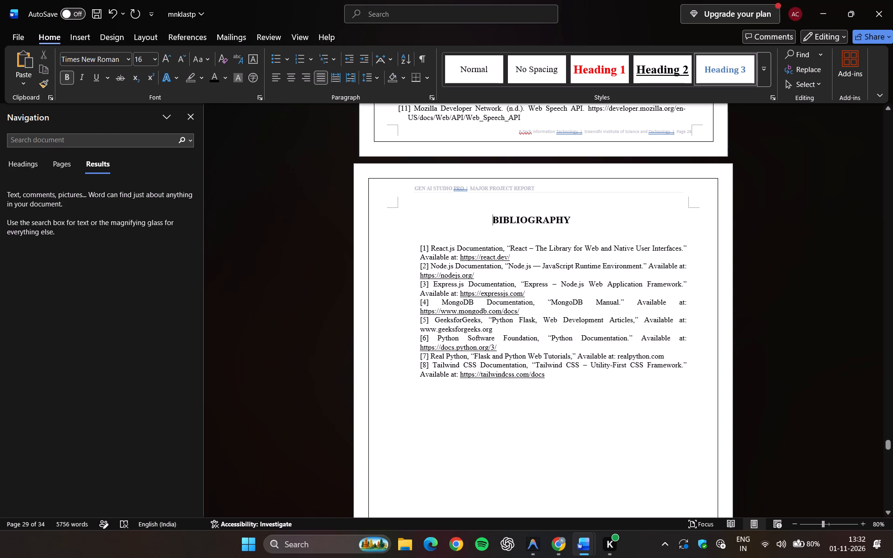
# Remove the first-level indent from bibliography entries [1] React.js and [2] Node.js so they start further out than the other entries.
pyautogui.click(415, 248)
pyautogui.press('BackSpace')
pyautogui.press('BackSpace')
pyautogui.press('BackSpace')
pyautogui.press('BackSpace')
pyautogui.press('BackSpace')
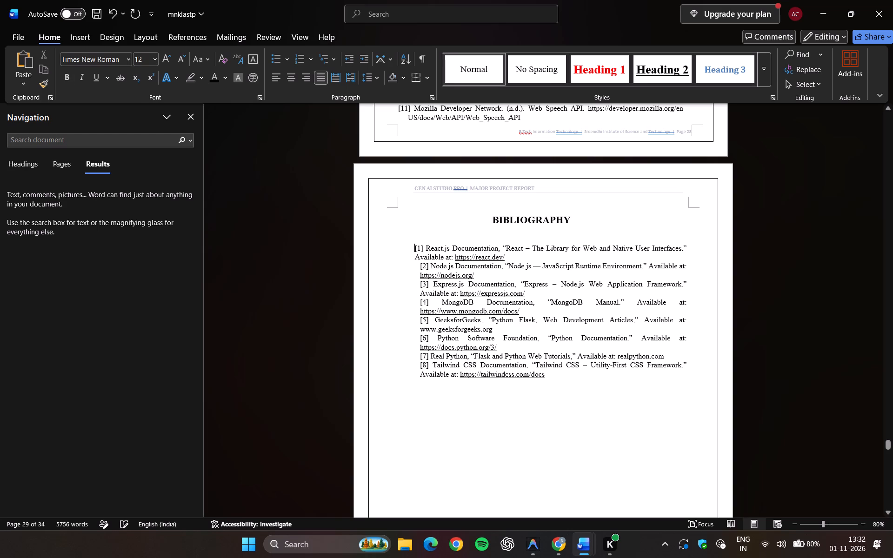
pyautogui.press('BackSpace')
pyautogui.press('BackSpace')
pyautogui.click(417, 265)
pyautogui.press('BackSpace')
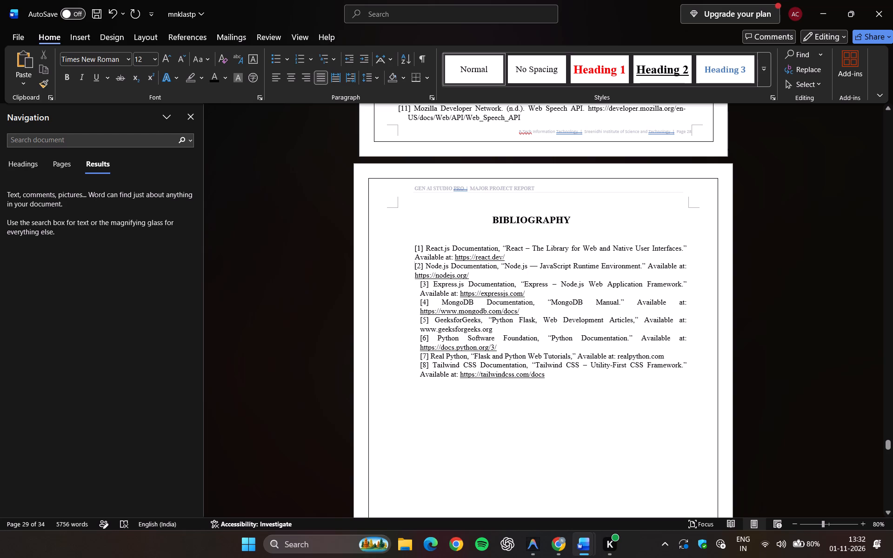
# Try left, justified and distributed alignment on bibliography entries [1] to [8], ending with the full-width justified variant.
pyautogui.moveTo(413, 252); pyautogui.dragTo(535, 404)
pyautogui.click(280, 79)
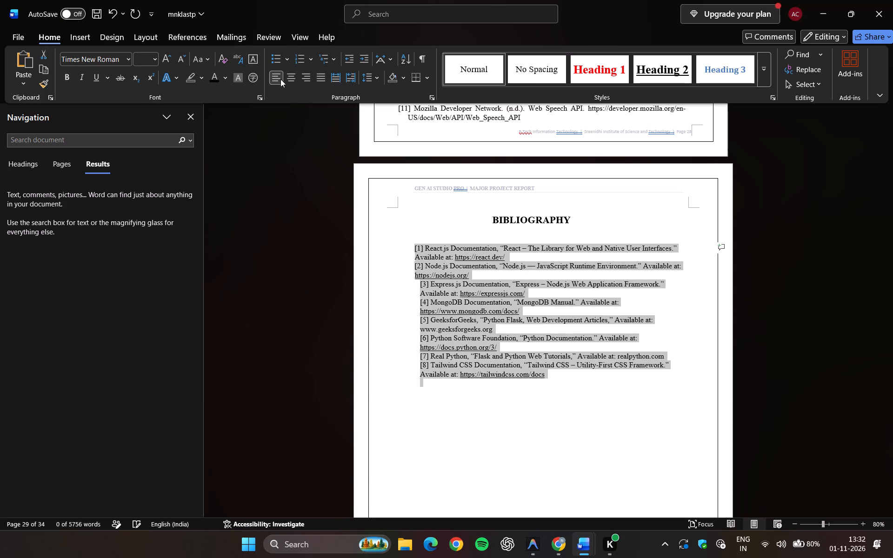
pyautogui.click(318, 78)
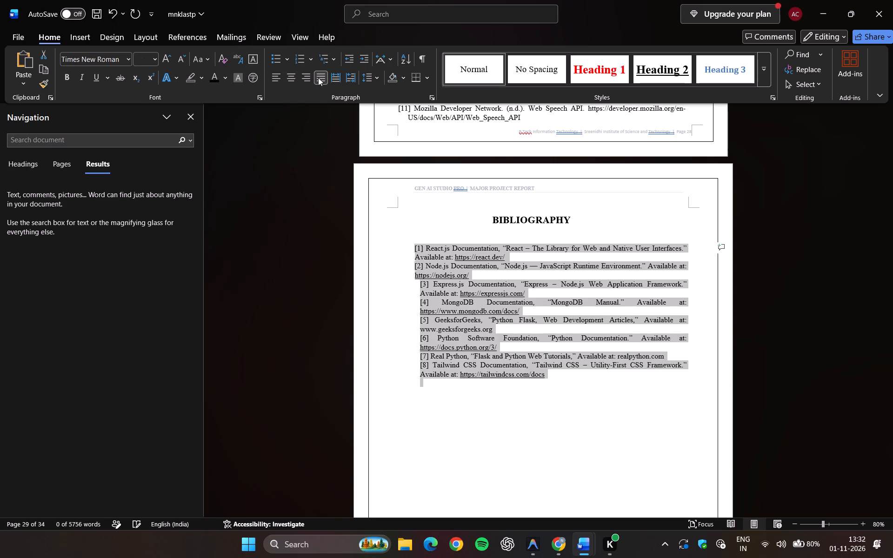
pyautogui.click(346, 77)
pyautogui.click(346, 77)
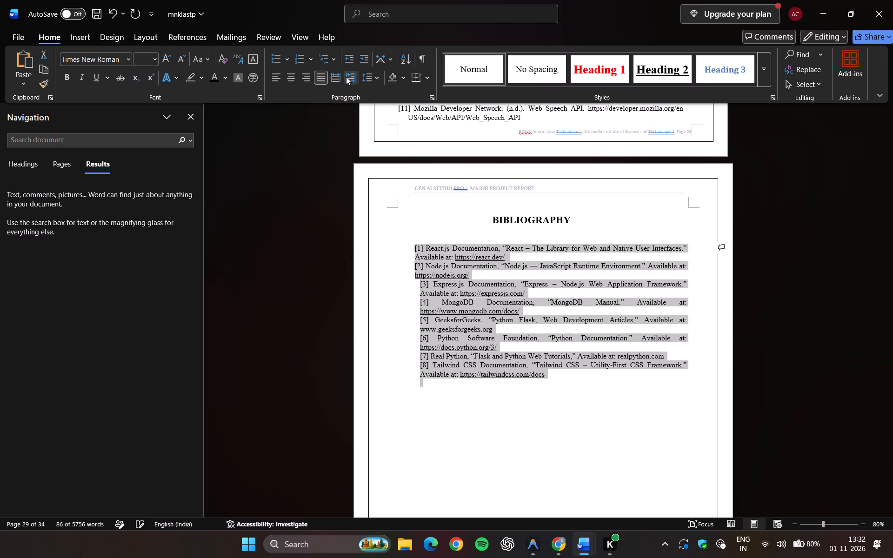
pyautogui.click(350, 76)
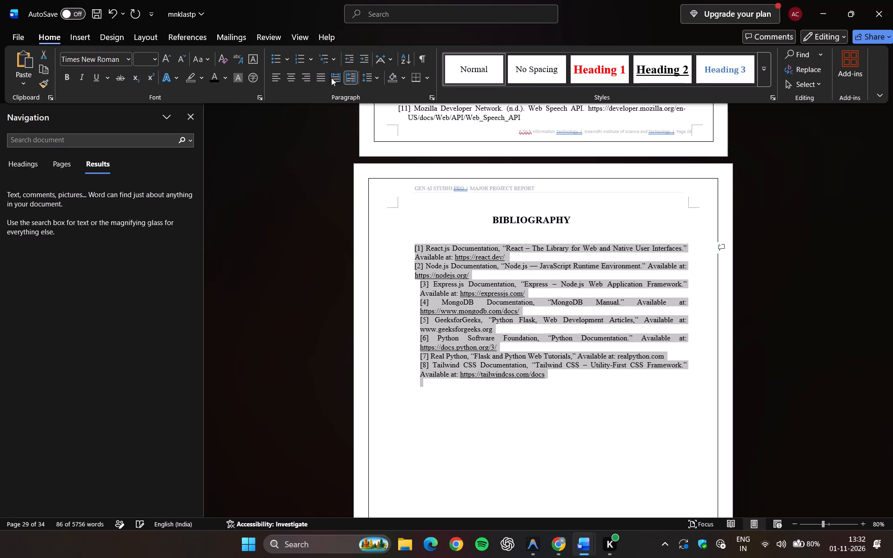
pyautogui.click(331, 78)
pyautogui.click(351, 75)
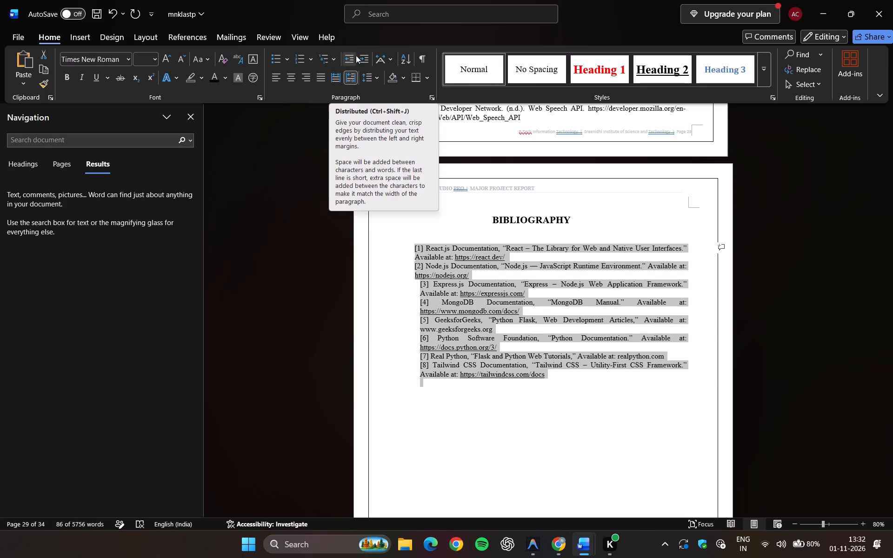
# Decrease the left indent of bibliography entries [1] to [8] as far as it goes.
pyautogui.click(352, 57)
pyautogui.click(352, 57)
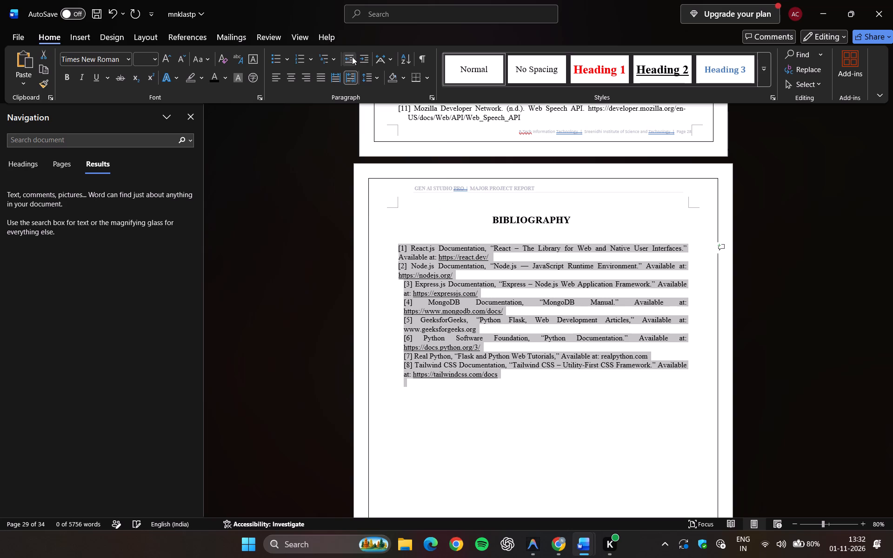
pyautogui.click(352, 57)
pyautogui.click(352, 57)
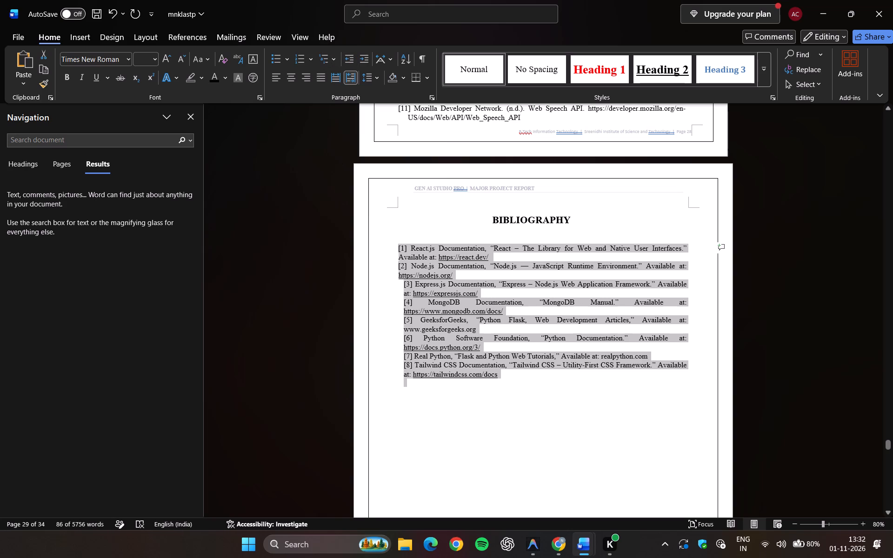
pyautogui.click(406, 386)
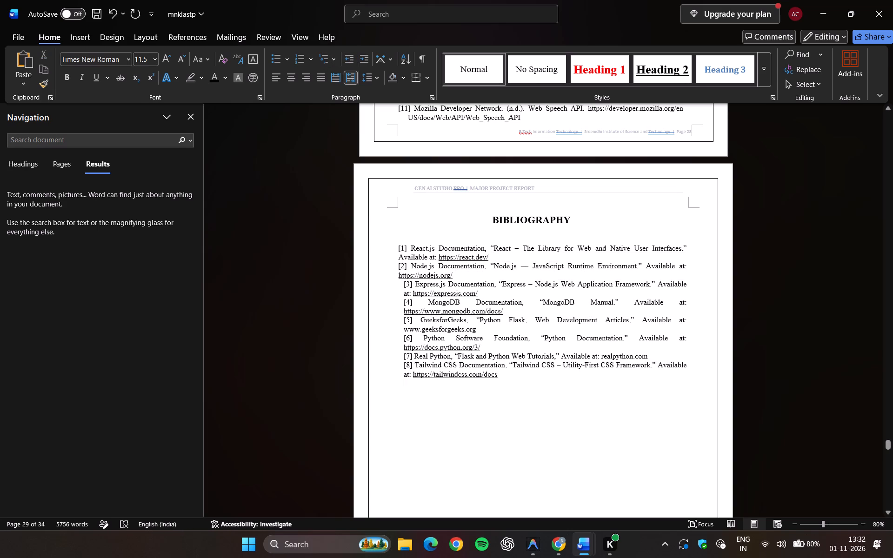
# Try to remove the extra indent before bibliography entry [3] Express.js, clearing the stray backslash entered in front of it.
pyautogui.click(403, 290)
pyautogui.press('Up')
pyautogui.press('BackSpace')
pyautogui.press('\\')
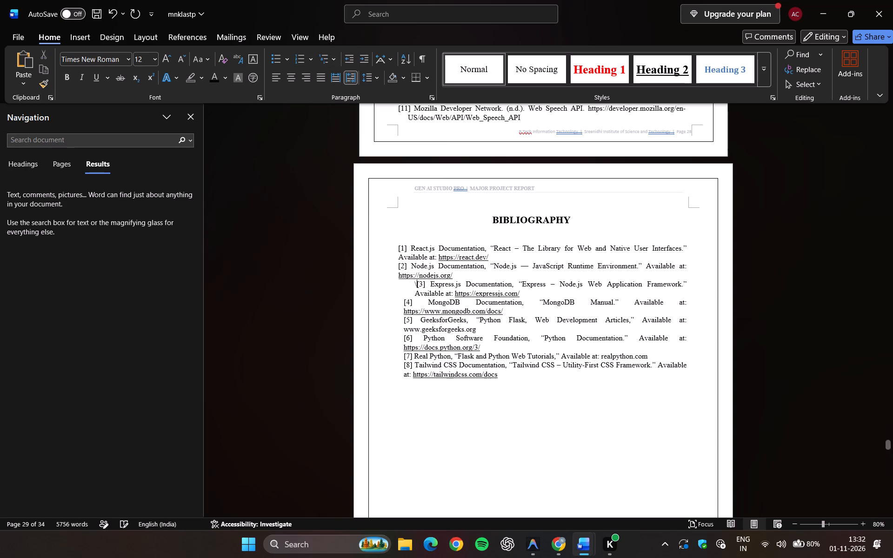
pyautogui.press('BackSpace')
pyautogui.press('BackSpace')
pyautogui.press('BackSpace')
pyautogui.press('BackSpace')
pyautogui.press('BackSpace')
pyautogui.press('BackSpace')
pyautogui.press('BackSpace')
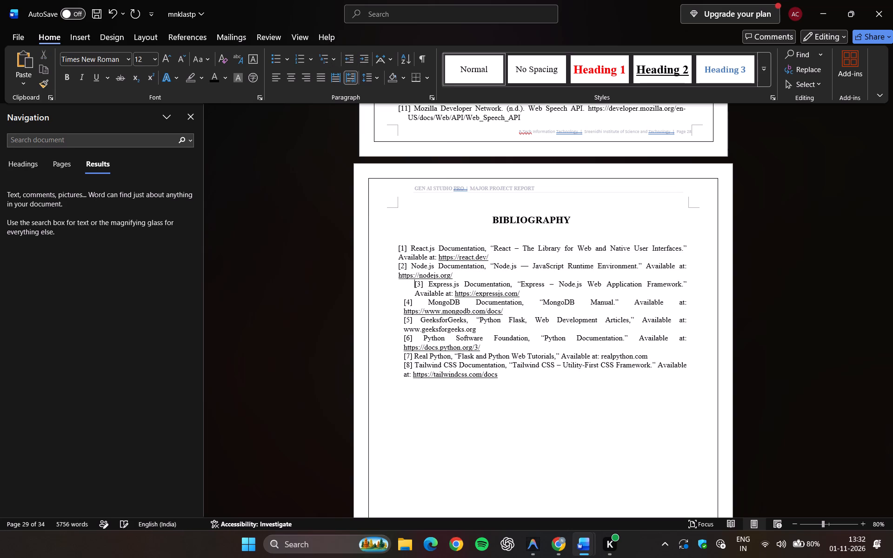
pyautogui.press('BackSpace')
pyautogui.press('BackSpace')
pyautogui.scroll(1, 403, 290)
# Decrease the left indent of bibliography entries [3] to [8], bringing [3] in line with [1] and [2].
pyautogui.moveTo(408, 286); pyautogui.dragTo(535, 385)
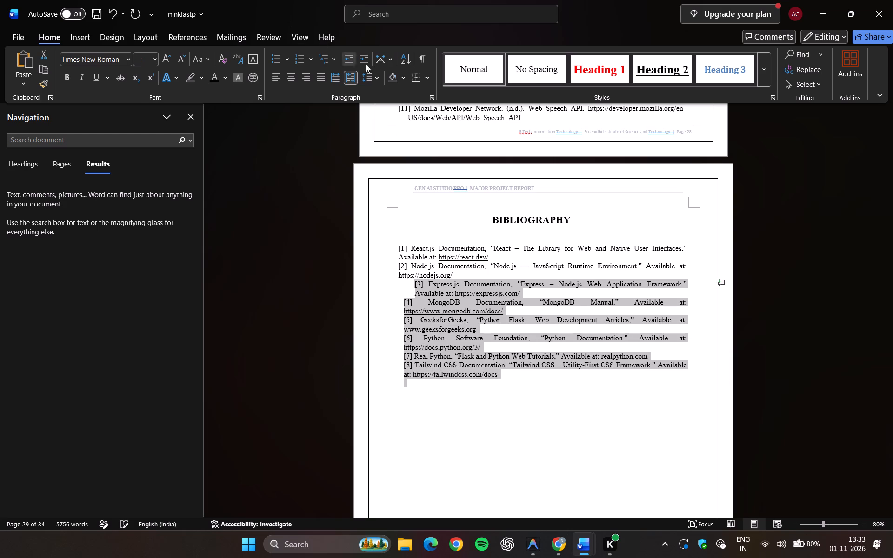
pyautogui.click(347, 60)
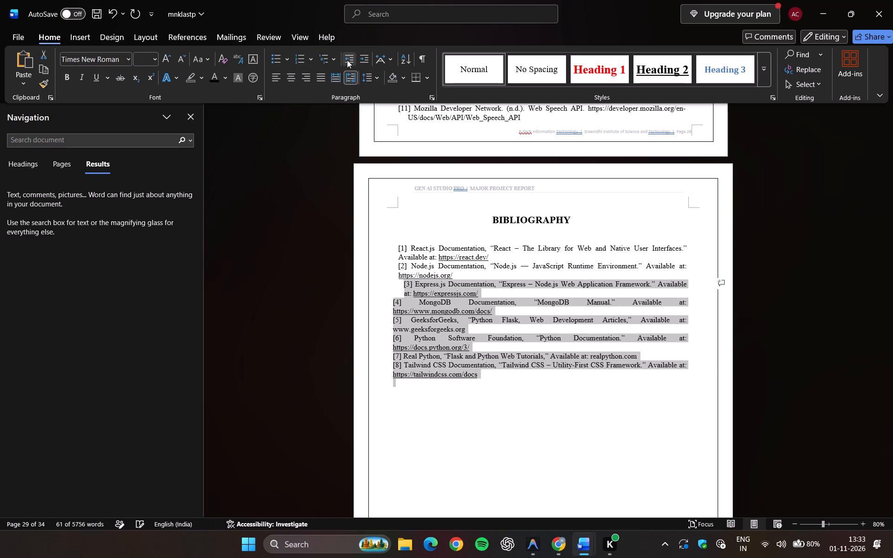
pyautogui.click(347, 60)
pyautogui.click(347, 60)
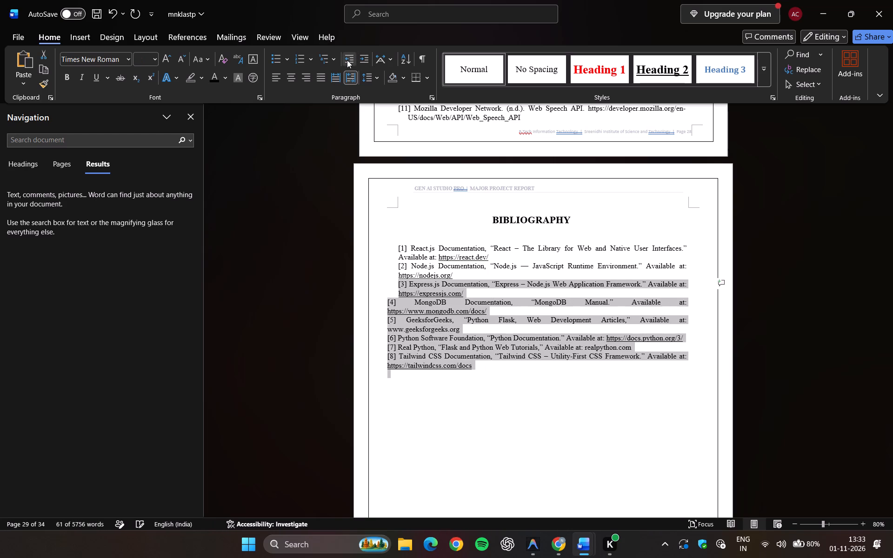
pyautogui.click(347, 60)
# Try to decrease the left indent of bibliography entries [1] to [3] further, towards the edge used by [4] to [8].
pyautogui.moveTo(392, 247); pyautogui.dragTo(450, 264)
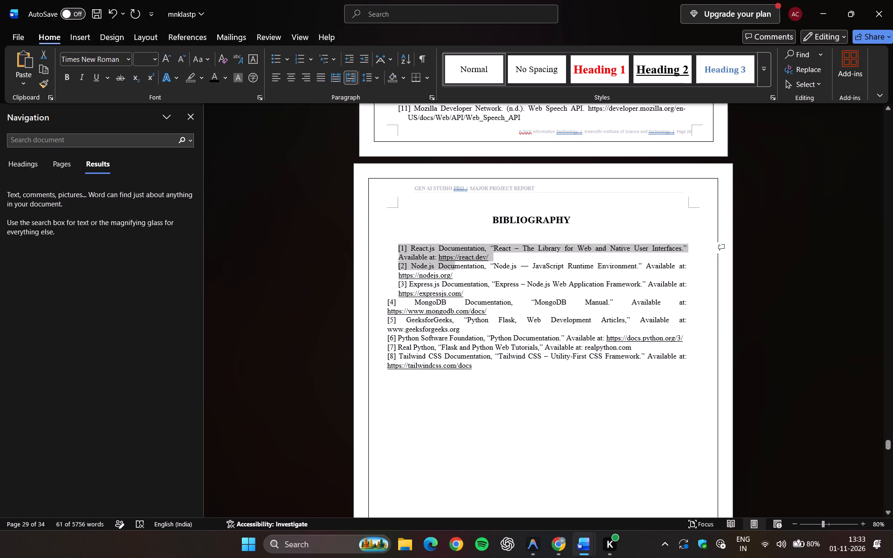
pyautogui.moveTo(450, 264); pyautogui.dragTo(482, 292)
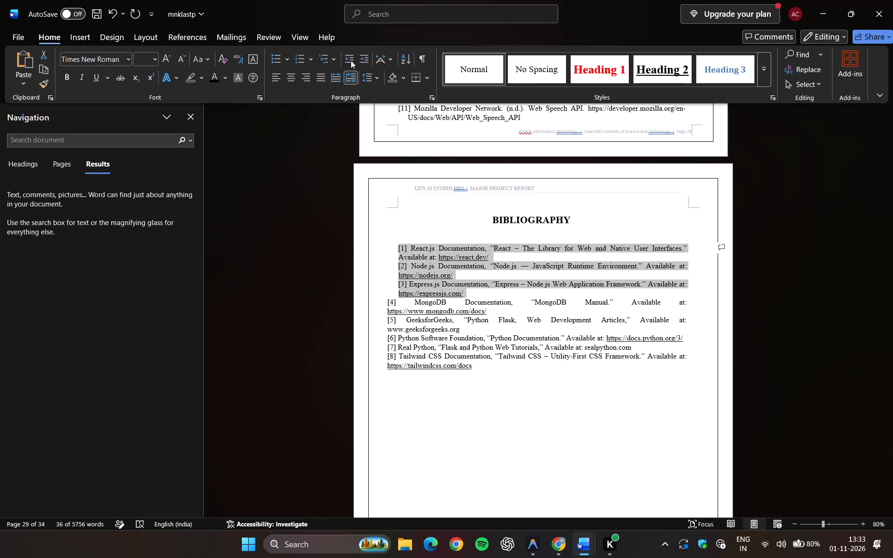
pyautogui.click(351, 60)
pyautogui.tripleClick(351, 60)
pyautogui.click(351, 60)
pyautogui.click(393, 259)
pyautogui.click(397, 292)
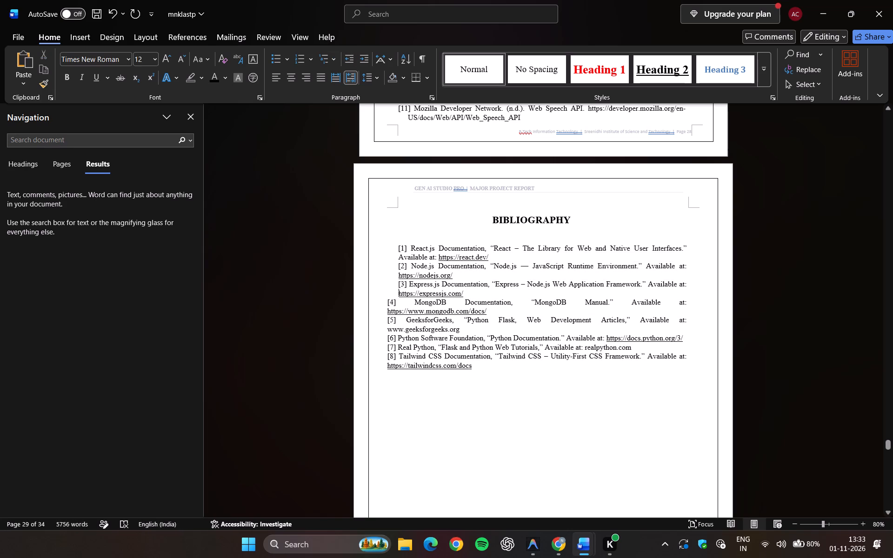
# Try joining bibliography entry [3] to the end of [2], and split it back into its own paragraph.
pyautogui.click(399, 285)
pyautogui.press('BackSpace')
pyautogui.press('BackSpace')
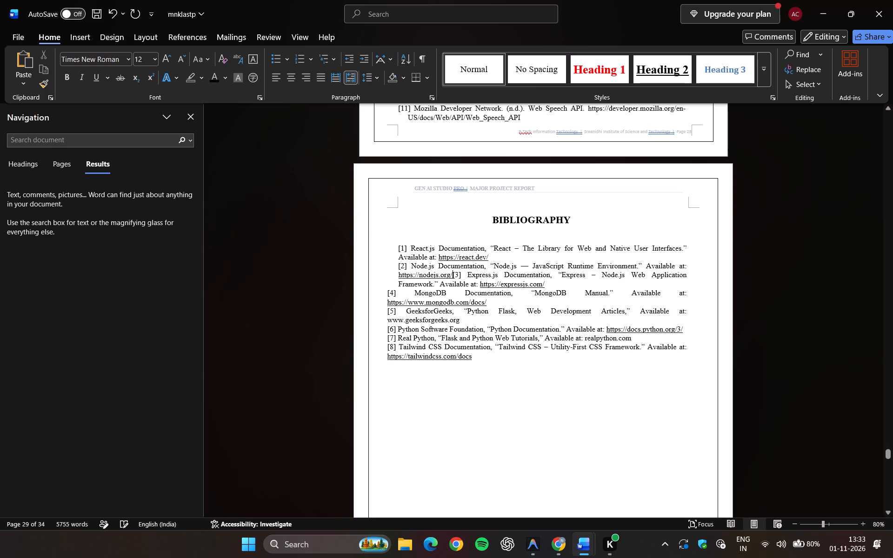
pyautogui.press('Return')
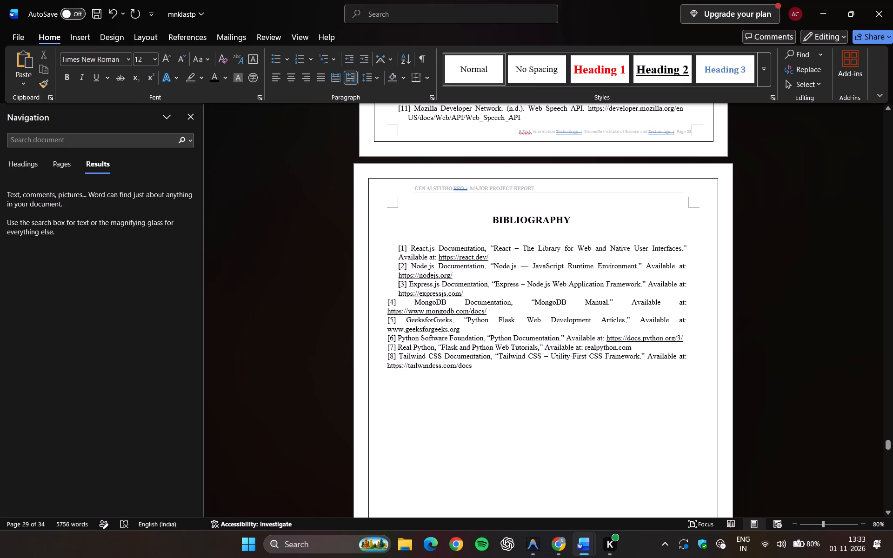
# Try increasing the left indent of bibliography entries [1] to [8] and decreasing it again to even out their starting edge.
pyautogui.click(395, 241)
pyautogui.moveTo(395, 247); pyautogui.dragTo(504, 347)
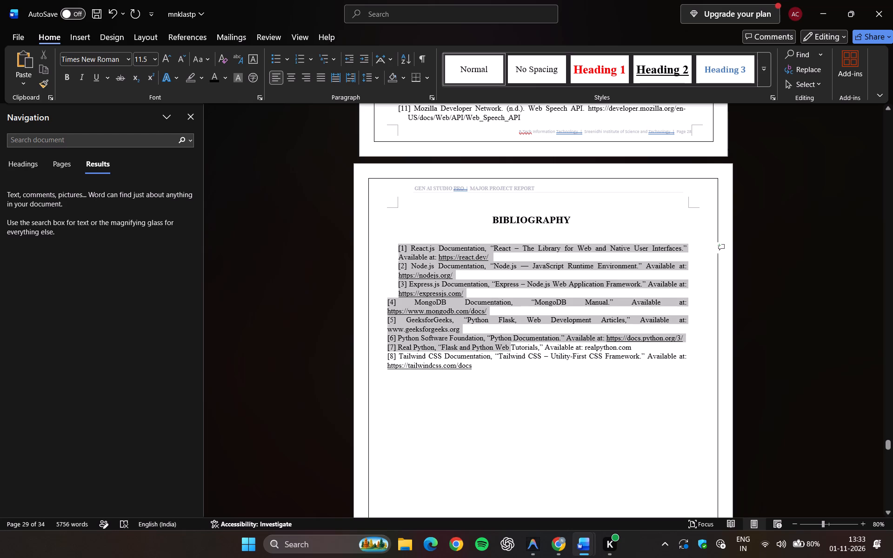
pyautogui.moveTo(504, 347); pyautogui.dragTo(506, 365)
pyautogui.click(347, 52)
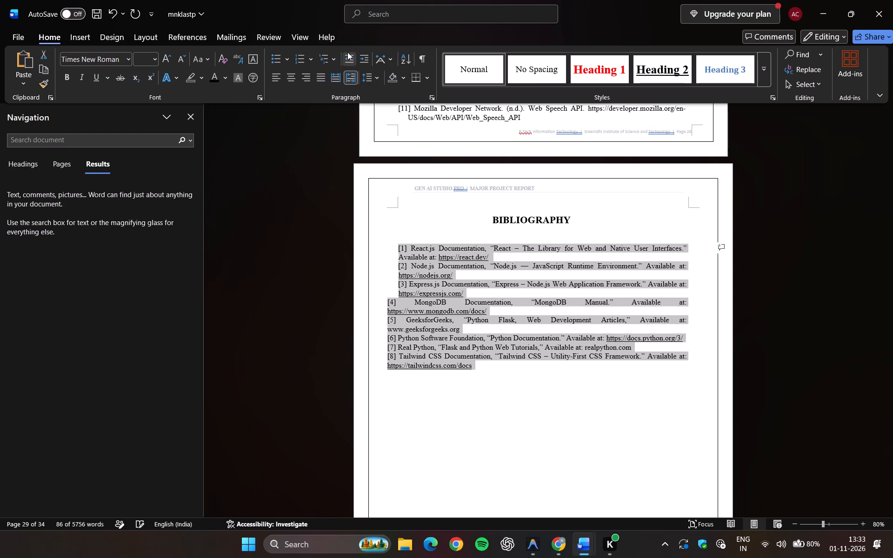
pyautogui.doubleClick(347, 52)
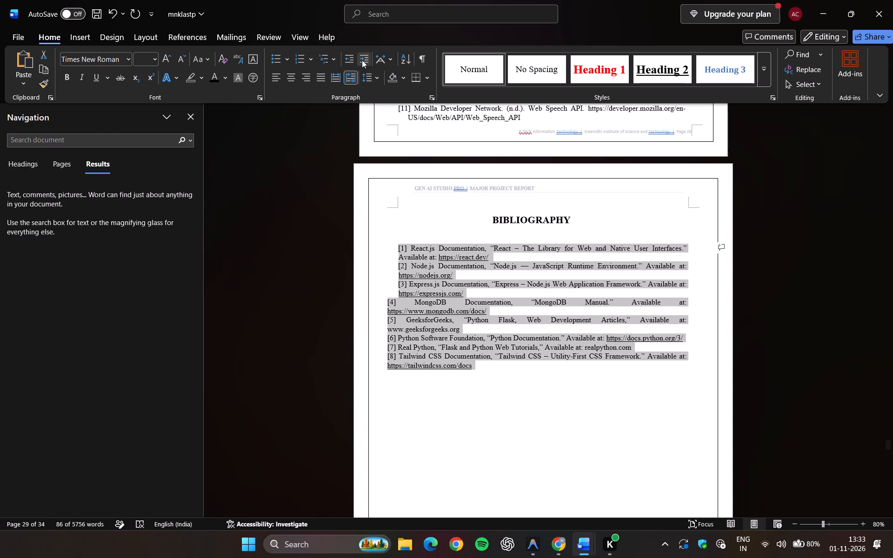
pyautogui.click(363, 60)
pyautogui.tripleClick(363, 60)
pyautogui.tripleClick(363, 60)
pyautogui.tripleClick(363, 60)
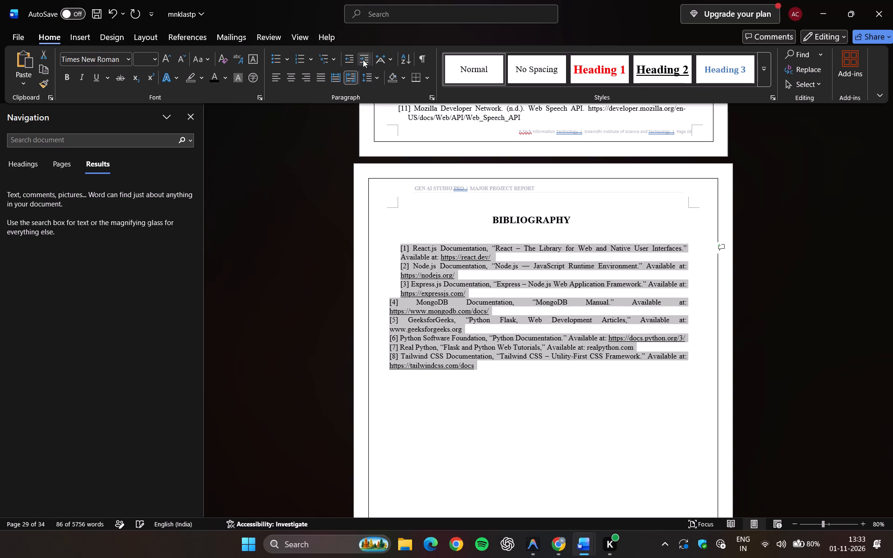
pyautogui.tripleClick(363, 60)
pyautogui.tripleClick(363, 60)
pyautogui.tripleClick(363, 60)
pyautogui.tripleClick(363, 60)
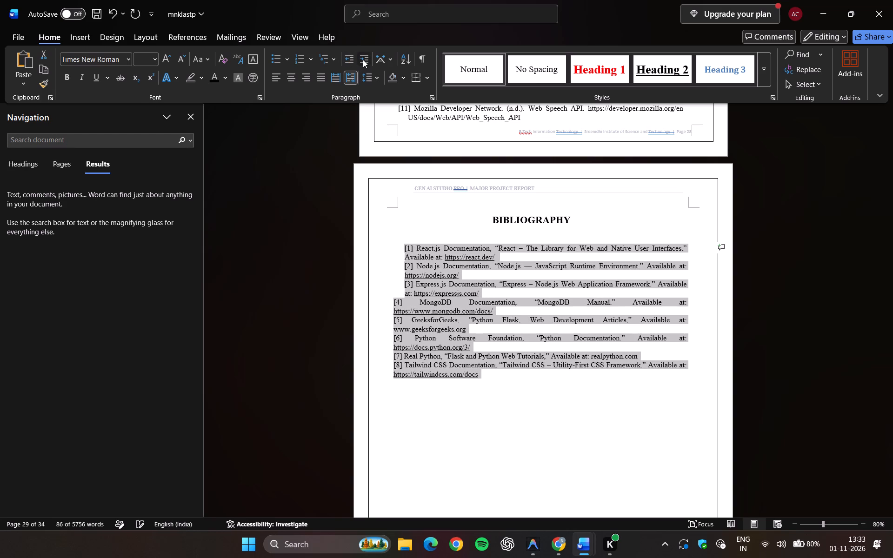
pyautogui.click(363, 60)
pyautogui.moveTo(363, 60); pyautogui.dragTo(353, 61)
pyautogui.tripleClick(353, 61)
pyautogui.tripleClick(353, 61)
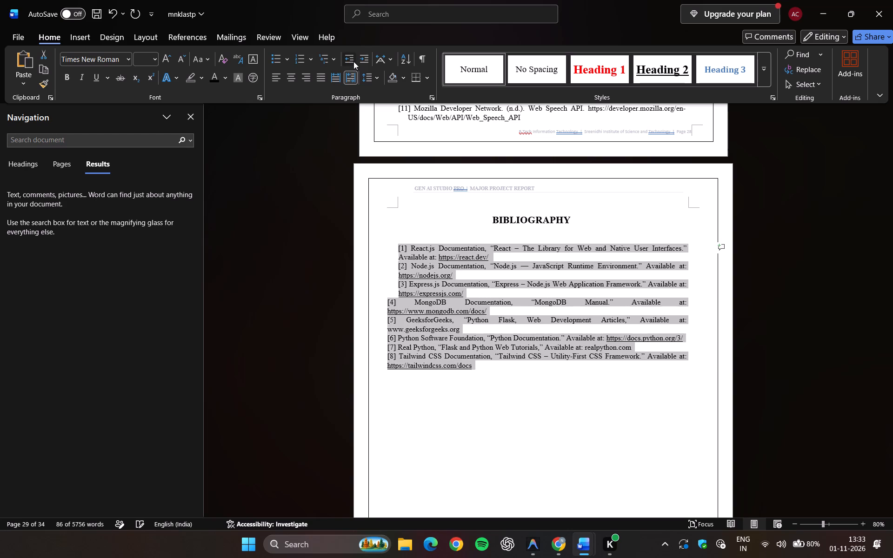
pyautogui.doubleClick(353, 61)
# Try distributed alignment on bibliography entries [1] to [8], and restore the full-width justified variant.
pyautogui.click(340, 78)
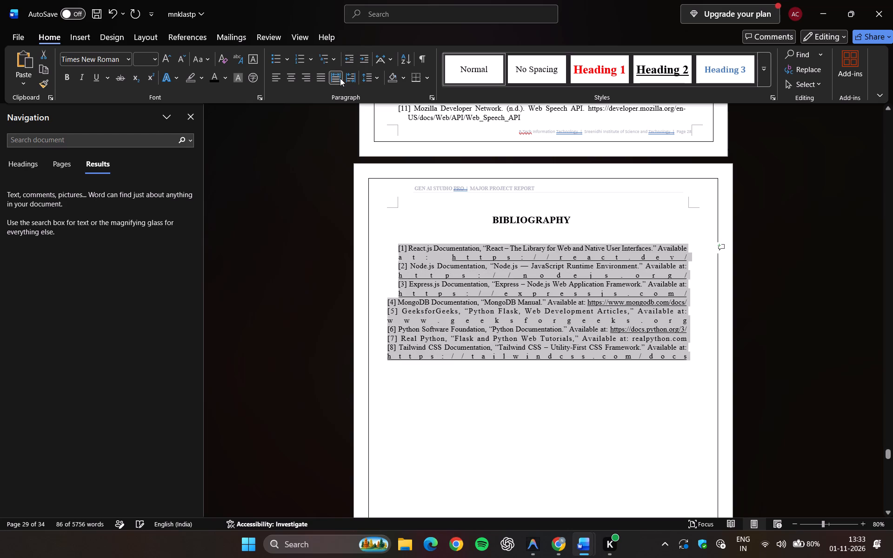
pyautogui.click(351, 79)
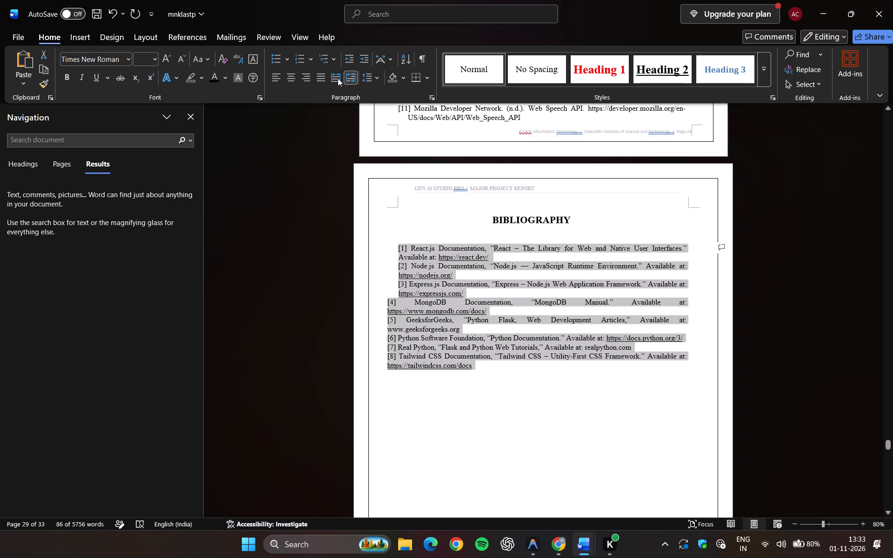
# Apply standard justified alignment to bibliography entries [1] to [8].
pyautogui.click(315, 75)
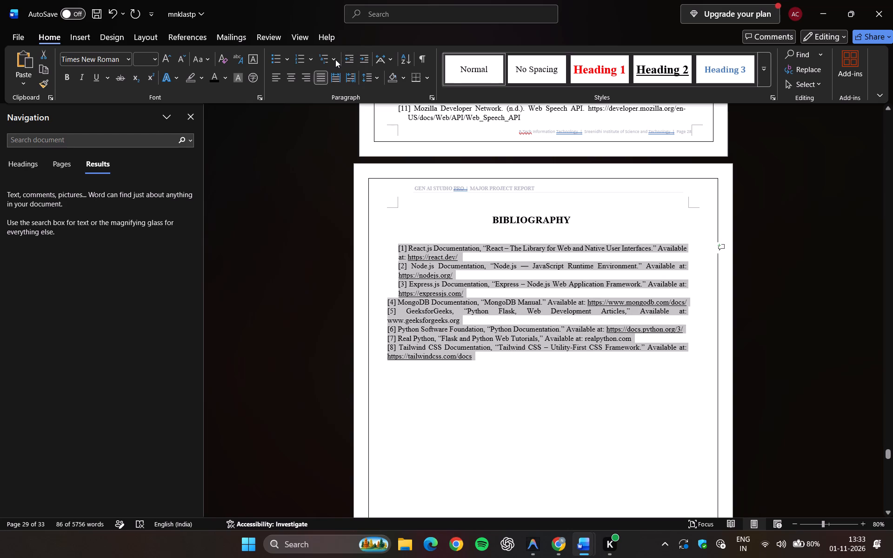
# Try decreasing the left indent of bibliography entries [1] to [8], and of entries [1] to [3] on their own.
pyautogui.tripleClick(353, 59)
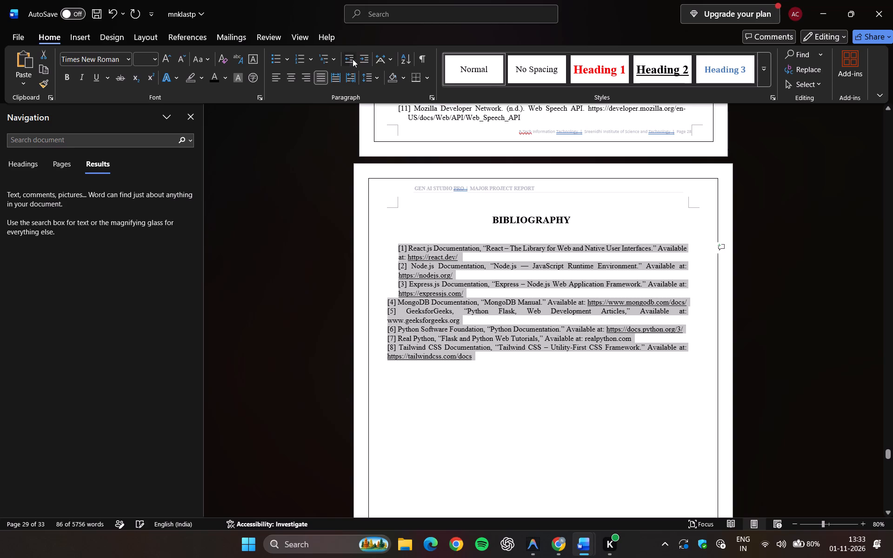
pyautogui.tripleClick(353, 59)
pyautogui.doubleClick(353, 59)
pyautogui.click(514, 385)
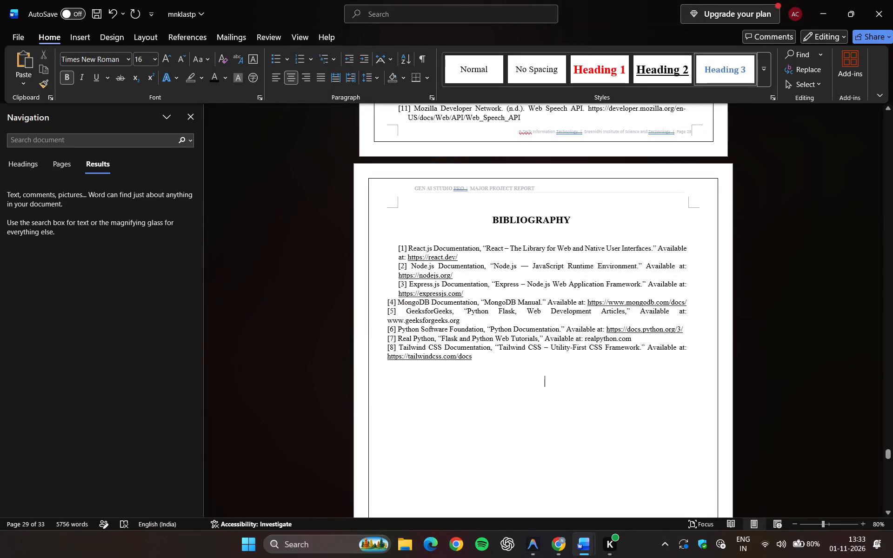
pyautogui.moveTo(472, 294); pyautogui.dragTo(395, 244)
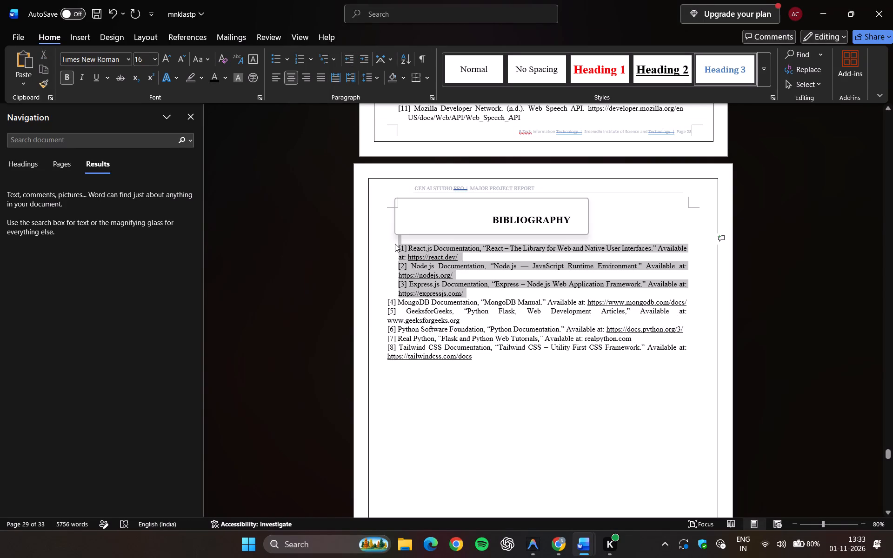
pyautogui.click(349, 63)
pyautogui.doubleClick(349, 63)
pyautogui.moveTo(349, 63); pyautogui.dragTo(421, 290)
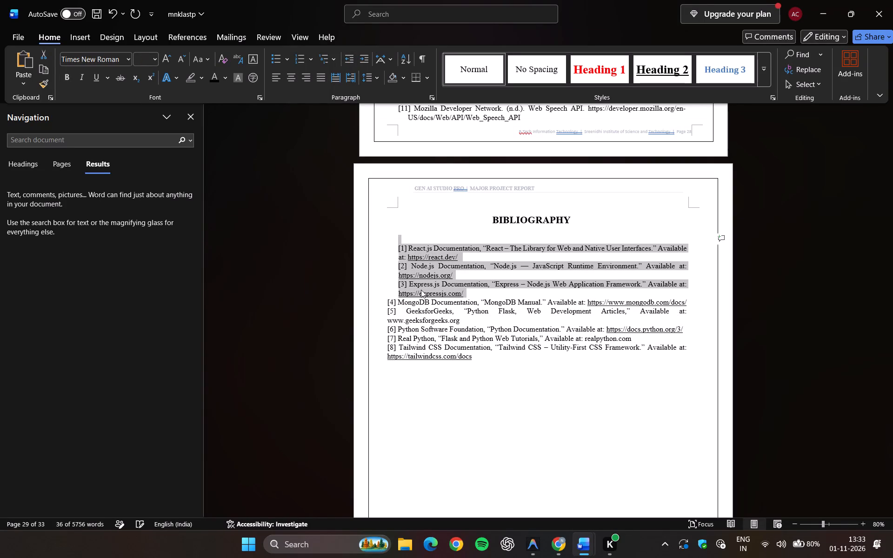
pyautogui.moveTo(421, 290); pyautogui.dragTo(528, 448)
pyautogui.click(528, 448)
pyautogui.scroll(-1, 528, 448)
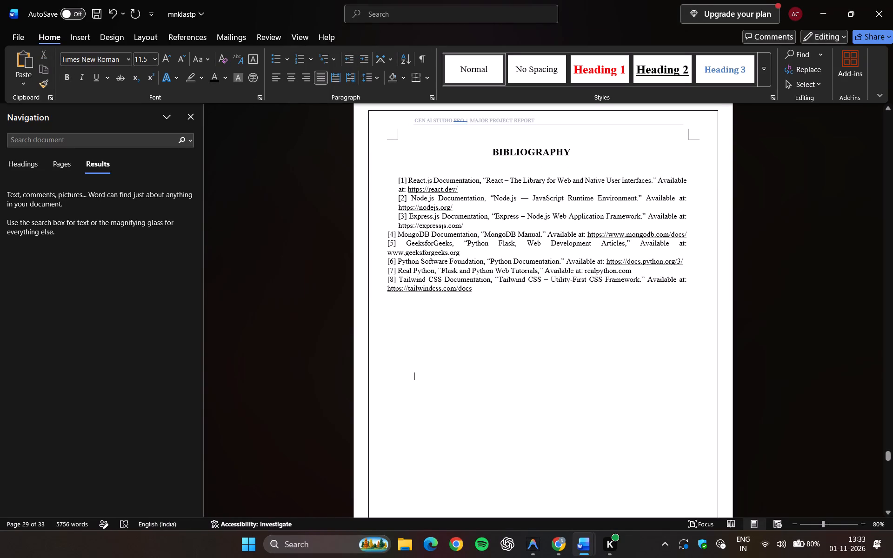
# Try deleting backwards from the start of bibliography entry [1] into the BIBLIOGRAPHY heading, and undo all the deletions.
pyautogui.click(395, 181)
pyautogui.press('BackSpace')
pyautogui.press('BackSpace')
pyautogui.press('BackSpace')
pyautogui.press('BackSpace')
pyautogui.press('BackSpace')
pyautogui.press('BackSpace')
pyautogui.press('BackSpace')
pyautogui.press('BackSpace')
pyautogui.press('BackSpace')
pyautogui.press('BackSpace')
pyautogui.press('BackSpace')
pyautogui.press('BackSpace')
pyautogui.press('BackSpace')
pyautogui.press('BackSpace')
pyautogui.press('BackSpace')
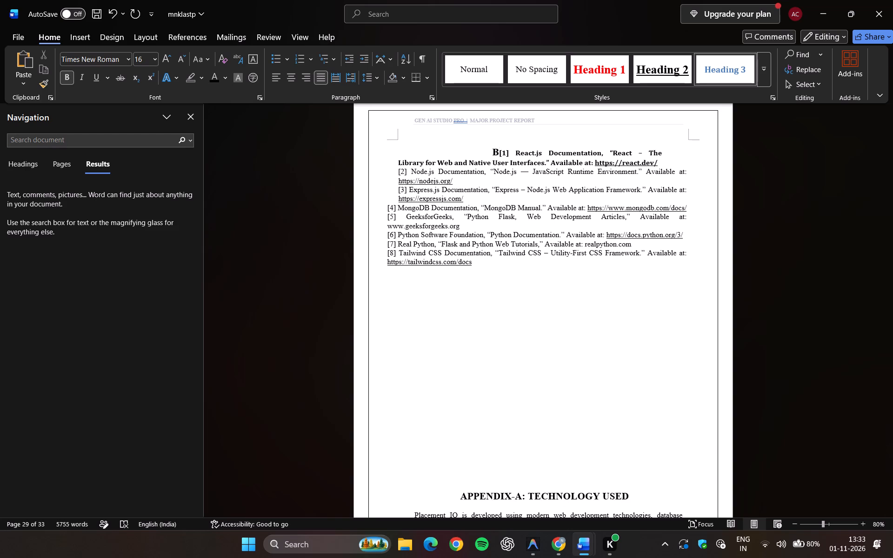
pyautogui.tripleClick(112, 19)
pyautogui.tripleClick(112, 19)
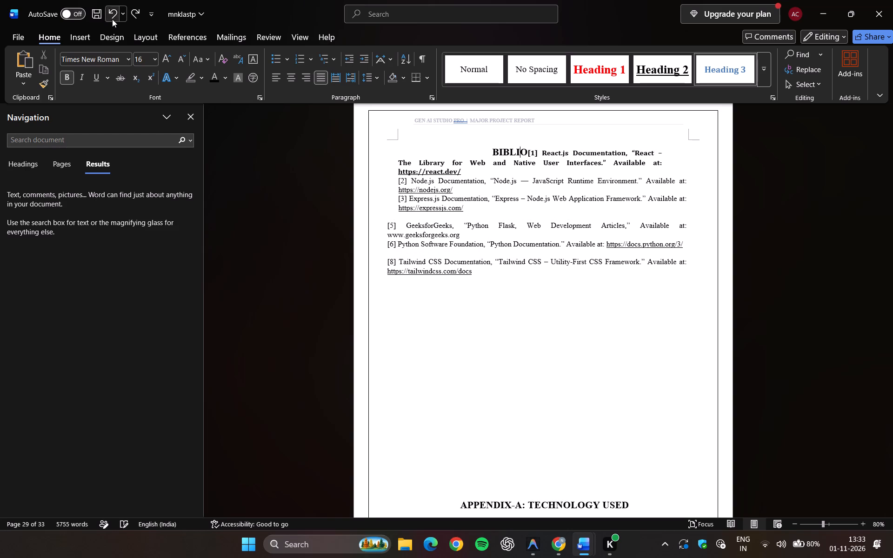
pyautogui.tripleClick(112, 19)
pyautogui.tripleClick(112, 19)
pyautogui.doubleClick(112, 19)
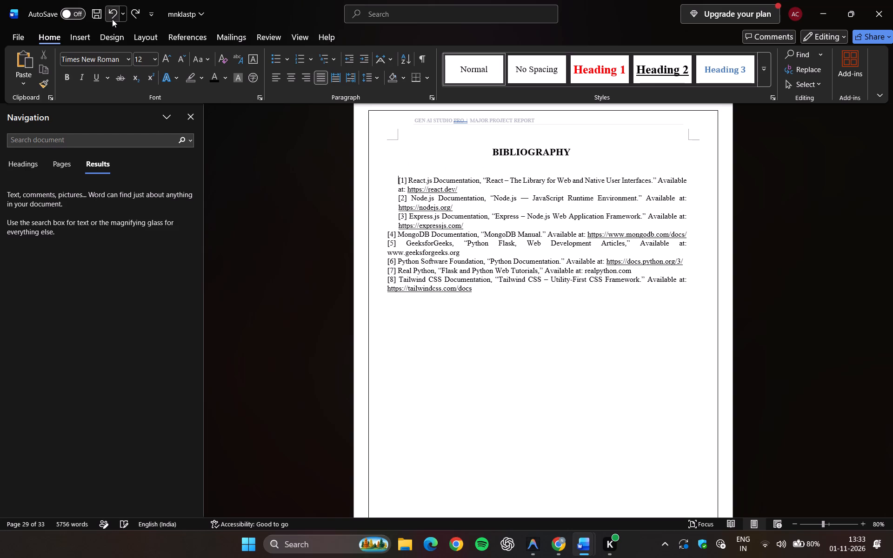
# Remove the empty line between the BIBLIOGRAPHY heading and entry [1].
pyautogui.press('BackSpace')
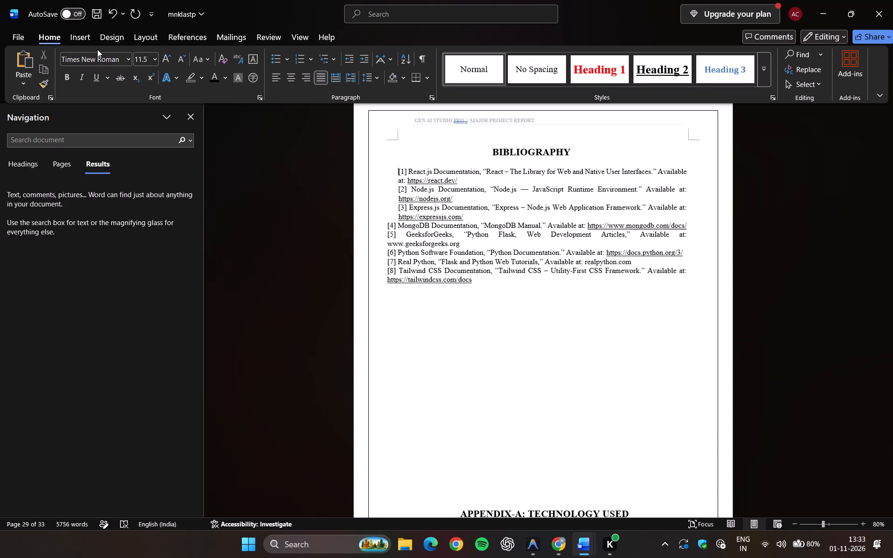
# Increase the left indent of bibliography entries [4] to [8] to line them up with entries [1] to [3].
pyautogui.click(387, 228)
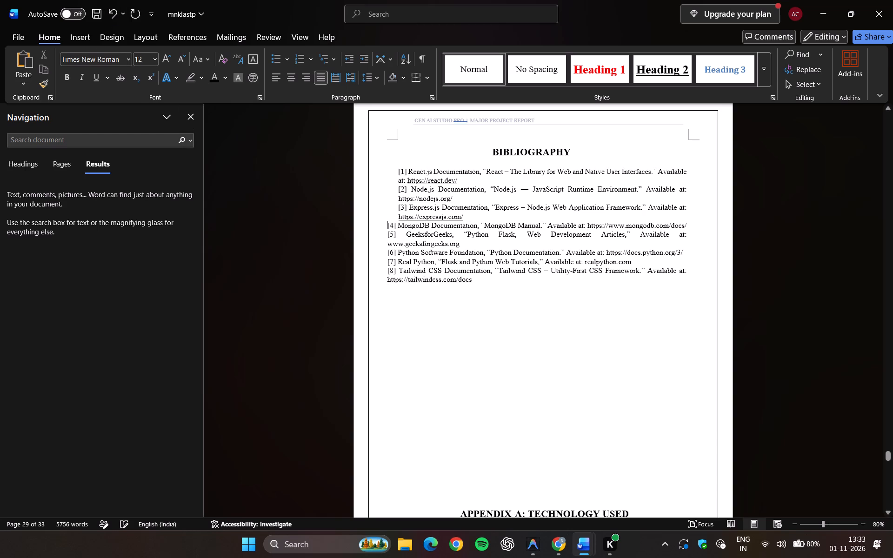
pyautogui.moveTo(387, 228); pyautogui.dragTo(501, 290)
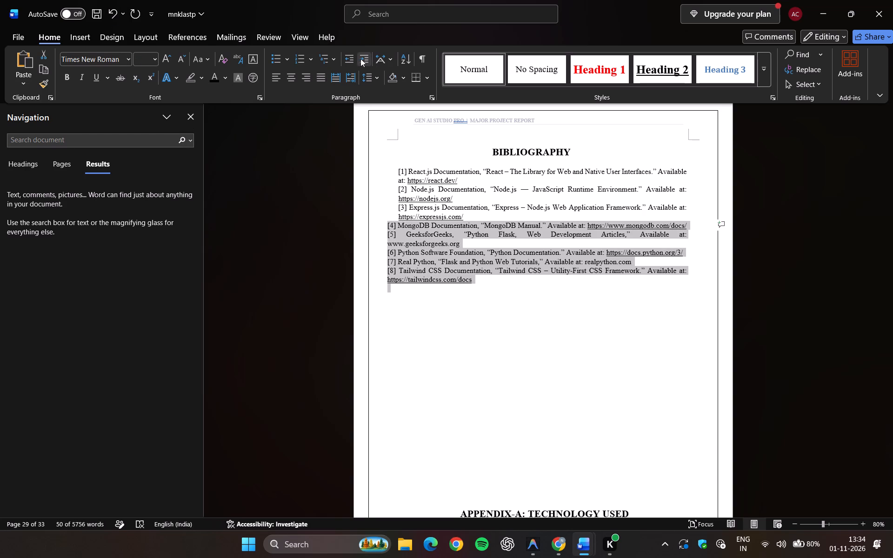
pyautogui.click(360, 59)
pyautogui.click(360, 59)
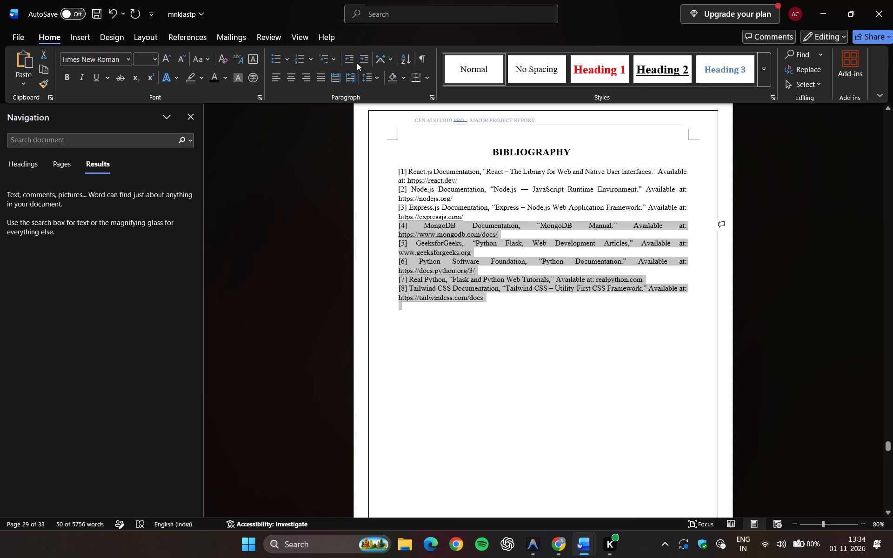
pyautogui.click(381, 379)
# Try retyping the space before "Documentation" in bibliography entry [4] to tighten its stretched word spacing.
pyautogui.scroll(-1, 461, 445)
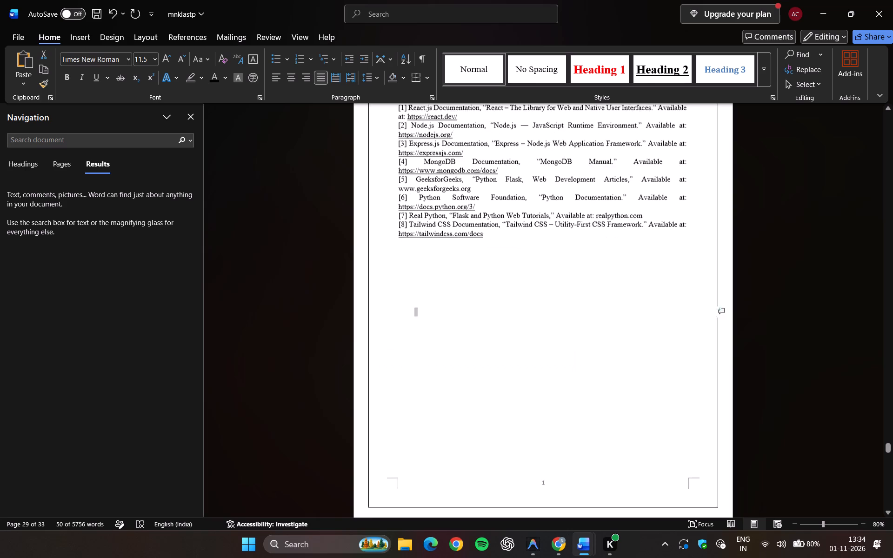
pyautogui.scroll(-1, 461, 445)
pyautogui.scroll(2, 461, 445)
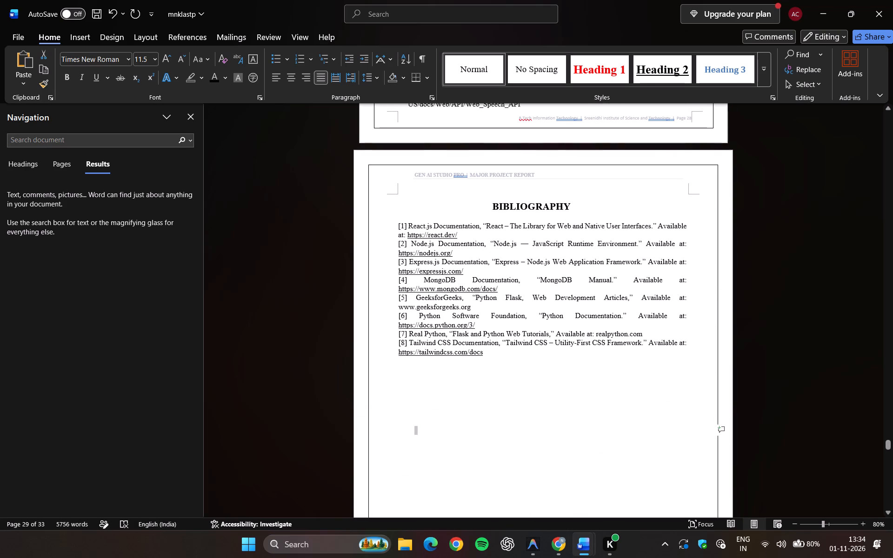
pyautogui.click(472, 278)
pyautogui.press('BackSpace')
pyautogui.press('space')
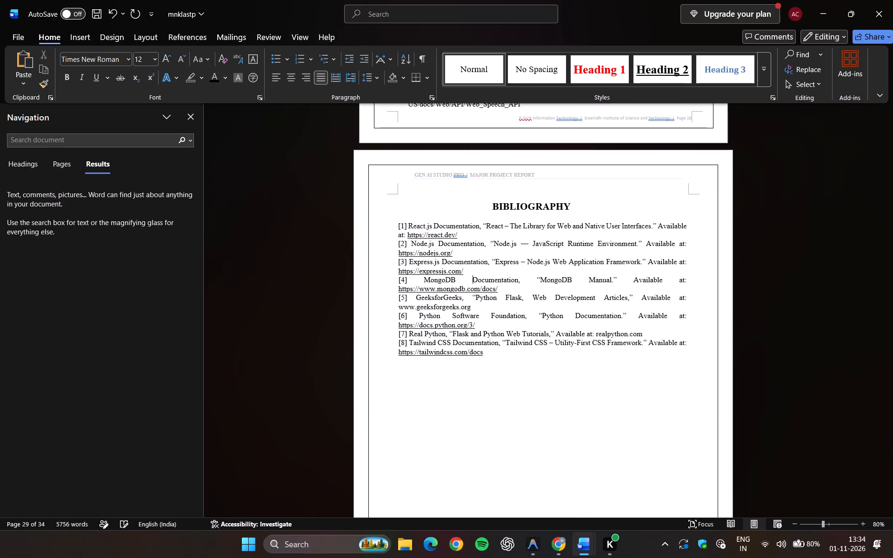
# Try distributed alignment on bibliography entries [4] to [8], and replace it with the full-width justified variant.
pyautogui.moveTo(395, 279); pyautogui.dragTo(476, 337)
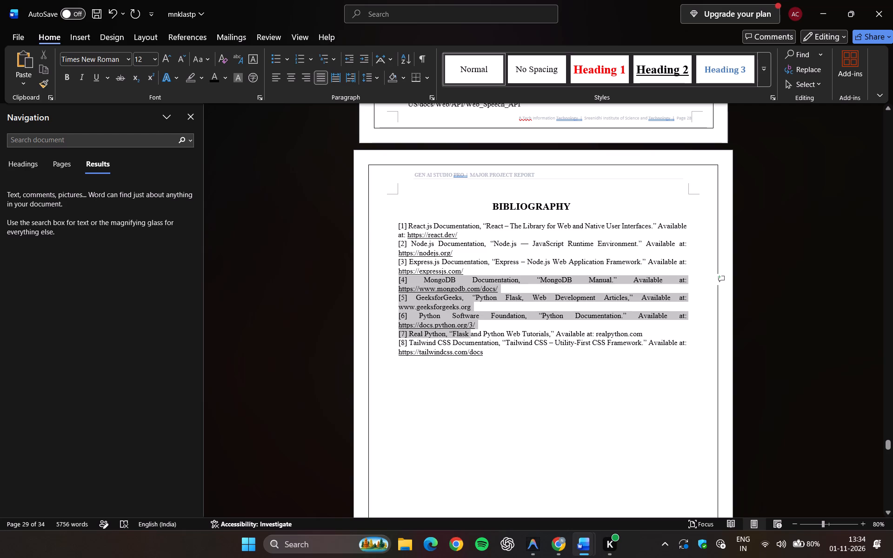
pyautogui.moveTo(476, 337); pyautogui.dragTo(490, 355)
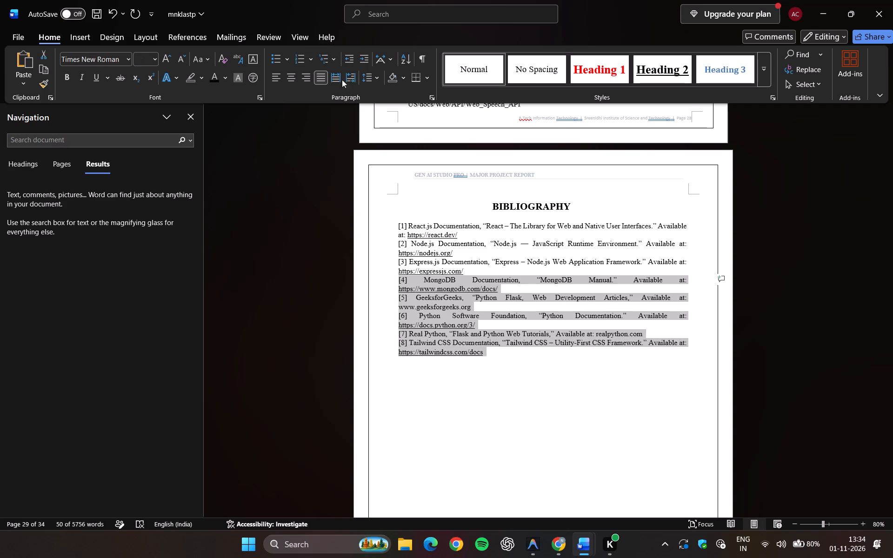
pyautogui.click(336, 81)
pyautogui.click(353, 80)
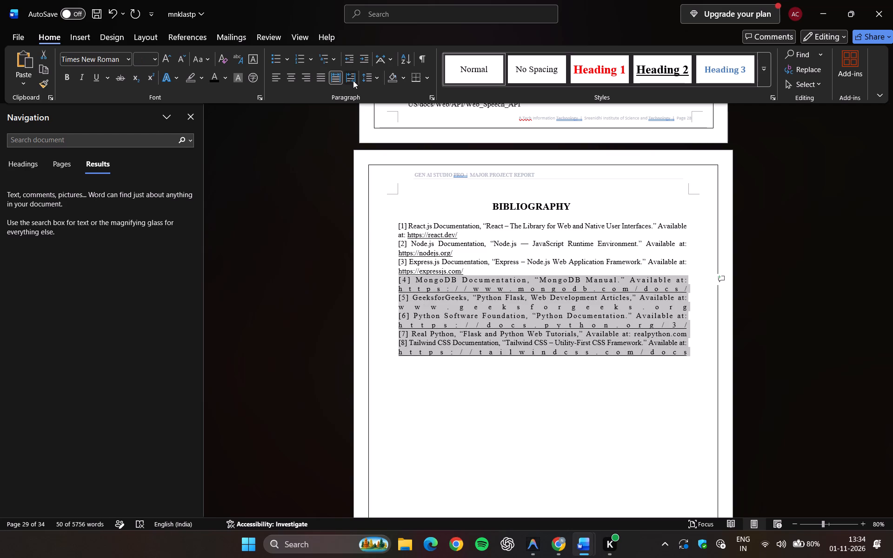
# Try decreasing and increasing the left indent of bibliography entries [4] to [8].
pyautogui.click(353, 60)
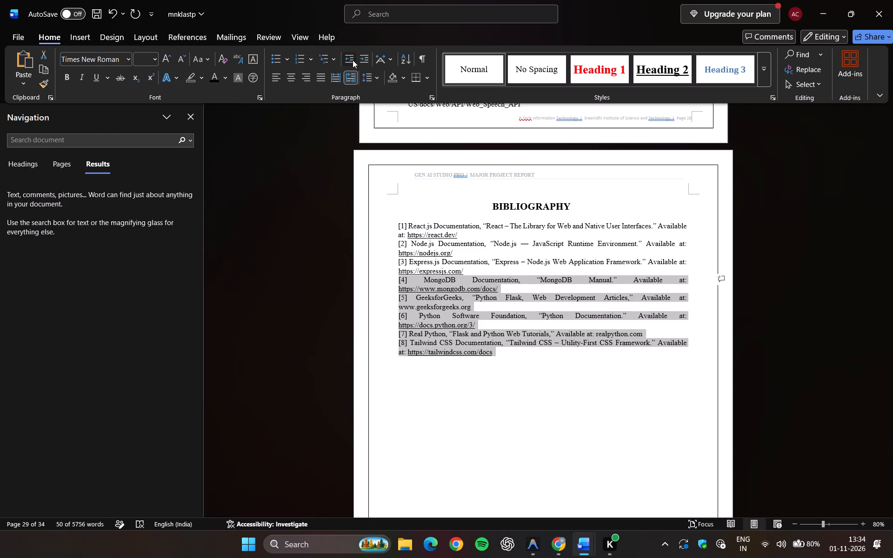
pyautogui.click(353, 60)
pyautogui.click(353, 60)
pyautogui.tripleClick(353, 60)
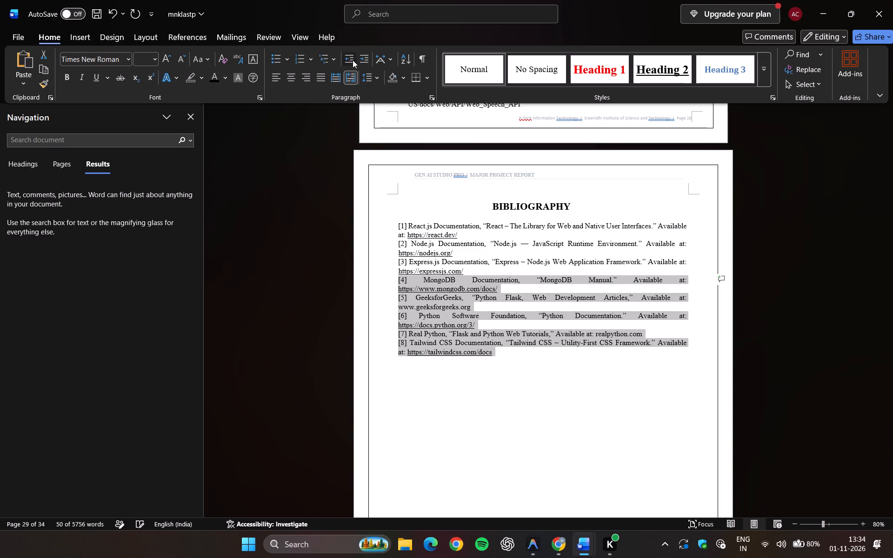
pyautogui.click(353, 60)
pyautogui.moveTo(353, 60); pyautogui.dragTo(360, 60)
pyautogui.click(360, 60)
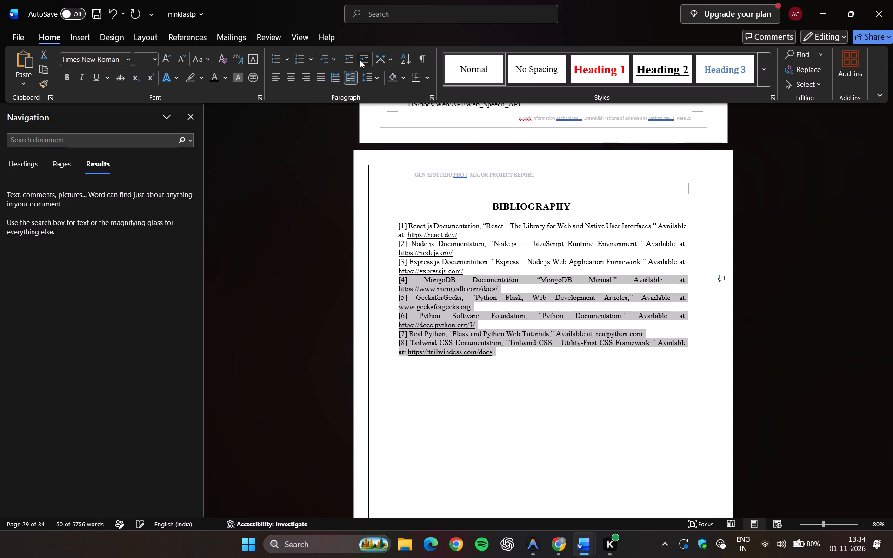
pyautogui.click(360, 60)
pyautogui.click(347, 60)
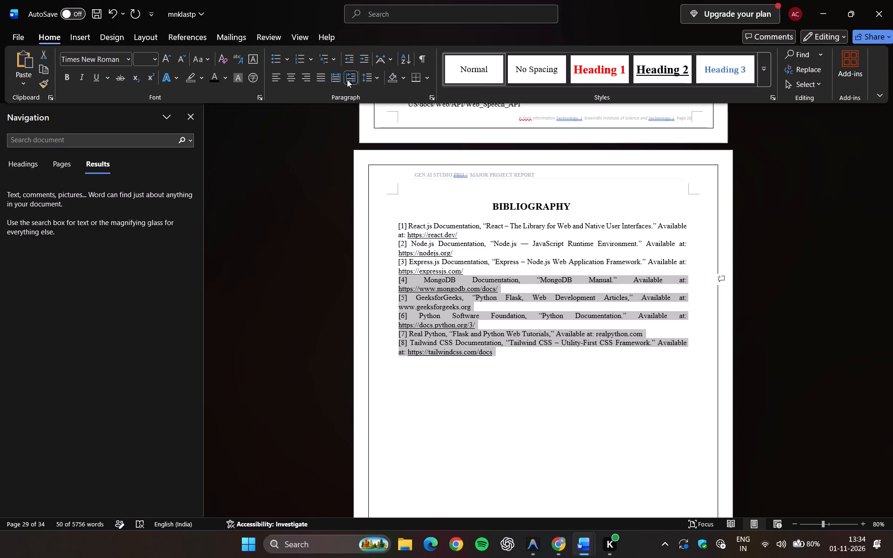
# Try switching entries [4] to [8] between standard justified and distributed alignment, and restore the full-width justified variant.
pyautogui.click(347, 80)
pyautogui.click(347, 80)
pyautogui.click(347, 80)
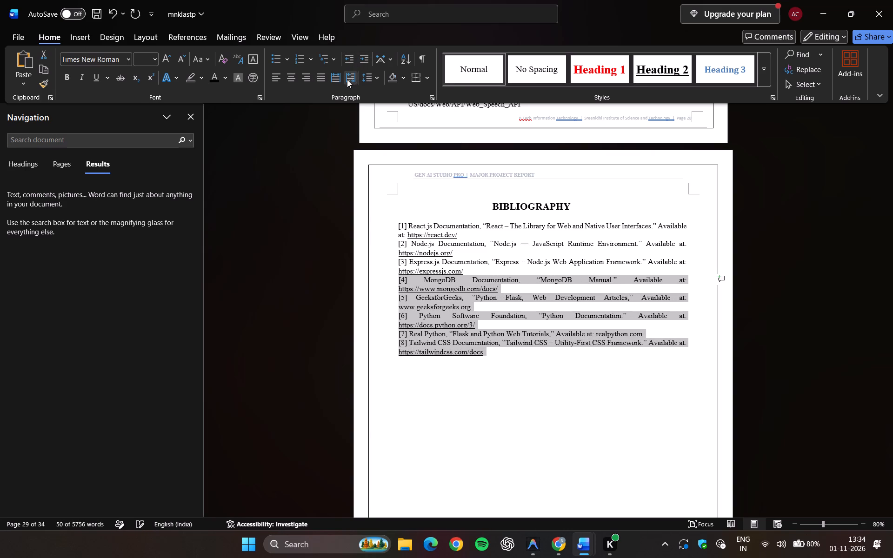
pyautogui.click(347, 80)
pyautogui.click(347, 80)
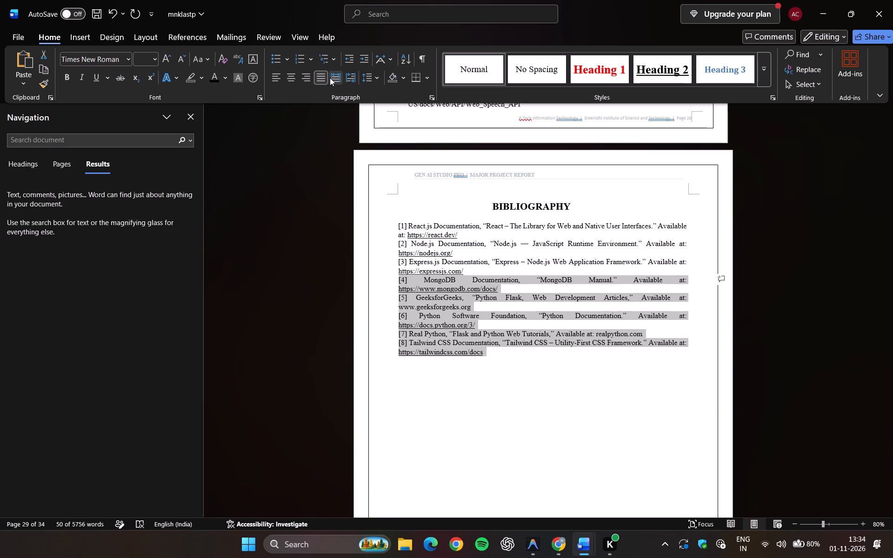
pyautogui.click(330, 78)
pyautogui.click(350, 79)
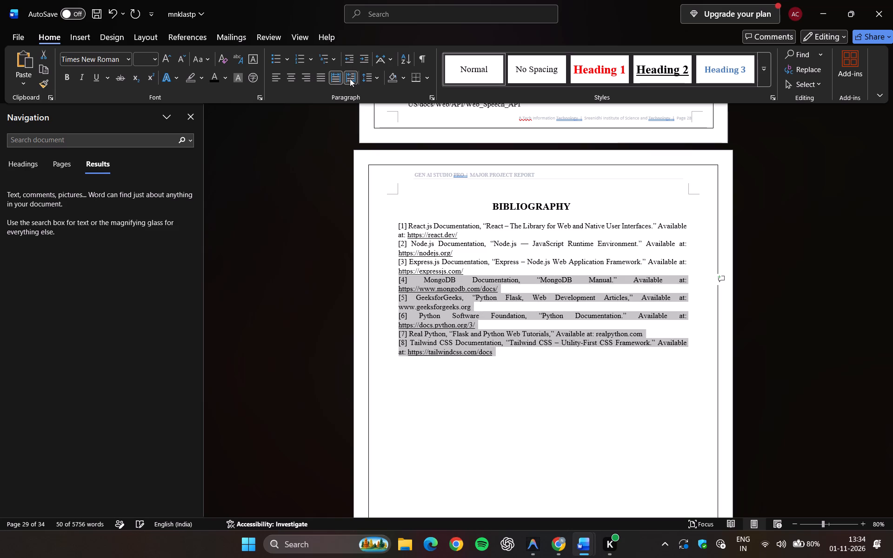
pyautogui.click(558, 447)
# Decrease the left indent of the APPENDIX-A: TECHNOLOGY USED paragraph to line it up with the Appendix-B text.
pyautogui.scroll(-4, 558, 447)
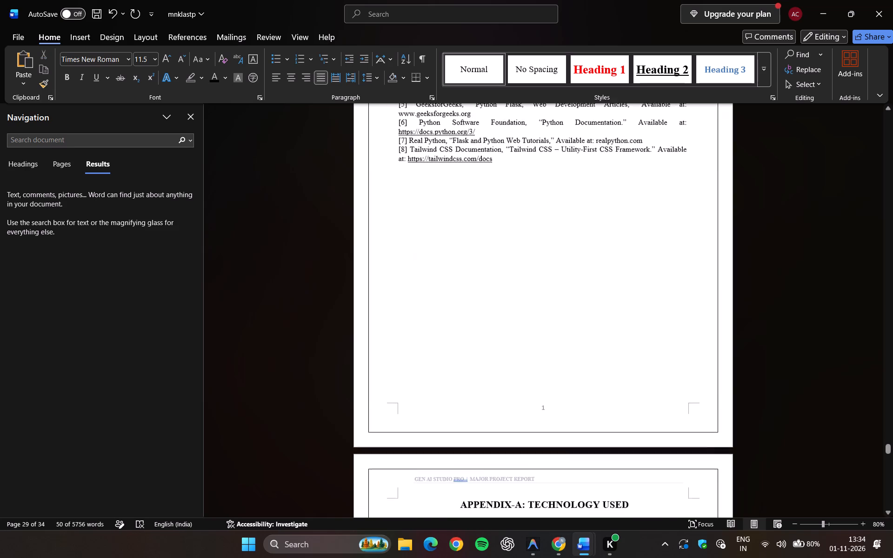
pyautogui.scroll(-2, 558, 447)
pyautogui.scroll(1, 558, 447)
pyautogui.scroll(-1, 558, 447)
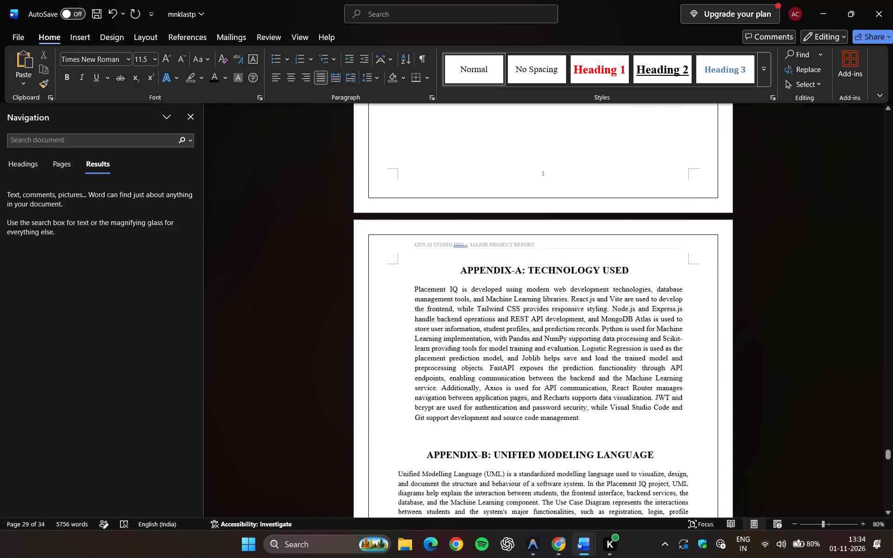
pyautogui.moveTo(410, 280); pyautogui.dragTo(657, 408)
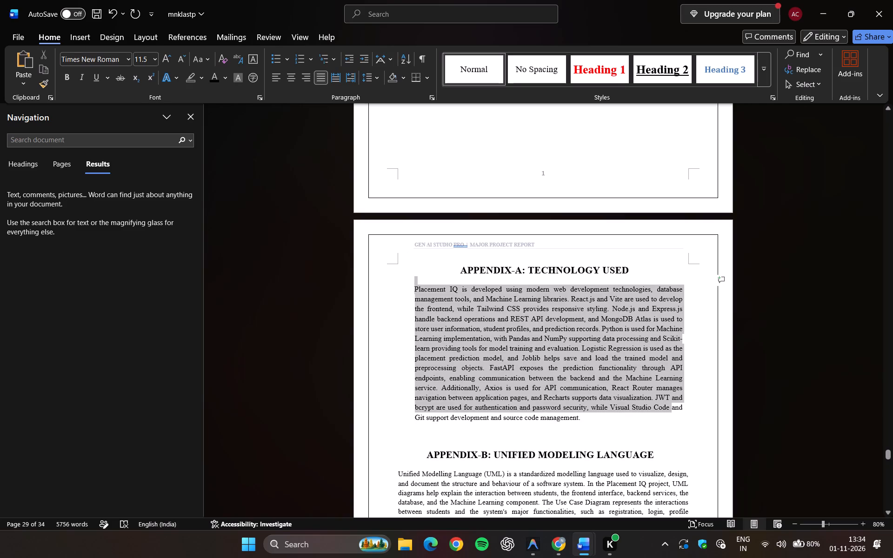
pyautogui.moveTo(657, 408); pyautogui.dragTo(654, 418)
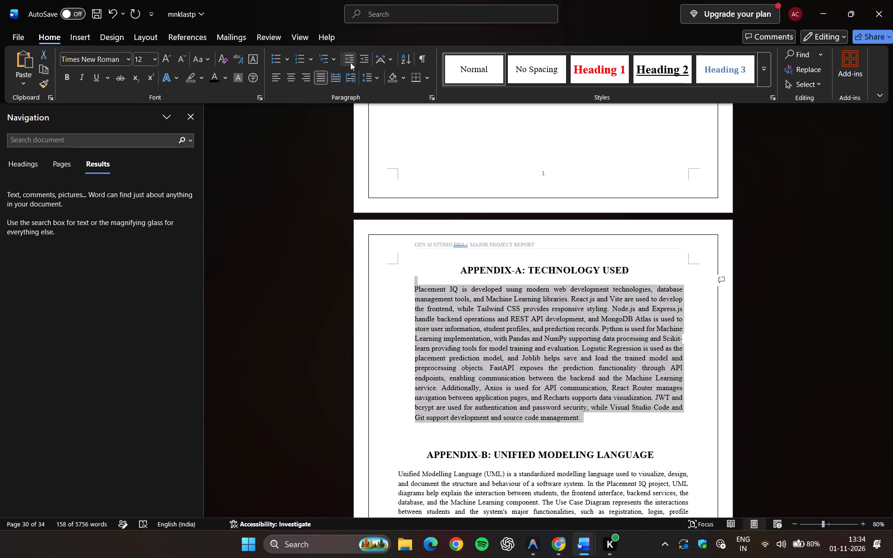
pyautogui.click(350, 62)
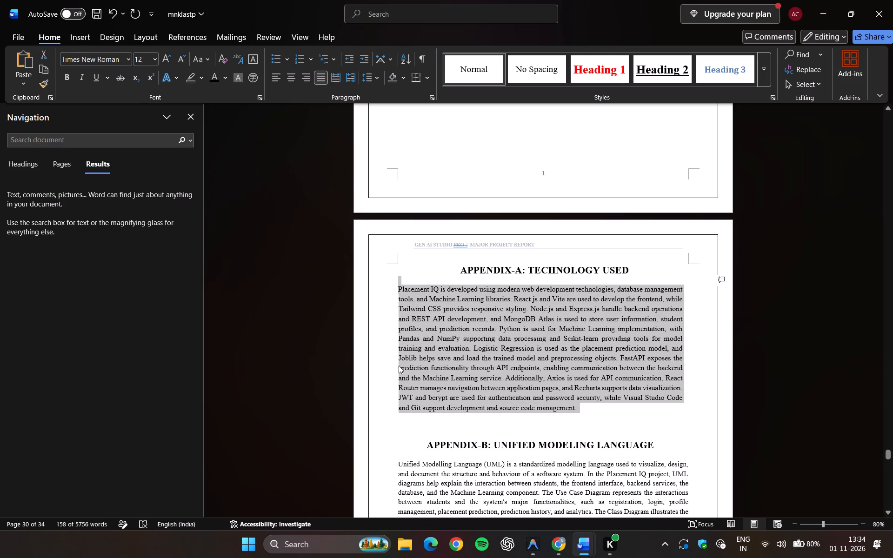
pyautogui.scroll(-1, 399, 365)
pyautogui.click(491, 482)
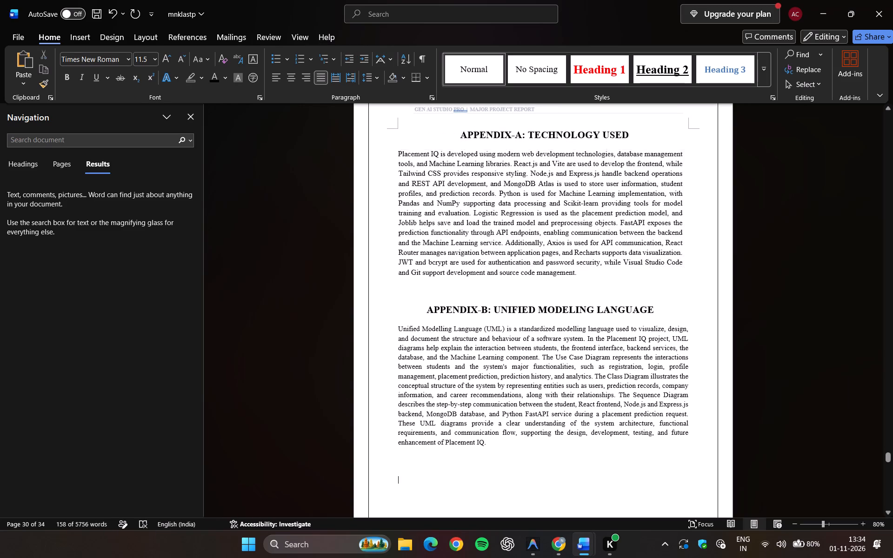
pyautogui.scroll(-1, 491, 482)
pyautogui.scroll(2, 486, 379)
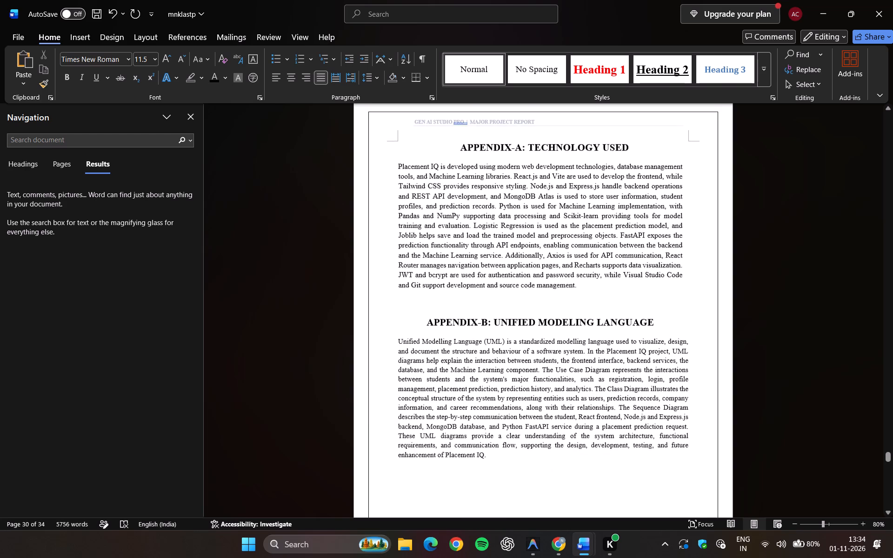
pyautogui.scroll(-2, 486, 379)
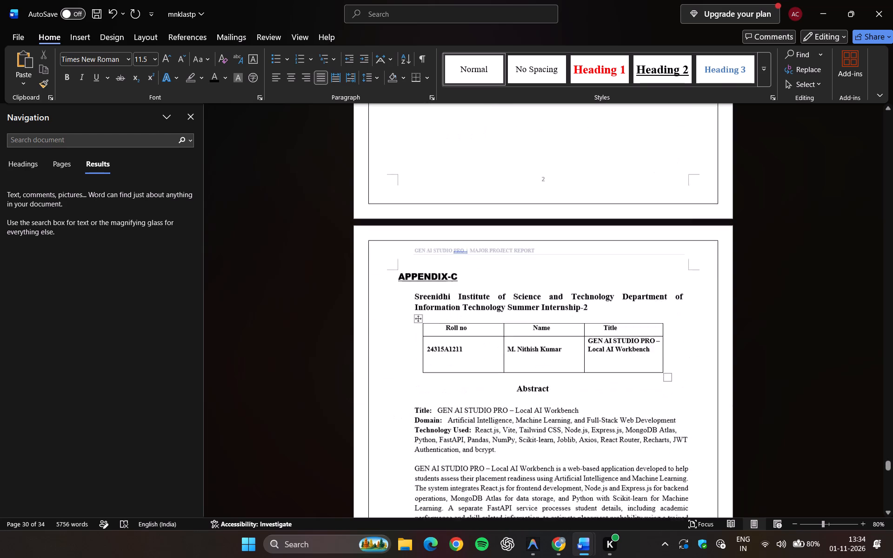
pyautogui.scroll(-2, 486, 379)
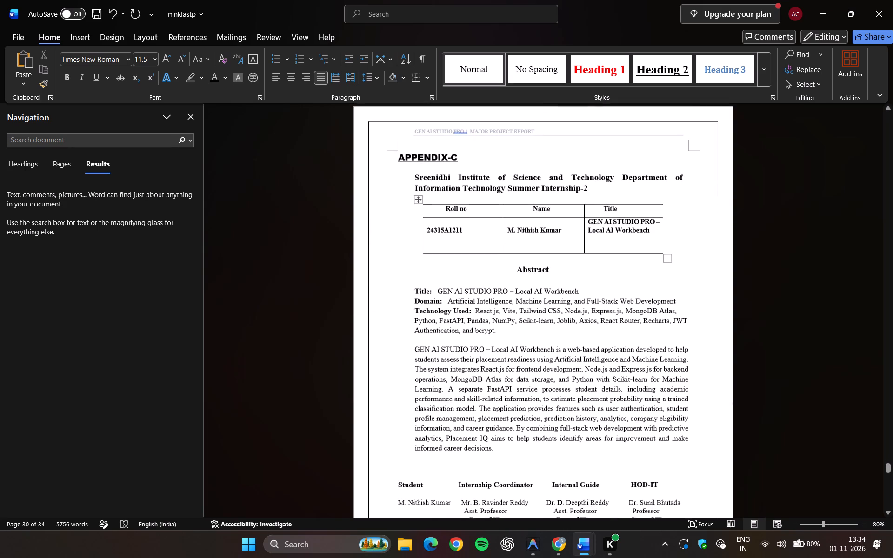
pyautogui.scroll(3, 486, 379)
pyautogui.scroll(-2, 486, 379)
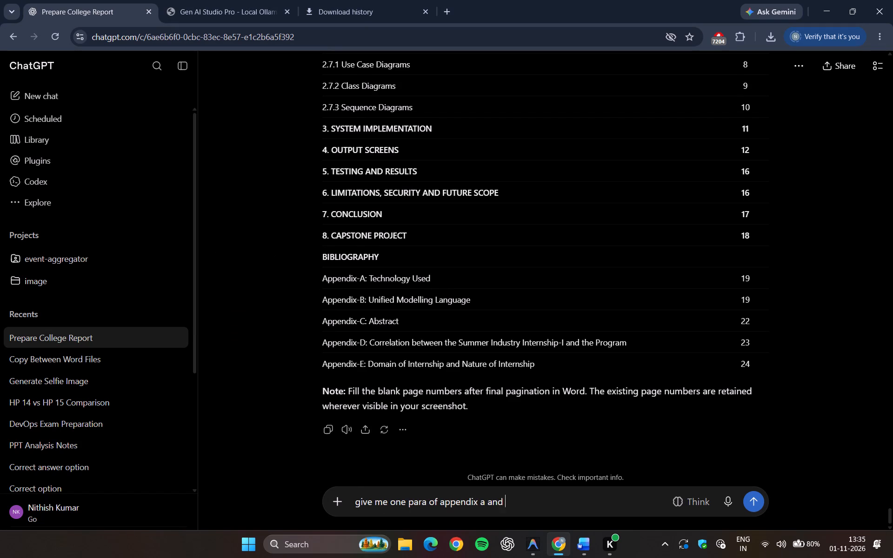
pyautogui.write('appen')
pyautogui.write('di')
pyautogui.write('x b')
pyautogui.press('Return')
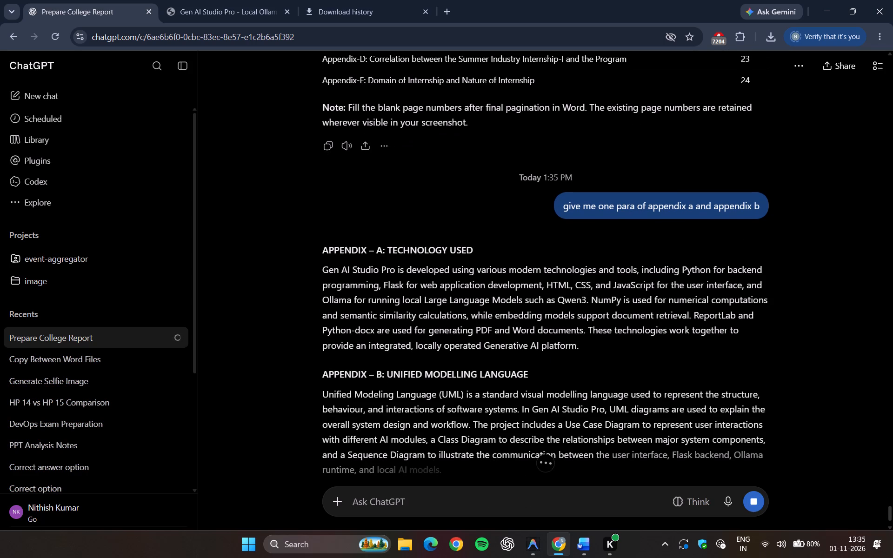
# Copy ChatGPT's Technology Used paragraph and paste it over the APPENDIX-A paragraph in the Word report.
pyautogui.scroll(-1, 491, 405)
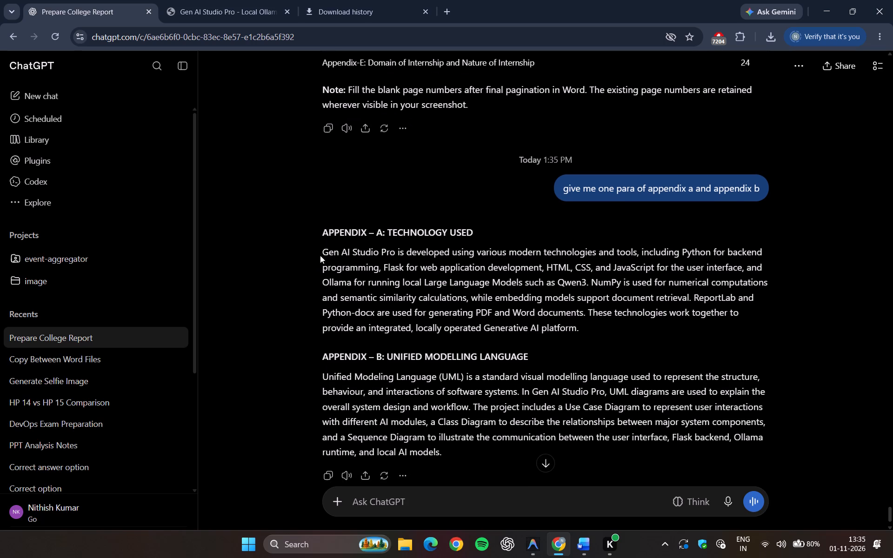
pyautogui.moveTo(326, 250); pyautogui.dragTo(590, 335)
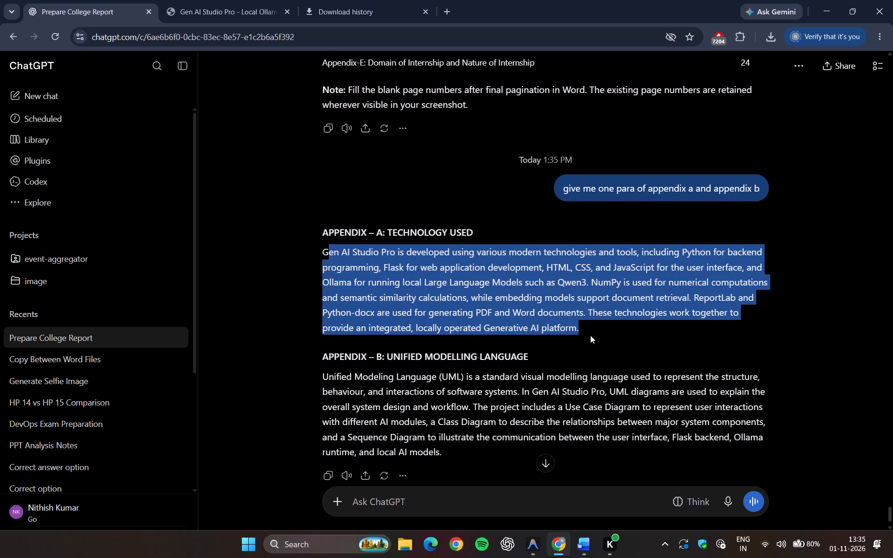
pyautogui.click(590, 335)
pyautogui.moveTo(590, 335); pyautogui.dragTo(316, 247)
pyautogui.hotkey('ctrl', 'c')
pyautogui.hotkey('alt', 'Tab')
pyautogui.moveTo(583, 365); pyautogui.dragTo(384, 238)
pyautogui.hotkey('ctrl', 'v')
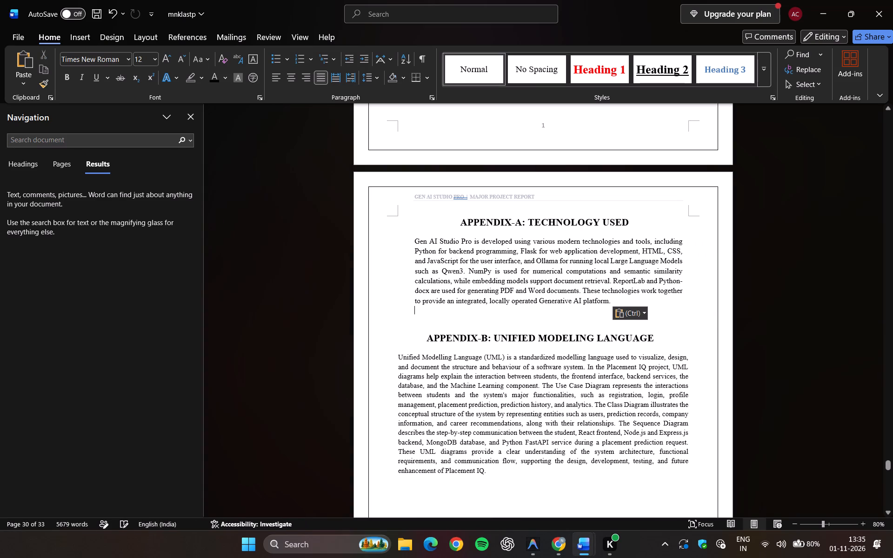
# Decrease the left indent of the new APPENDIX-A paragraph to line it up with the Appendix-B text.
pyautogui.moveTo(410, 242); pyautogui.dragTo(638, 298)
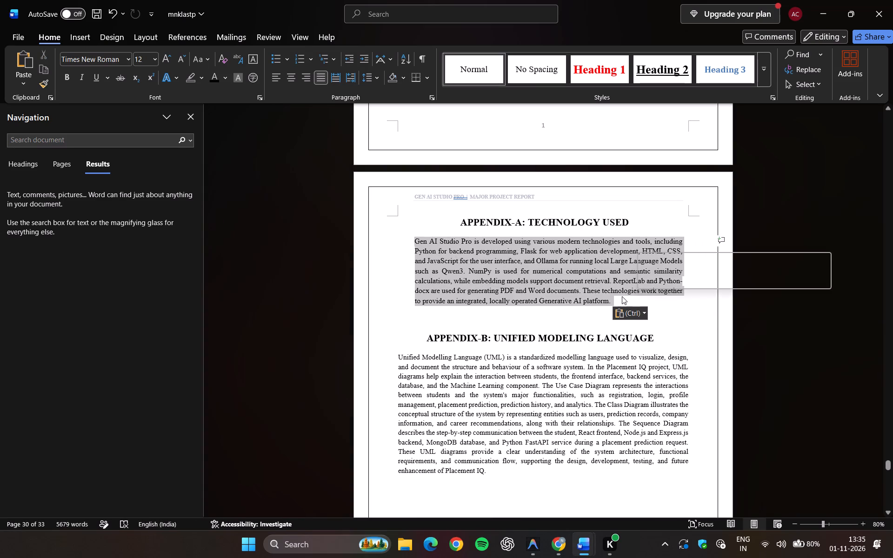
pyautogui.click(351, 61)
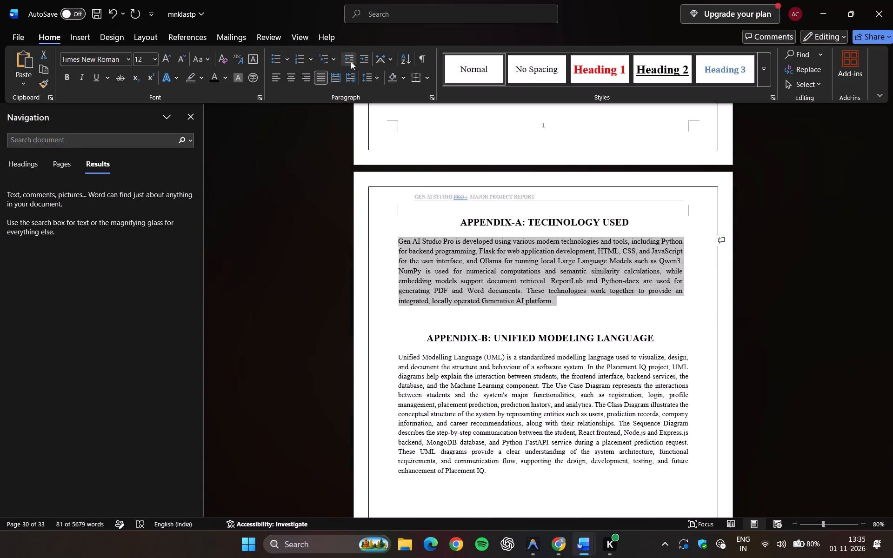
# Replace the APPENDIX-B paragraph in the report with ChatGPT's Unified Modelling Language paragraph.
pyautogui.moveTo(396, 354); pyautogui.dragTo(528, 463)
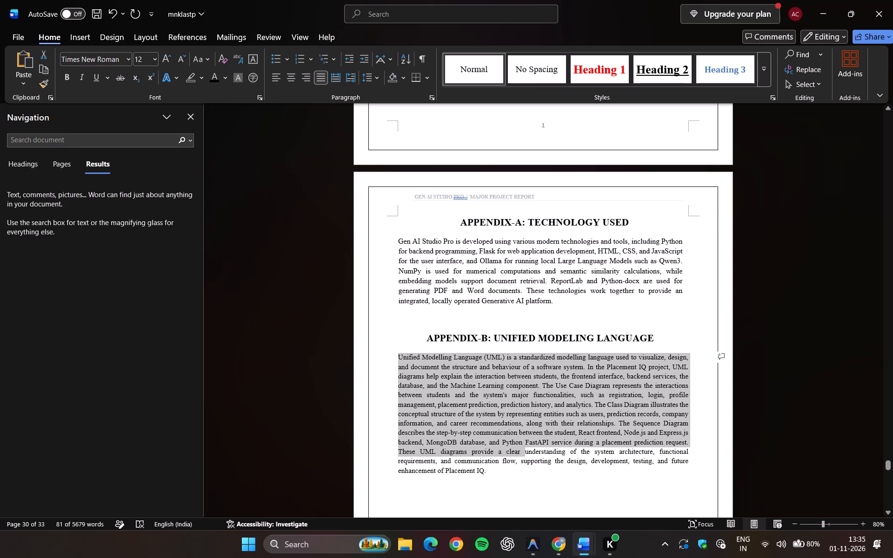
pyautogui.moveTo(528, 463); pyautogui.dragTo(544, 492)
pyautogui.hotkey('alt', 'Tab')
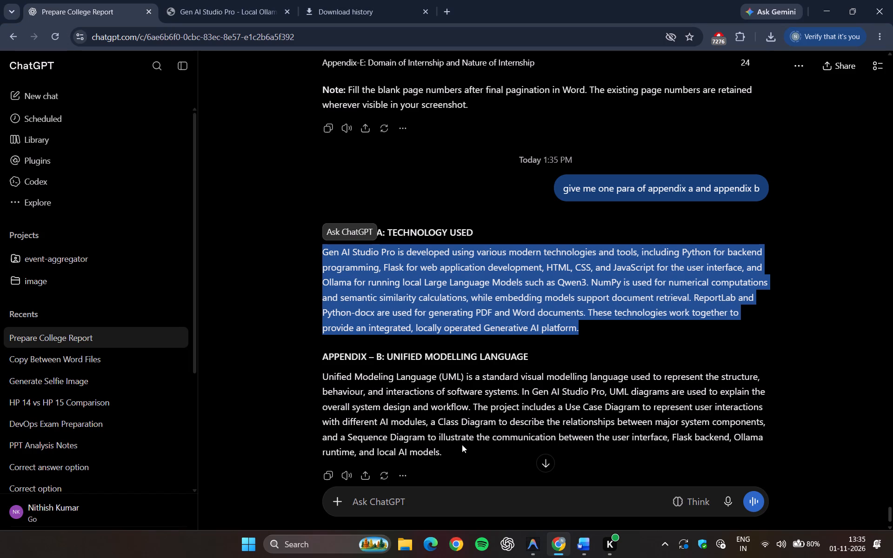
pyautogui.moveTo(452, 453); pyautogui.dragTo(320, 373)
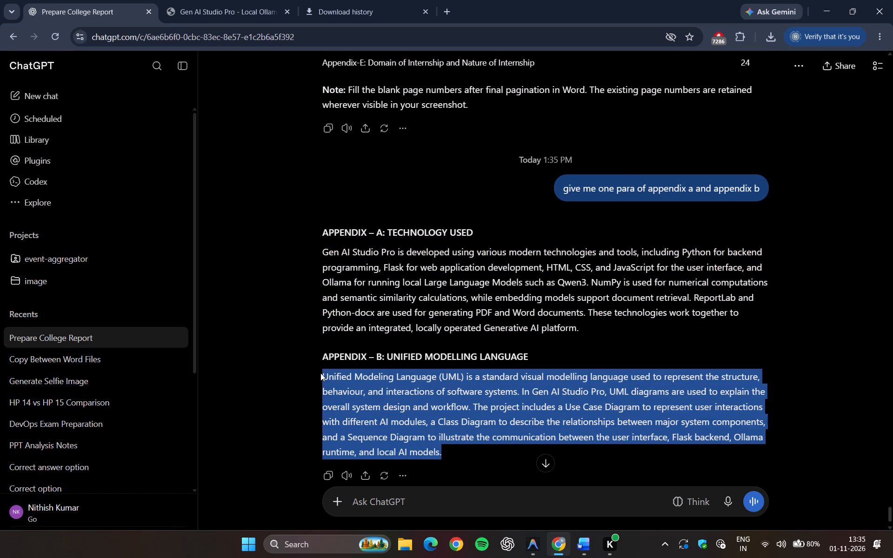
pyautogui.hotkey('ctrl', 'c')
pyautogui.hotkey('alt', 'Tab')
pyautogui.hotkey('ctrl', 'v')
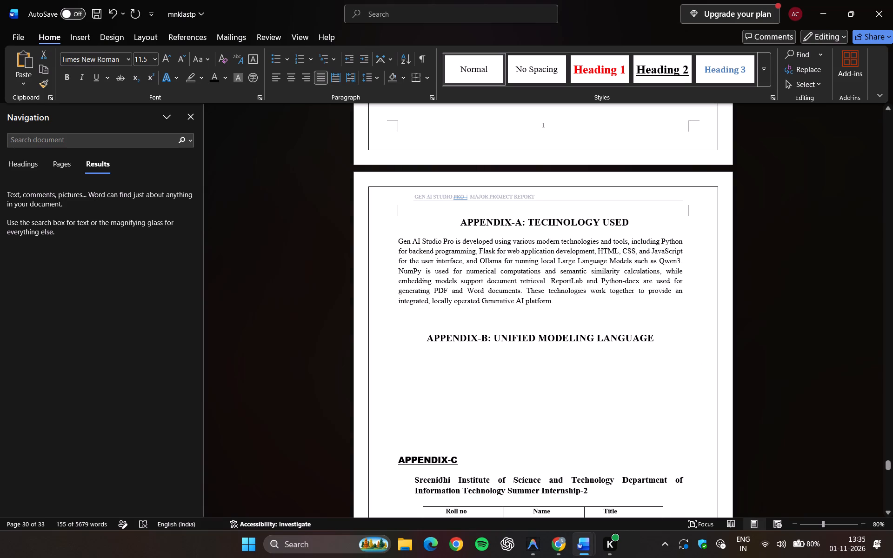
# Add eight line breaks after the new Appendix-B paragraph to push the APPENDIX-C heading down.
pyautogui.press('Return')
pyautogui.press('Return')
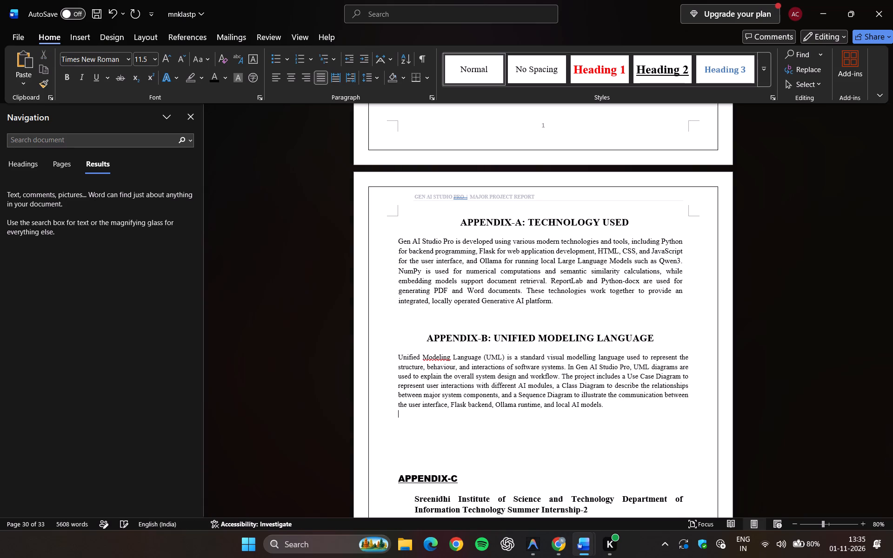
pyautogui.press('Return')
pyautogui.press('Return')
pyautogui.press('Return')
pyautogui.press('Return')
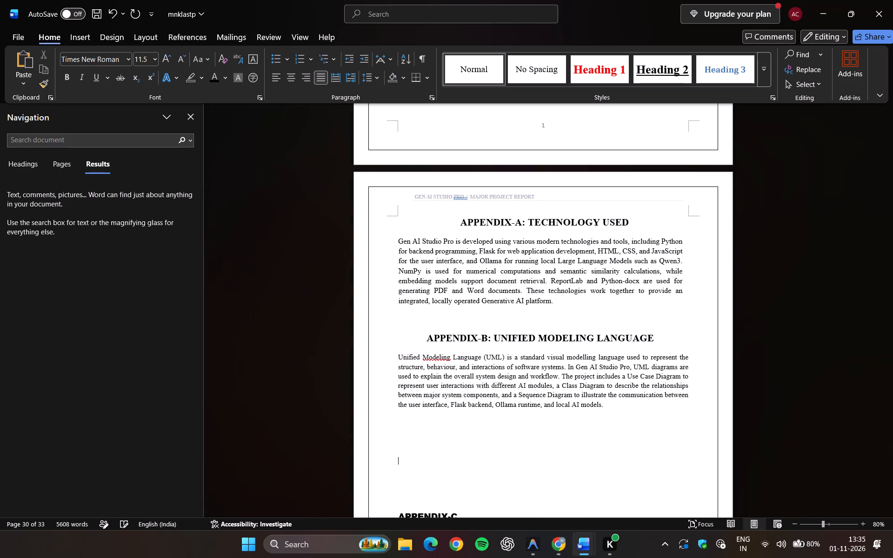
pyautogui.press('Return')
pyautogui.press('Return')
# Correct the spelling of "Modeling" to "Modelling" in the first line of the Appendix-B paragraph.
pyautogui.click(440, 356)
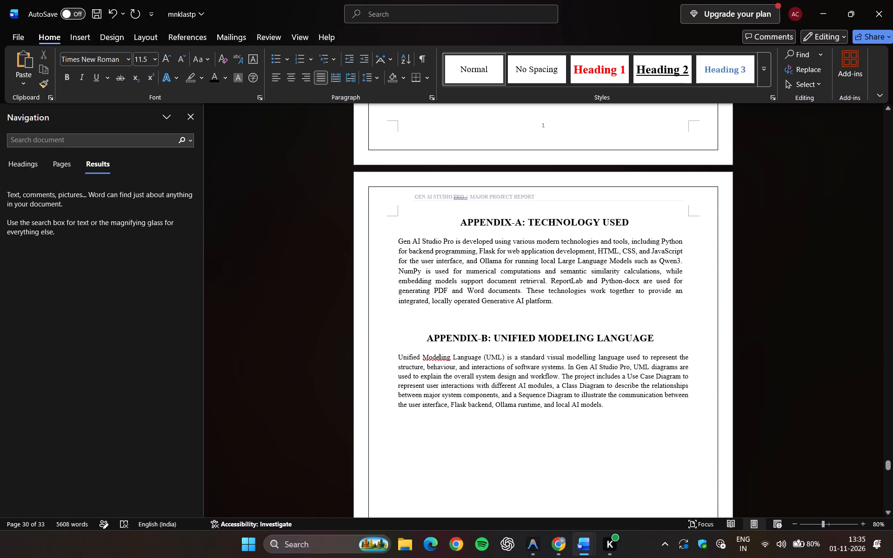
pyautogui.press('l')
pyautogui.press('BackSpace')
pyautogui.press('l')
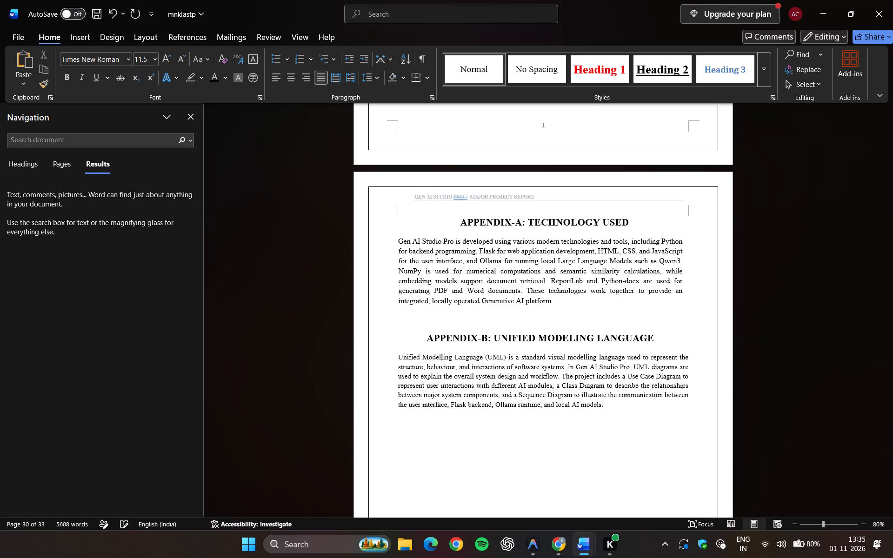
# Delete all the blank lines between the Appendix-B paragraph and the APPENDIX-C heading, keeping the paragraph's final full stop.
pyautogui.click(455, 425)
pyautogui.scroll(-2, 455, 425)
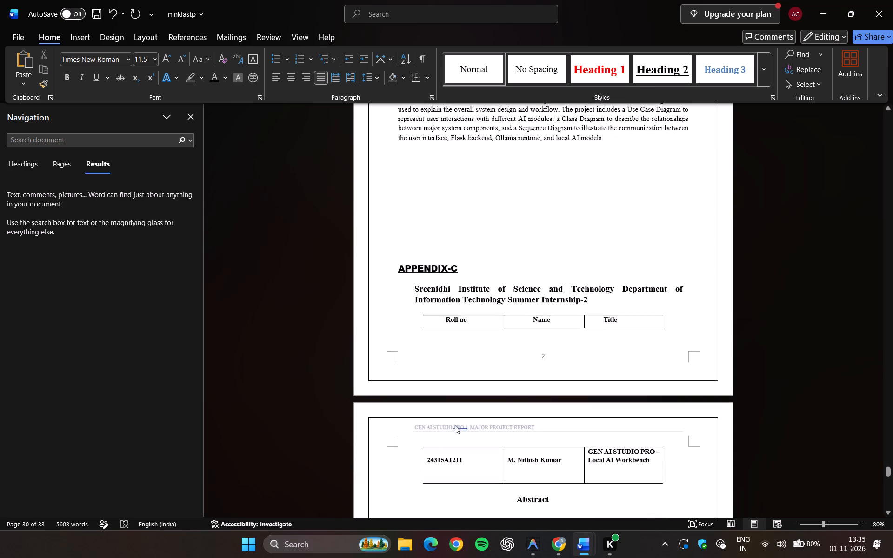
pyautogui.scroll(-1, 455, 425)
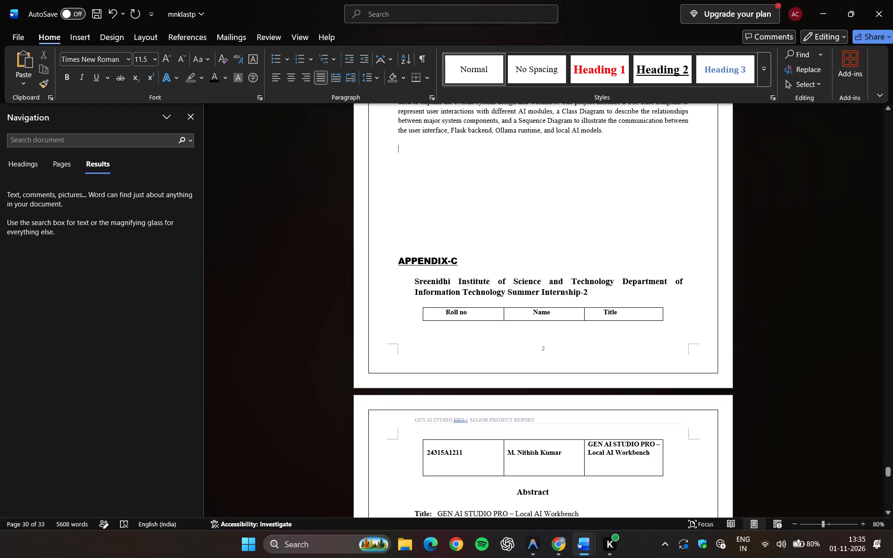
pyautogui.click(393, 239)
pyautogui.press('BackSpace')
pyautogui.press('BackSpace')
pyautogui.press('BackSpace')
pyautogui.press('BackSpace')
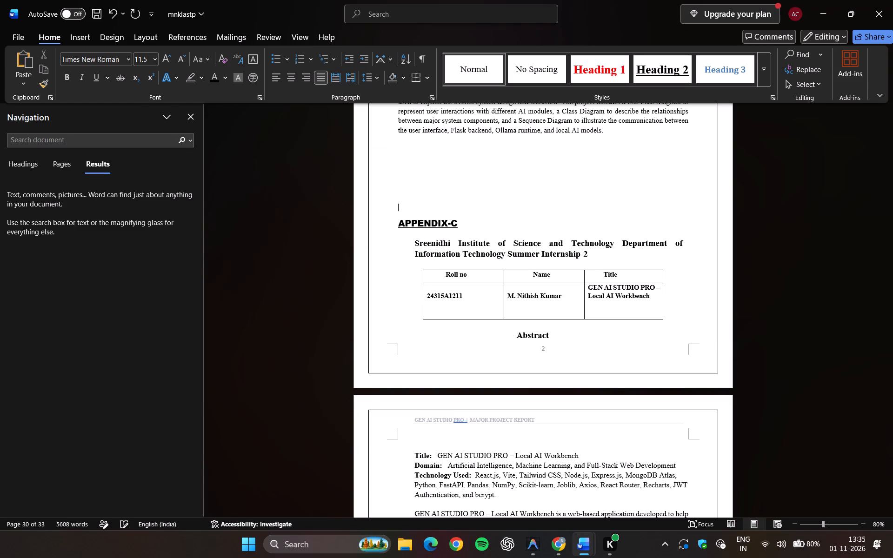
pyautogui.press('BackSpace')
pyautogui.press('BackSpace')
pyautogui.press('BackSpace')
pyautogui.press('BackSpace')
pyautogui.press('BackSpace')
pyautogui.press('BackSpace')
pyautogui.press('BackSpace')
pyautogui.press('BackSpace')
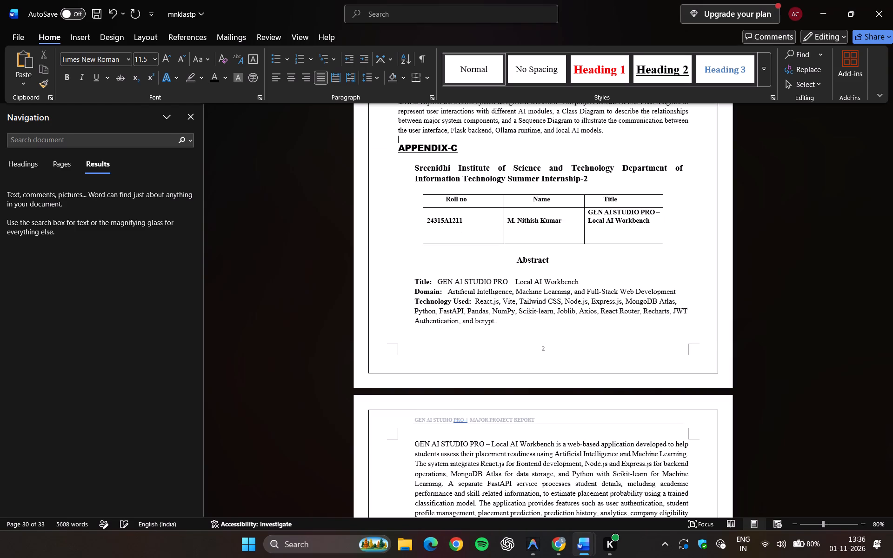
pyautogui.press('BackSpace')
pyautogui.press('.')
# Insert three line breaks between the Appendix-B paragraph and the APPENDIX-C heading.
pyautogui.press('Return')
pyautogui.press('Return')
pyautogui.press('Return')
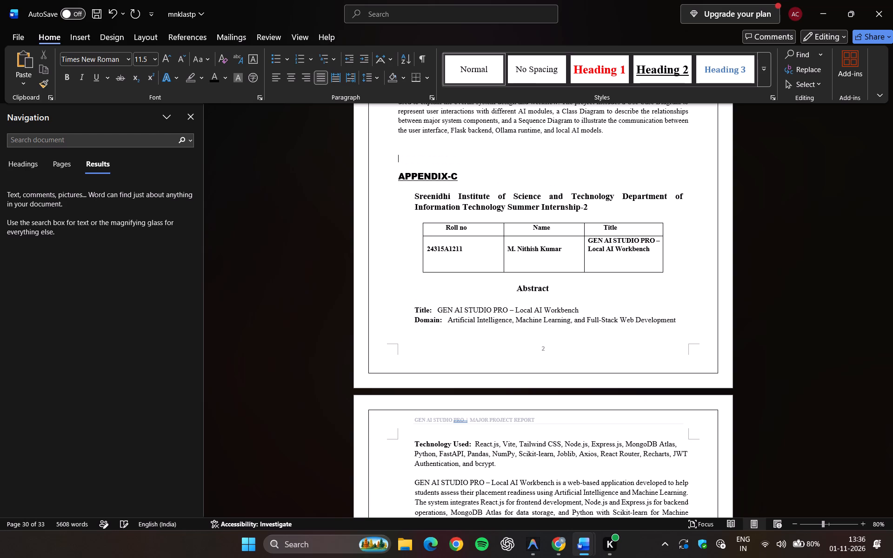
# Insert six more line breaks between the Appendix-B paragraph and the APPENDIX-C heading.
pyautogui.press('Return')
pyautogui.press('Return')
pyautogui.press('Return')
pyautogui.press('Return')
pyautogui.press('Return')
pyautogui.press('Return')
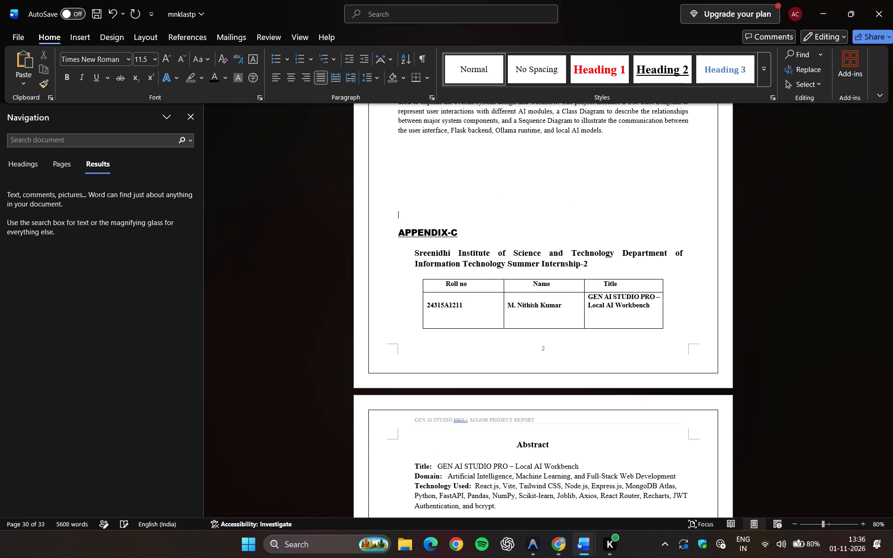
# Insert a blank line directly above the "APPENDIX-A: TECHNOLOGY USED" heading.
pyautogui.scroll(4, 421, 202)
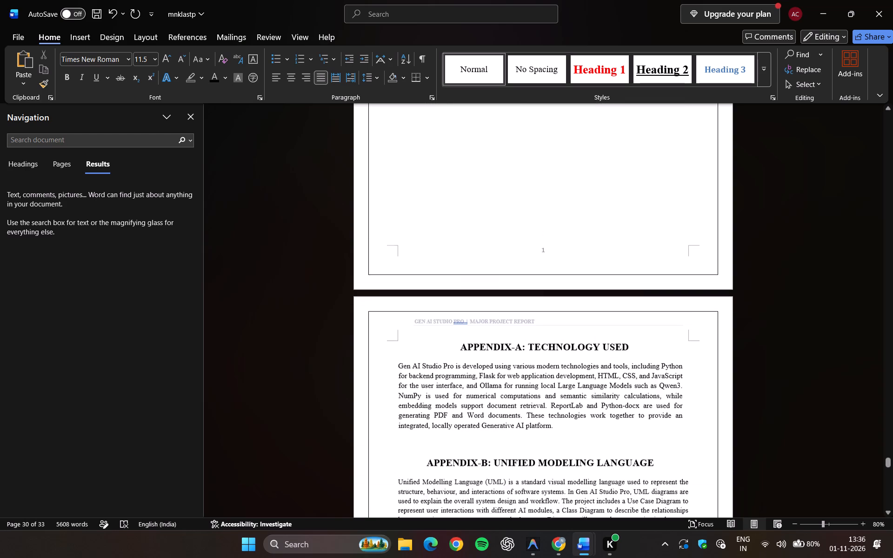
pyautogui.scroll(-1, 421, 202)
pyautogui.click(446, 299)
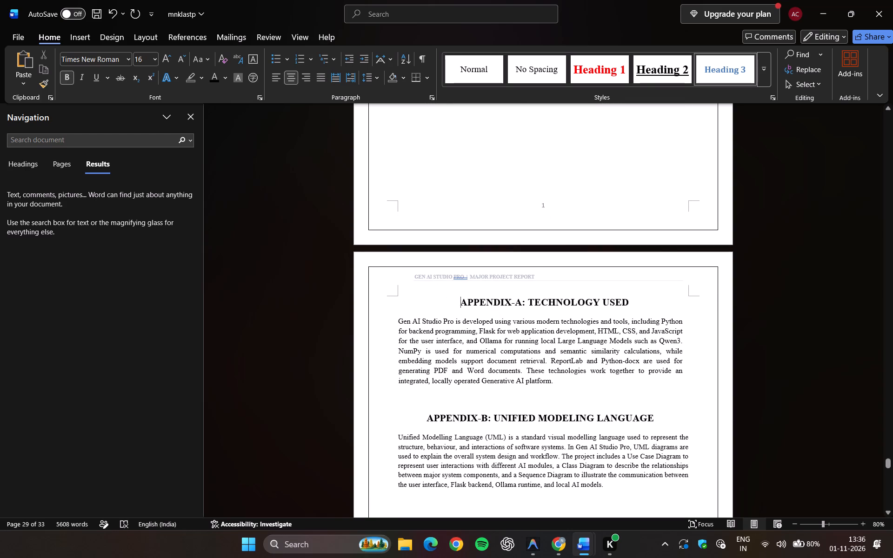
pyautogui.press('Return')
# Insert five line breaks directly before the APPENDIX-C heading so that it starts on a new page.
pyautogui.scroll(-3, 446, 299)
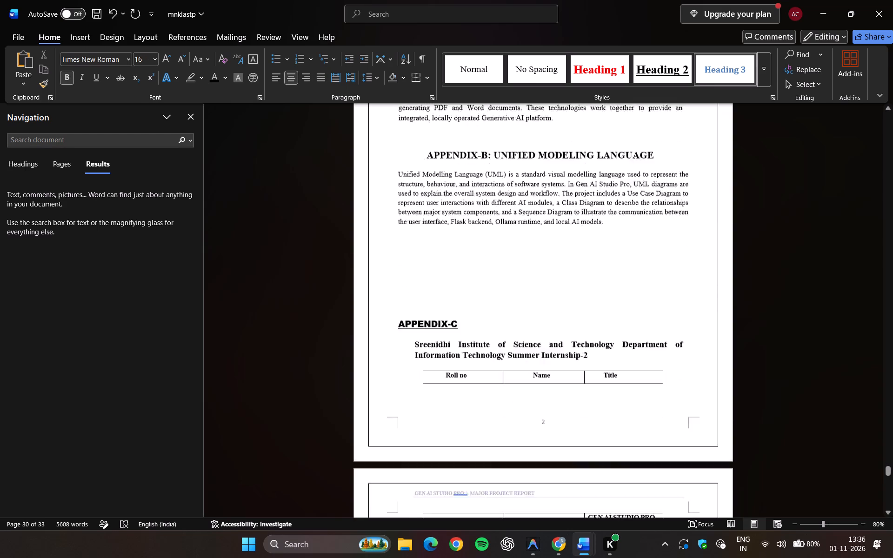
pyautogui.scroll(-1, 446, 299)
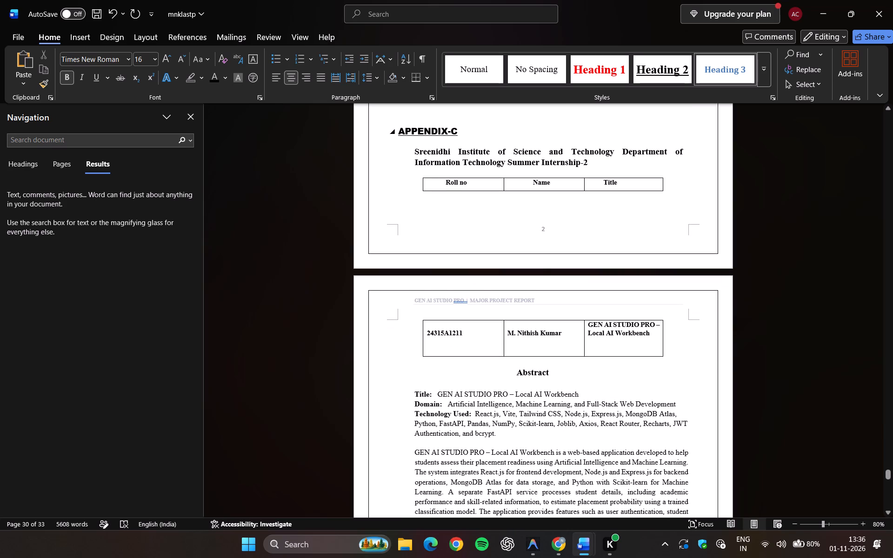
pyautogui.click(397, 123)
pyautogui.press('Return')
pyautogui.press('Return')
pyautogui.press('Return')
pyautogui.press('Return')
pyautogui.press('Return')
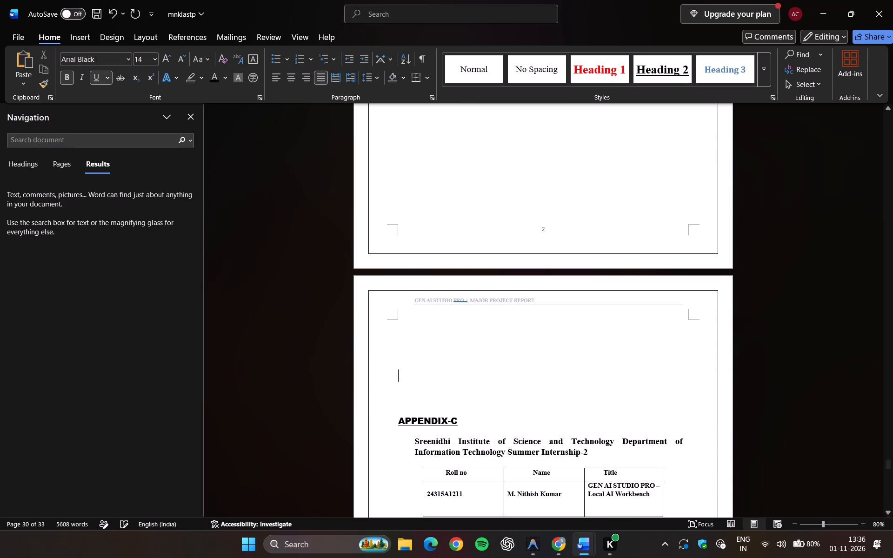
pyautogui.press('BackSpace')
pyautogui.press('Return')
pyautogui.press('Up')
pyautogui.press('BackSpace')
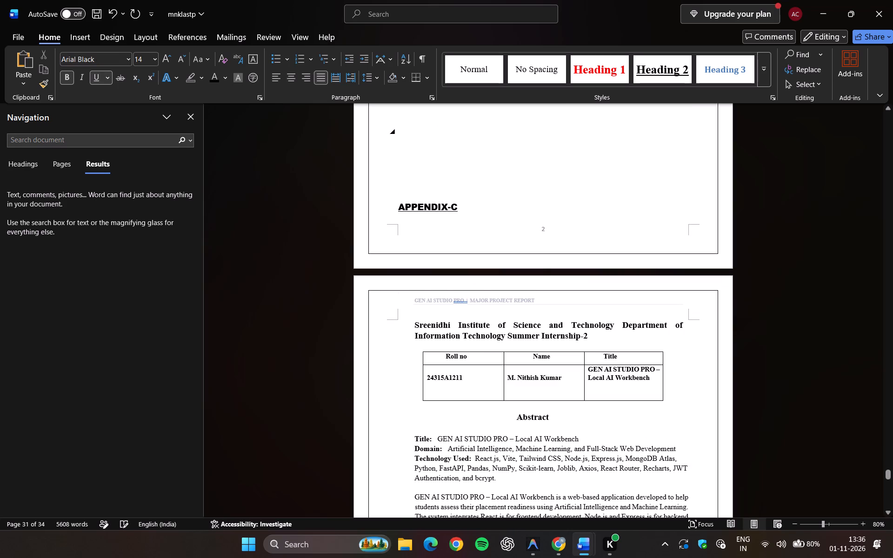
pyautogui.press('Return')
# Add two blank lines above the Student, Internship Coordinator, Internal Guide and HOD-IT signature block on the Appendix-C page.
pyautogui.scroll(-1, 397, 123)
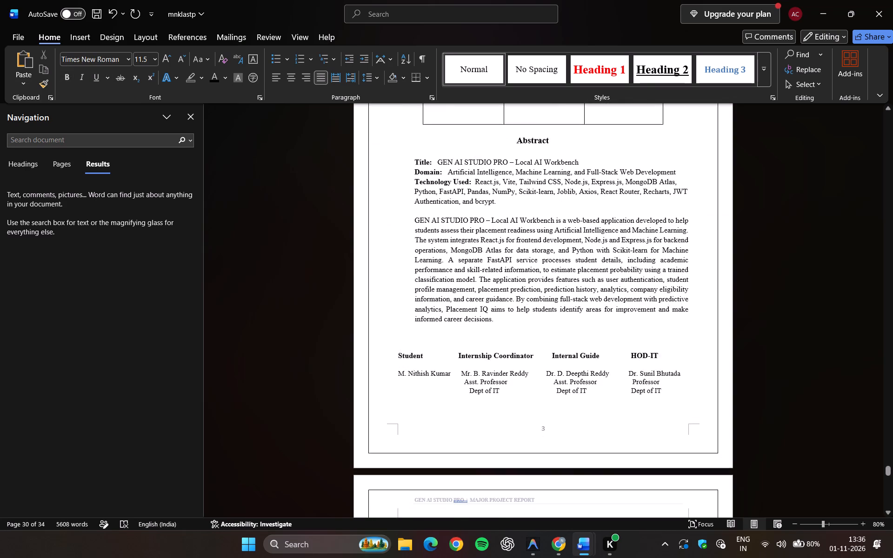
pyautogui.scroll(-1, 397, 123)
pyautogui.rightClick(397, 123)
pyautogui.click(355, 279)
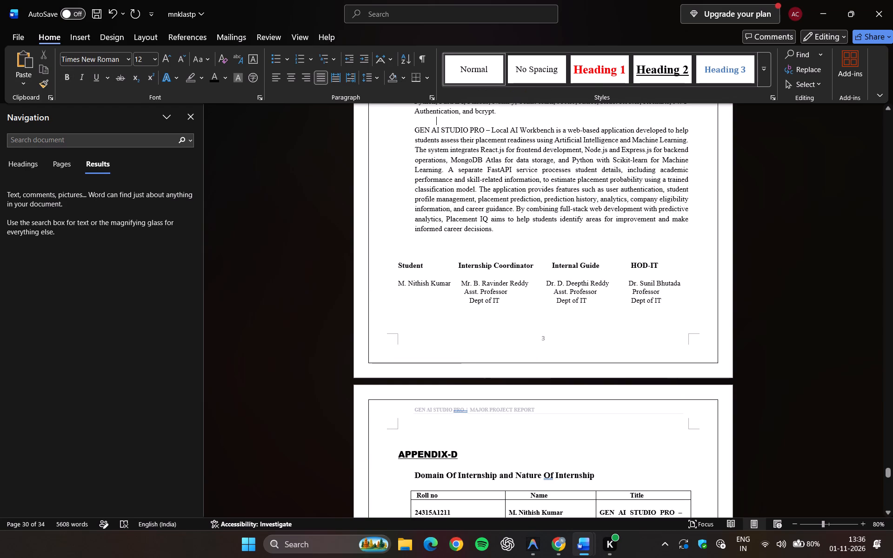
pyautogui.click(393, 260)
pyautogui.press('Return')
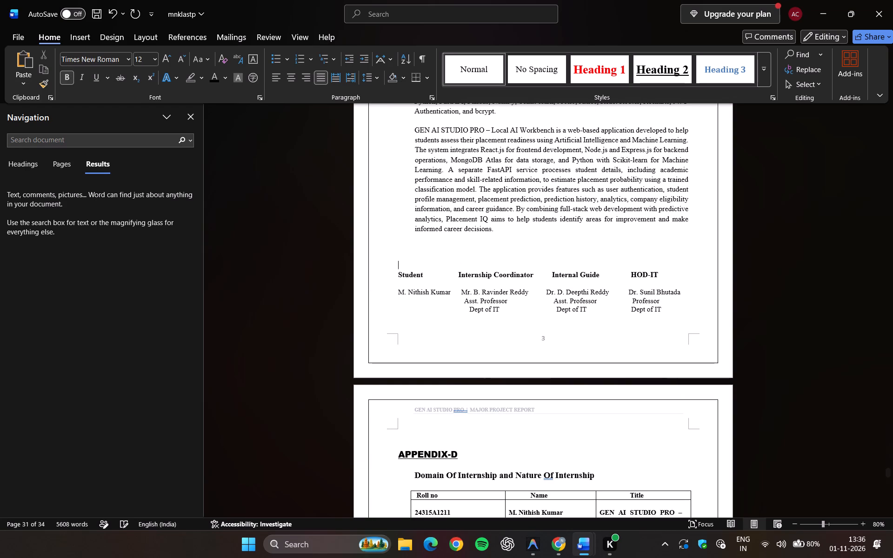
pyautogui.press('Return')
# Delete the blank line directly above the APPENDIX-D heading.
pyautogui.scroll(-1, 393, 260)
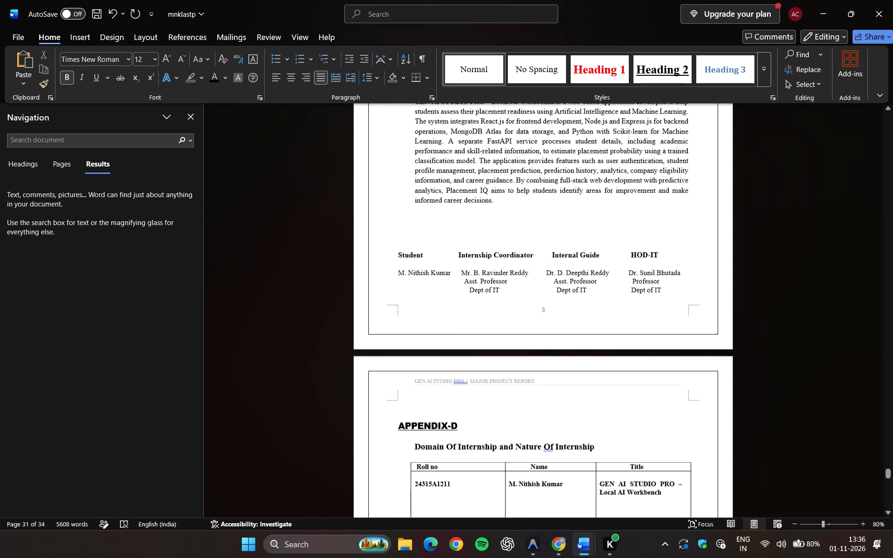
pyautogui.scroll(-1, 393, 260)
pyautogui.click(399, 233)
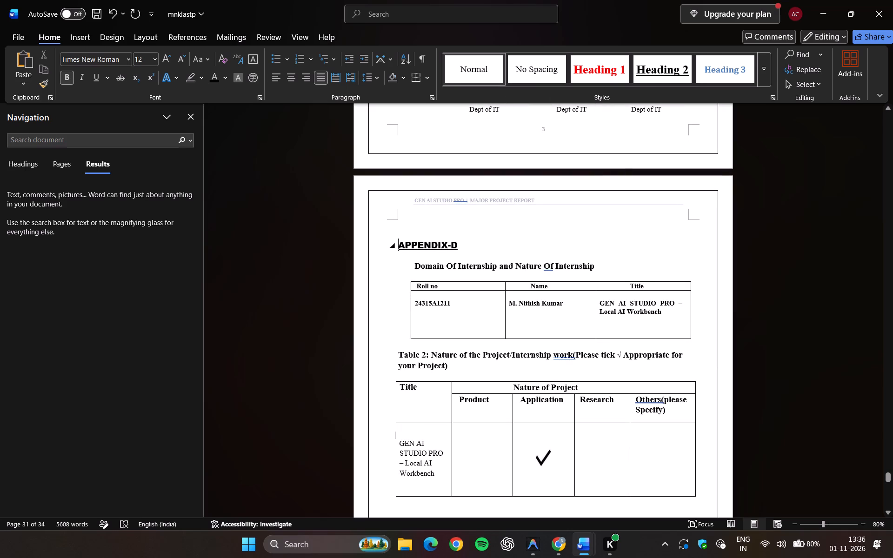
pyautogui.press('BackSpace')
# Add two blank lines above the signature block below Table 2, pushing APPENDIX-E onto the next page.
pyautogui.scroll(-3, 399, 233)
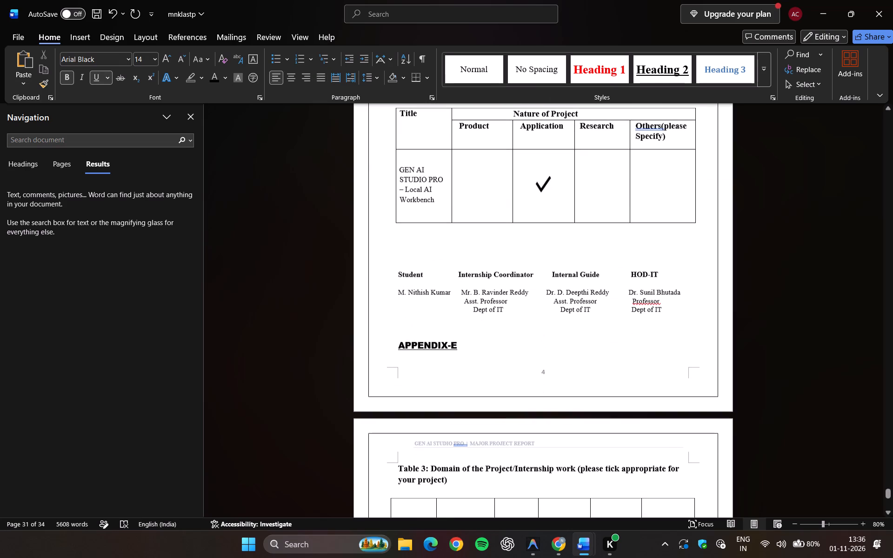
pyautogui.click(394, 273)
pyautogui.press('Return')
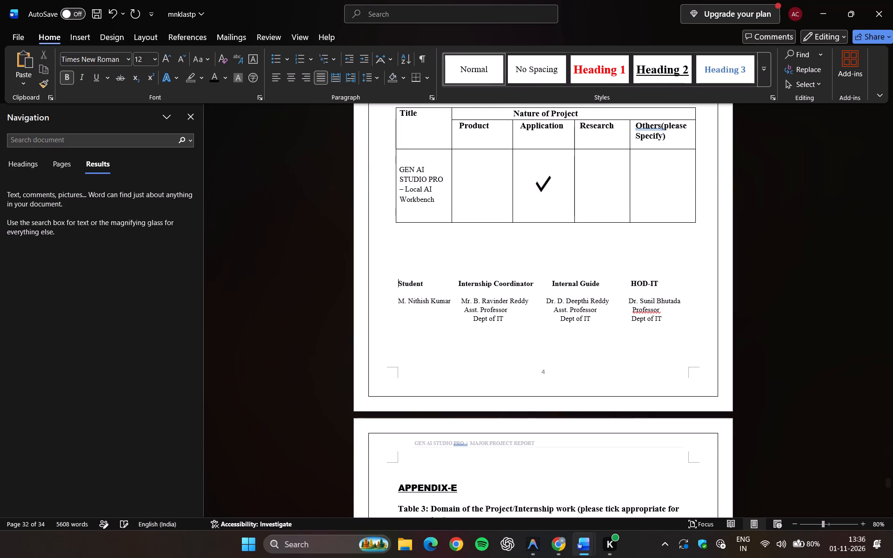
pyautogui.press('Return')
# Remove the empty last page after the Appendix-E signature block.
pyautogui.scroll(-1, 394, 273)
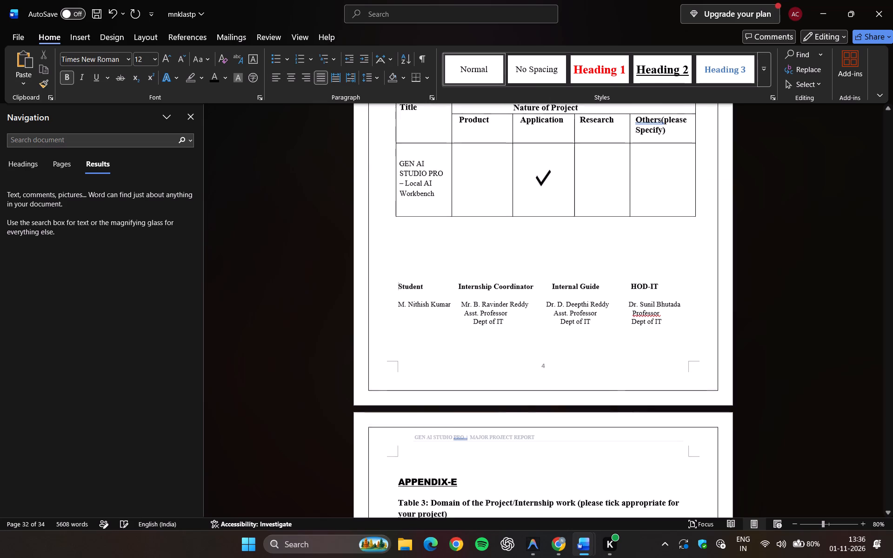
pyautogui.scroll(-5, 394, 273)
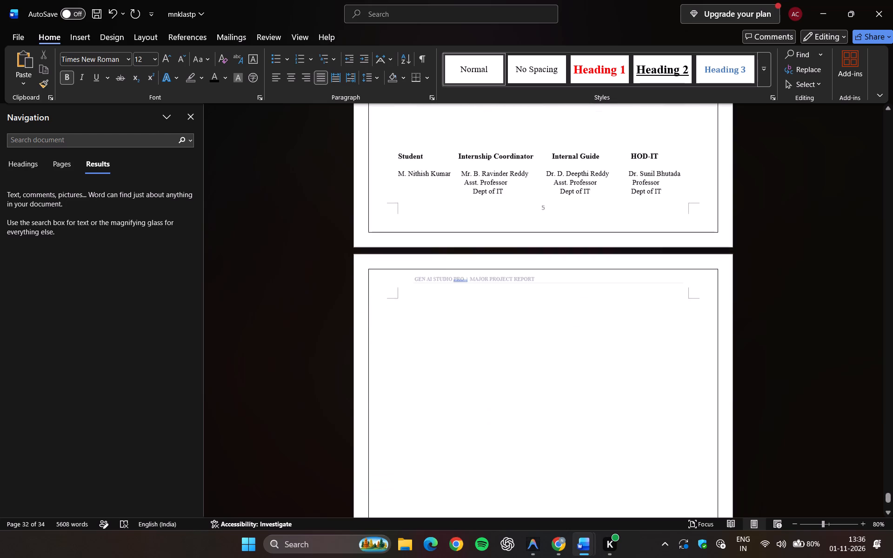
pyautogui.scroll(-3, 394, 273)
pyautogui.scroll(2, 477, 380)
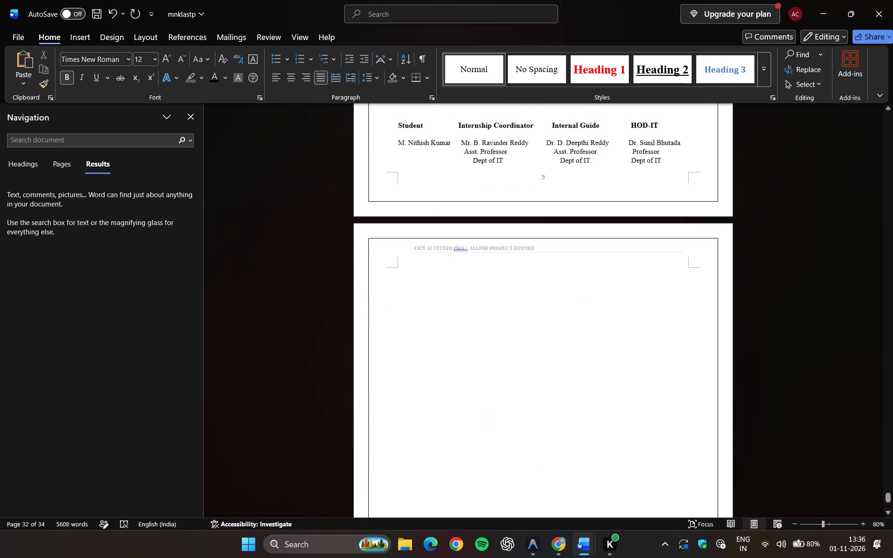
pyautogui.scroll(-2, 477, 380)
pyautogui.click(453, 438)
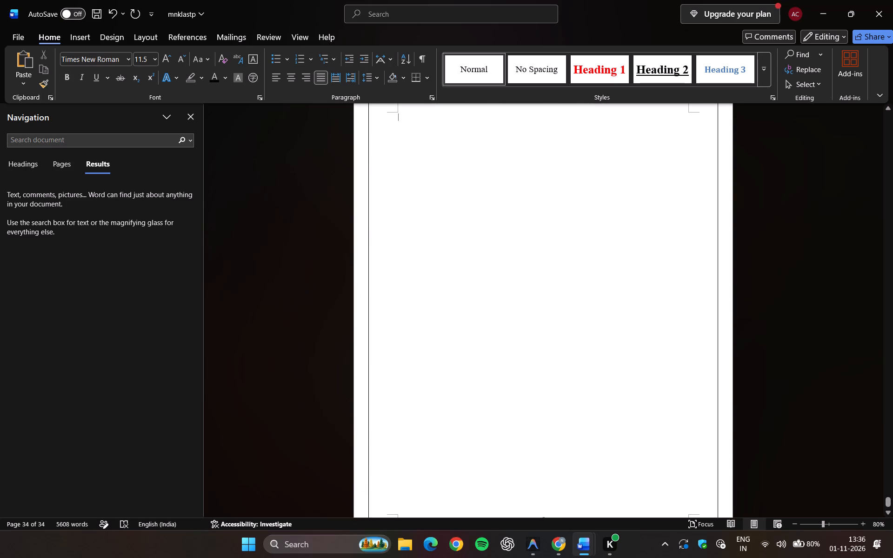
pyautogui.press('BackSpace')
# Decrease the indent of the three paragraphs under "7. CONCLUSION" so they align with the heading.
pyautogui.scroll(-3, 415, 283)
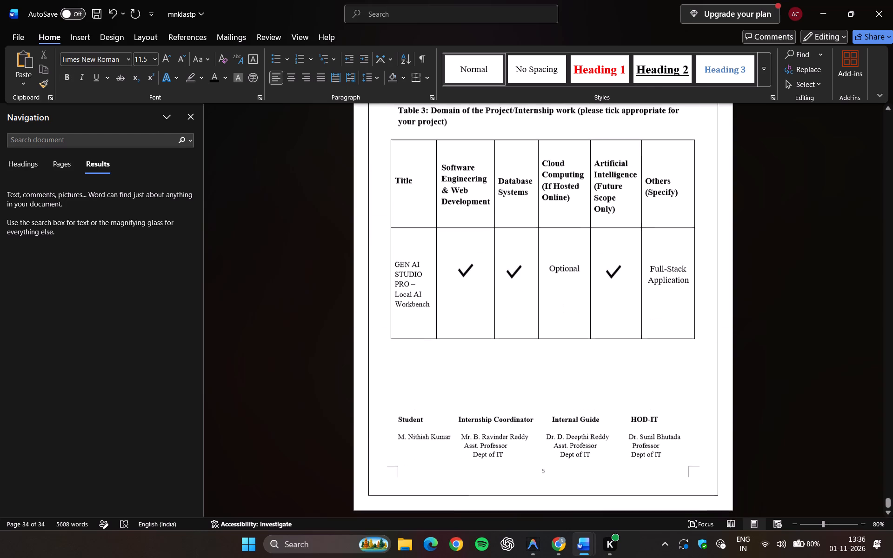
pyautogui.scroll(5, 415, 283)
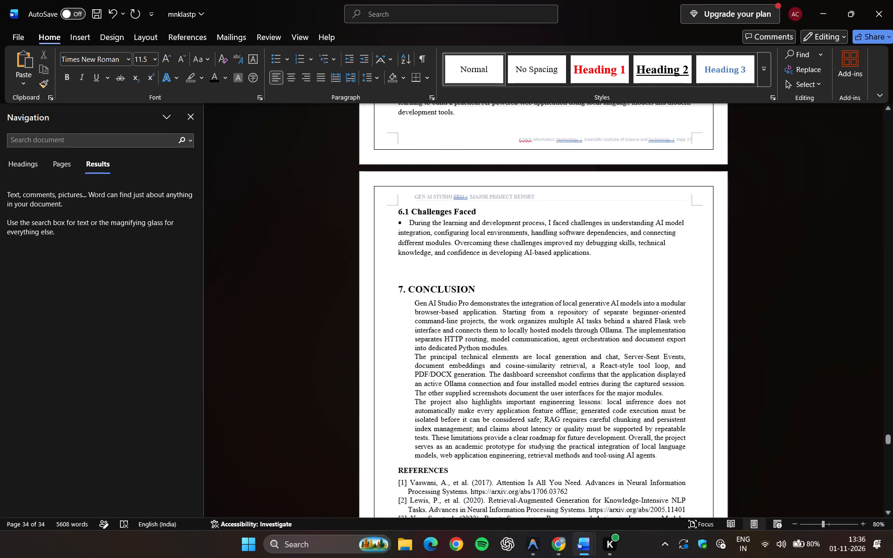
pyautogui.scroll(2, 415, 283)
pyautogui.scroll(-4, 415, 283)
pyautogui.scroll(1, 415, 283)
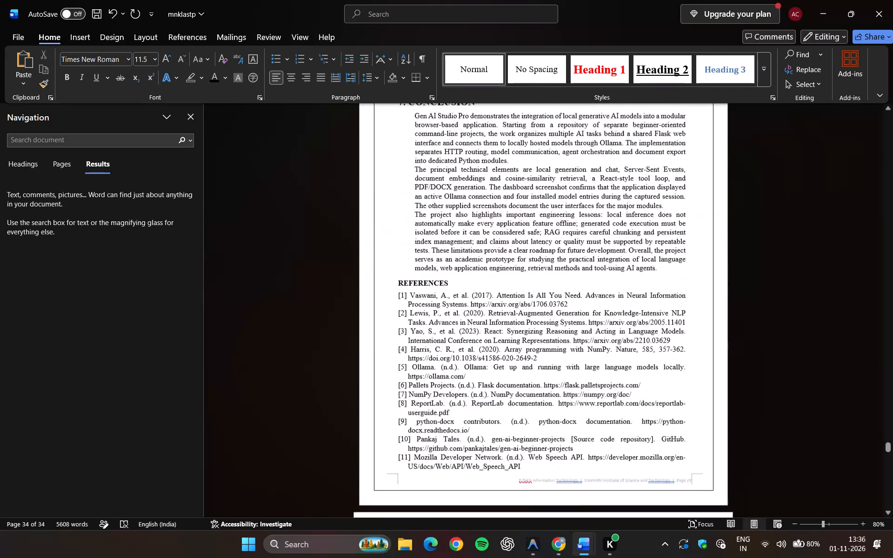
pyautogui.scroll(1, 415, 283)
pyautogui.moveTo(407, 246); pyautogui.dragTo(669, 332)
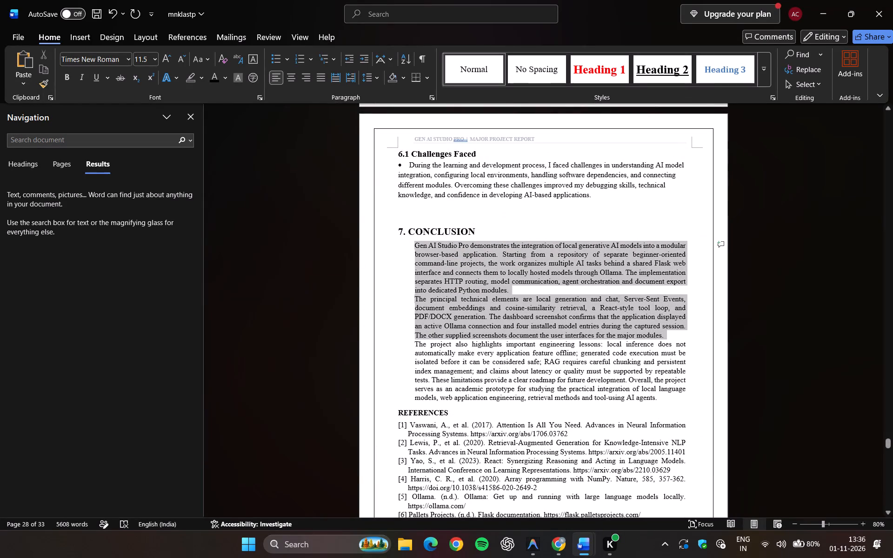
pyautogui.moveTo(669, 332); pyautogui.dragTo(661, 404)
pyautogui.click(629, 417)
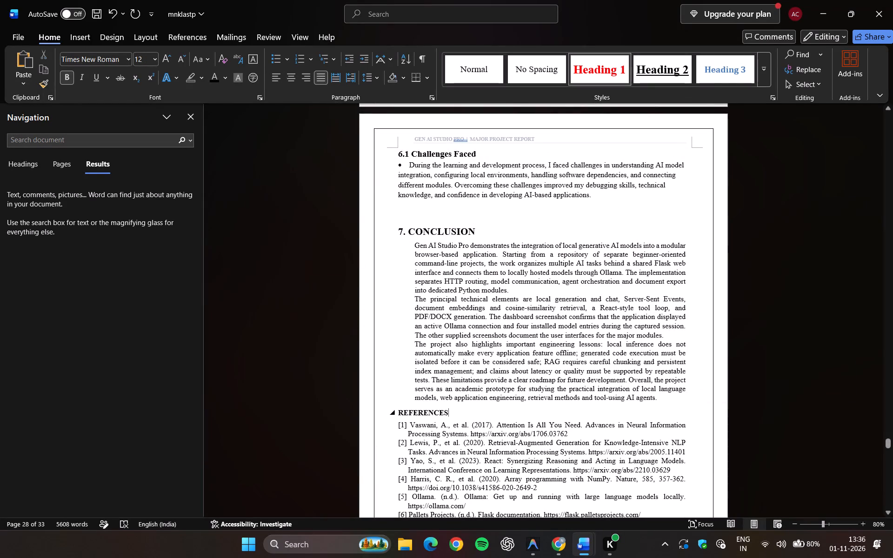
pyautogui.moveTo(409, 248); pyautogui.dragTo(657, 398)
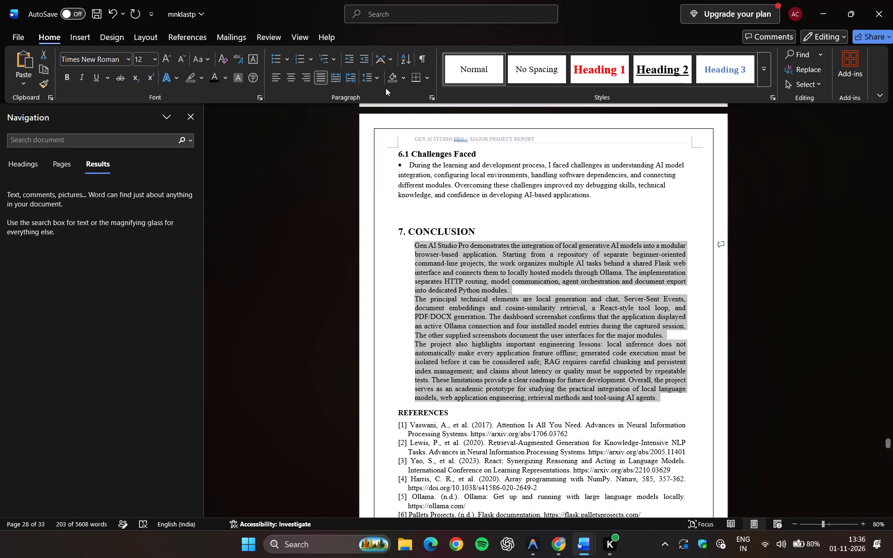
pyautogui.click(347, 55)
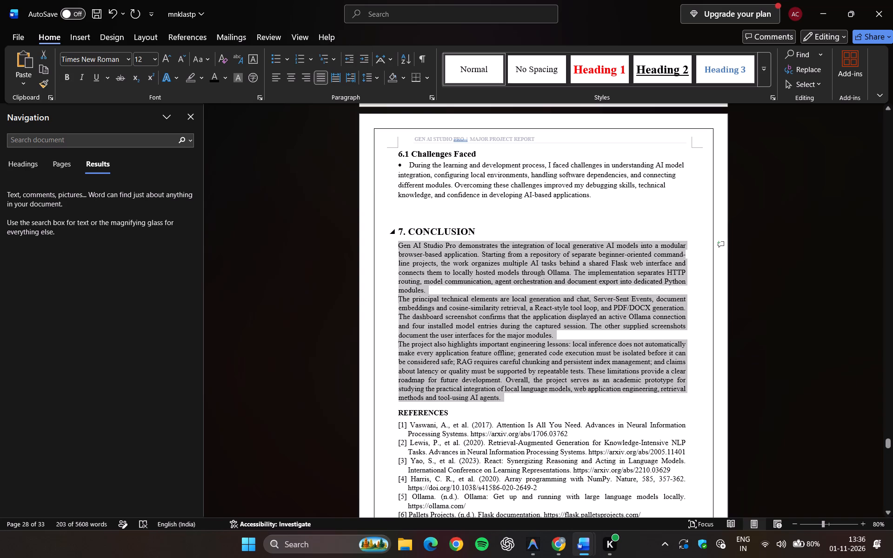
pyautogui.click(476, 232)
# Switch to the PlacementIq document and maximize its window.
pyautogui.scroll(3, 476, 232)
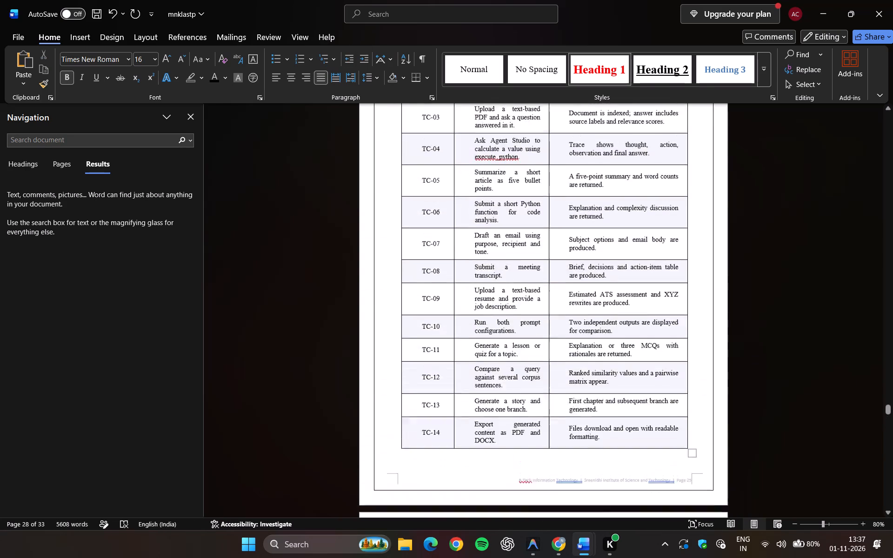
pyautogui.scroll(2, 476, 232)
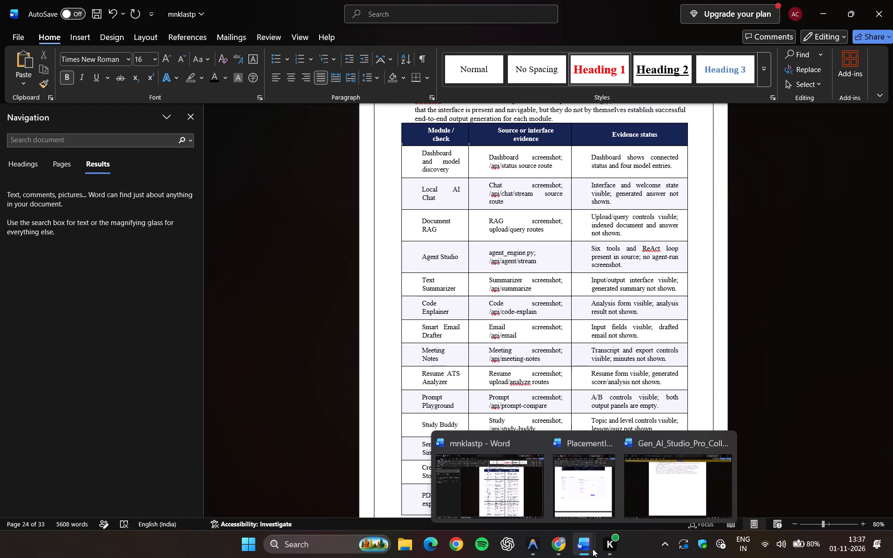
pyautogui.click(589, 511)
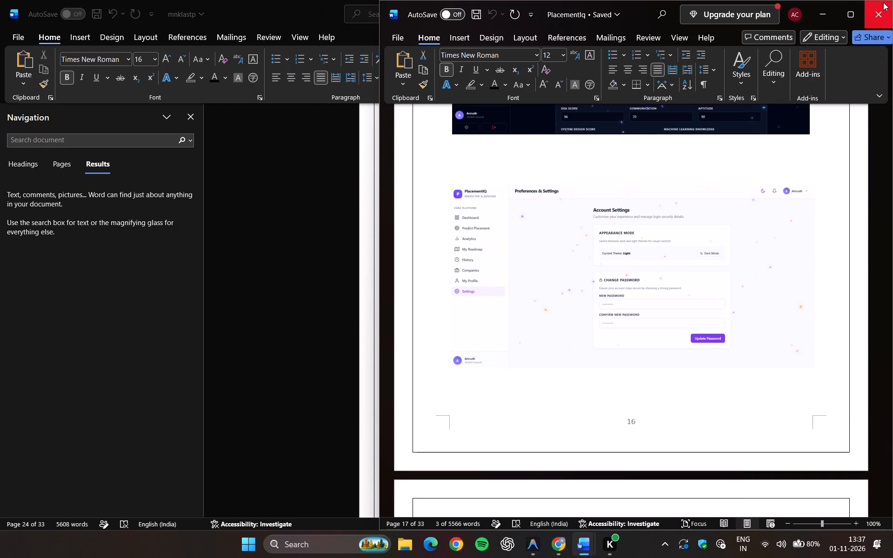
pyautogui.click(854, 13)
# Decrease the indent of the paragraph under "6.1 CHALLENGES FACED" so it aligns with the heading.
pyautogui.scroll(-5, 509, 233)
pyautogui.scroll(1, 509, 233)
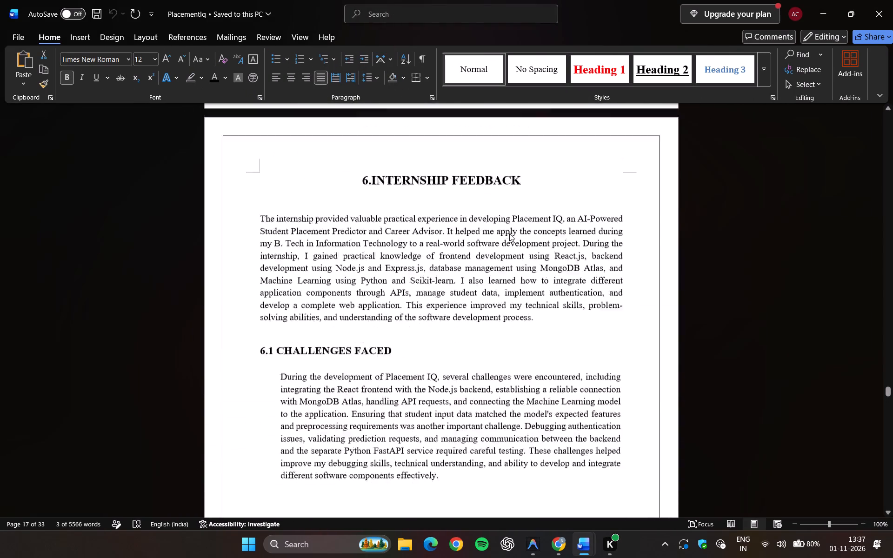
pyautogui.scroll(1, 509, 233)
pyautogui.scroll(-1, 413, 312)
pyautogui.moveTo(279, 292); pyautogui.dragTo(467, 388)
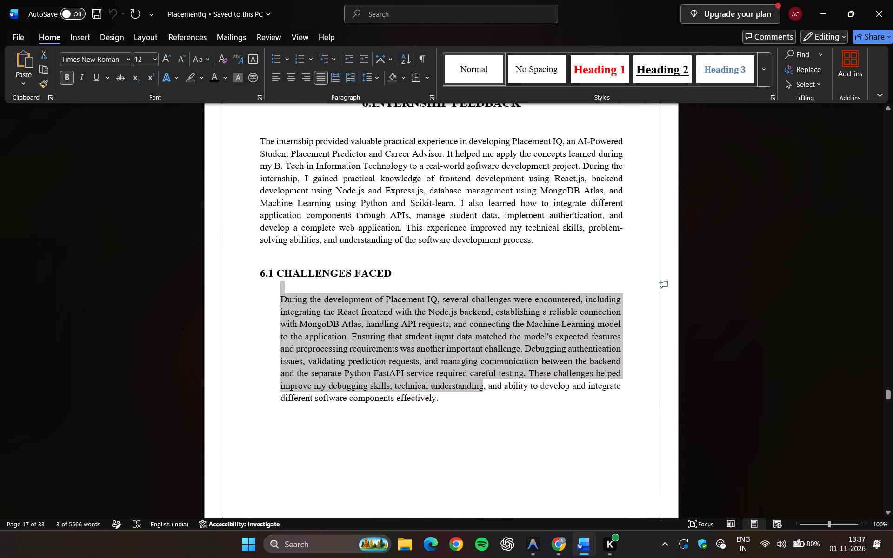
pyautogui.moveTo(467, 388); pyautogui.dragTo(490, 415)
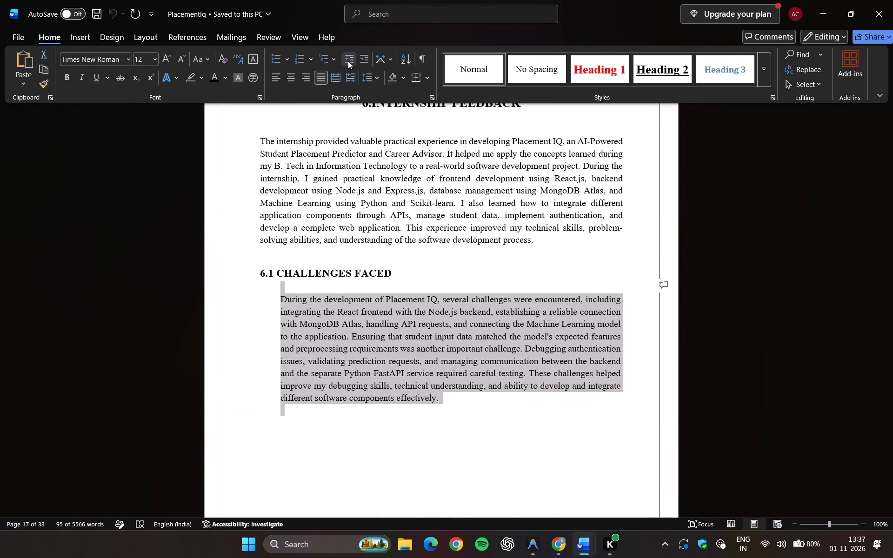
pyautogui.click(348, 61)
pyautogui.click(408, 268)
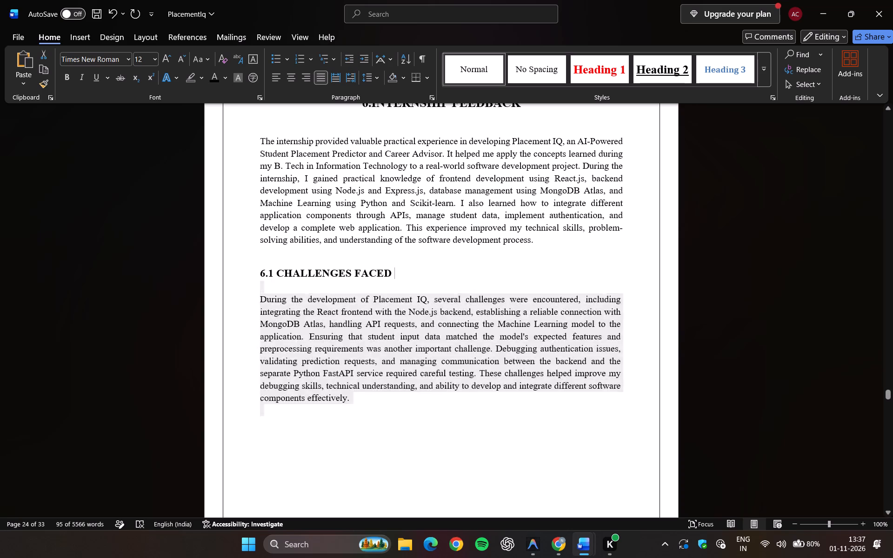
# Decrease the indent of the paragraph under "APPENDIX-A: TECHNOLOGY USED" so it starts at the page's text margin.
pyautogui.scroll(-5, 408, 268)
pyautogui.scroll(1, 408, 268)
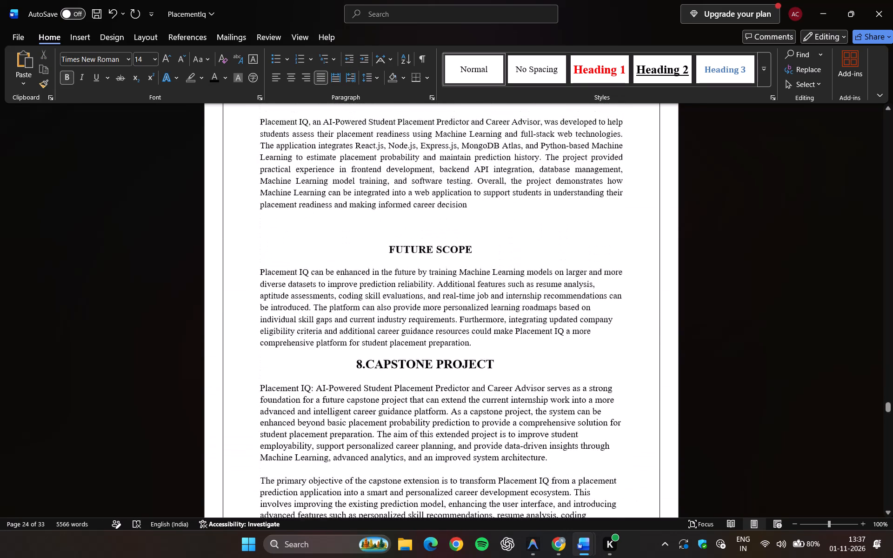
pyautogui.scroll(-2, 408, 268)
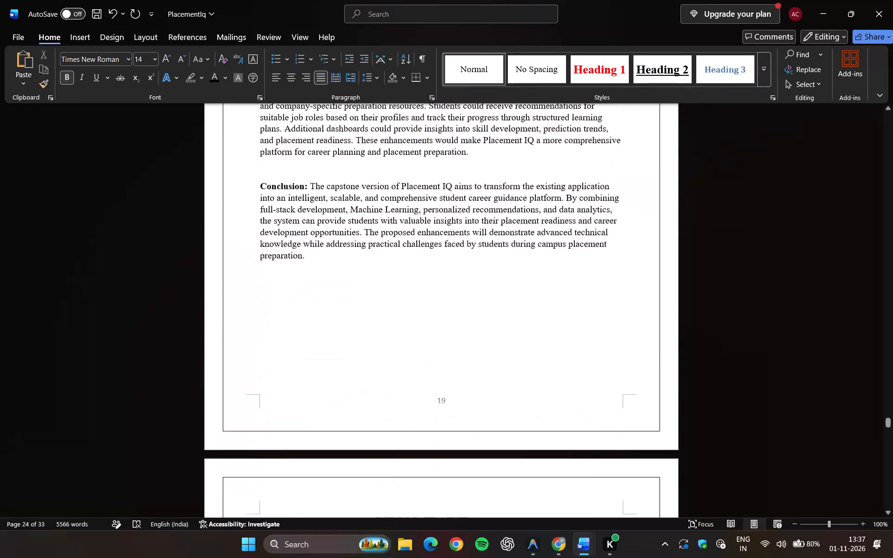
pyautogui.scroll(-3, 408, 268)
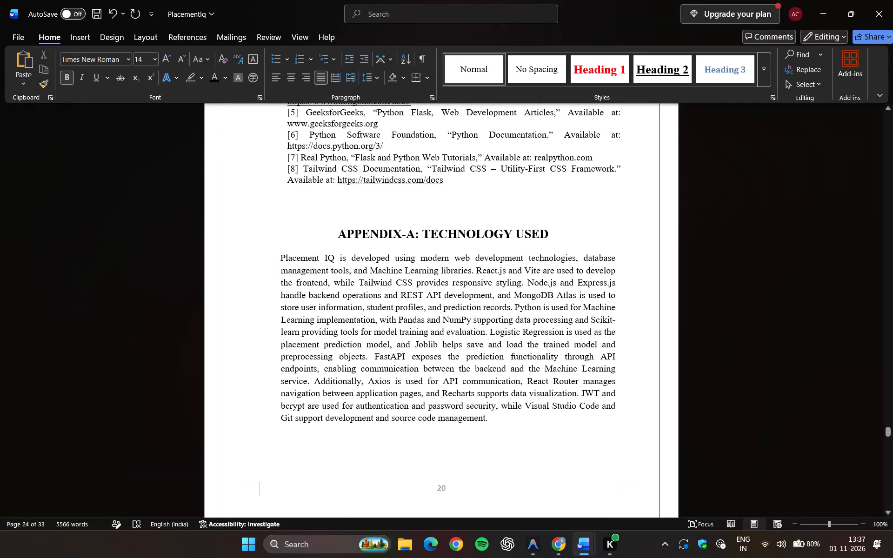
pyautogui.moveTo(272, 248); pyautogui.dragTo(540, 436)
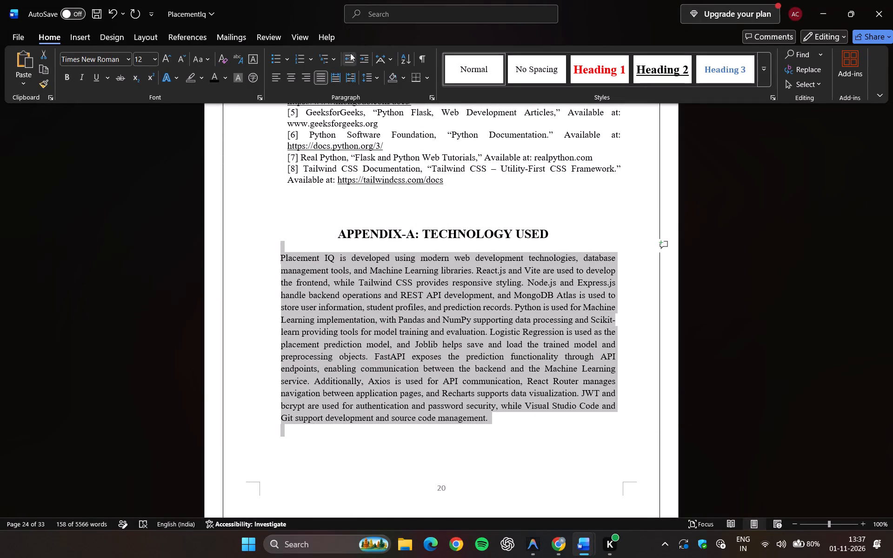
pyautogui.click(350, 53)
# Decrease the indent of the eight reference entries under "BIBLIOGRAPHY" so they start at the text margin.
pyautogui.scroll(1, 325, 184)
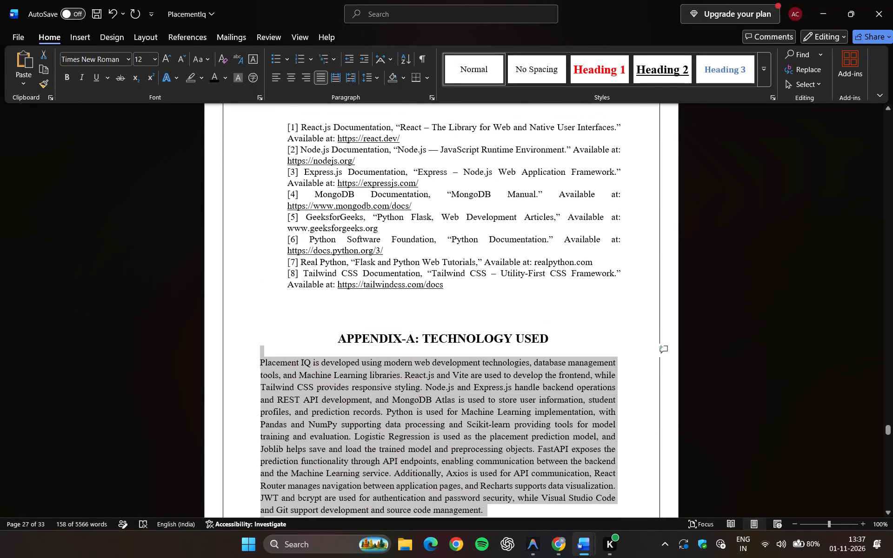
pyautogui.click(289, 129)
pyautogui.moveTo(280, 128); pyautogui.dragTo(486, 287)
pyautogui.click(346, 57)
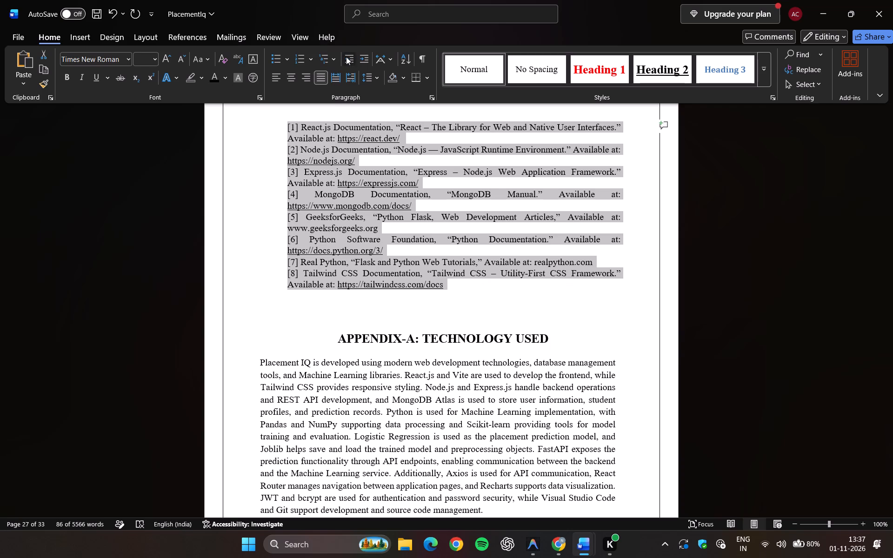
pyautogui.click(299, 337)
pyautogui.scroll(1, 299, 337)
pyautogui.scroll(-1, 299, 337)
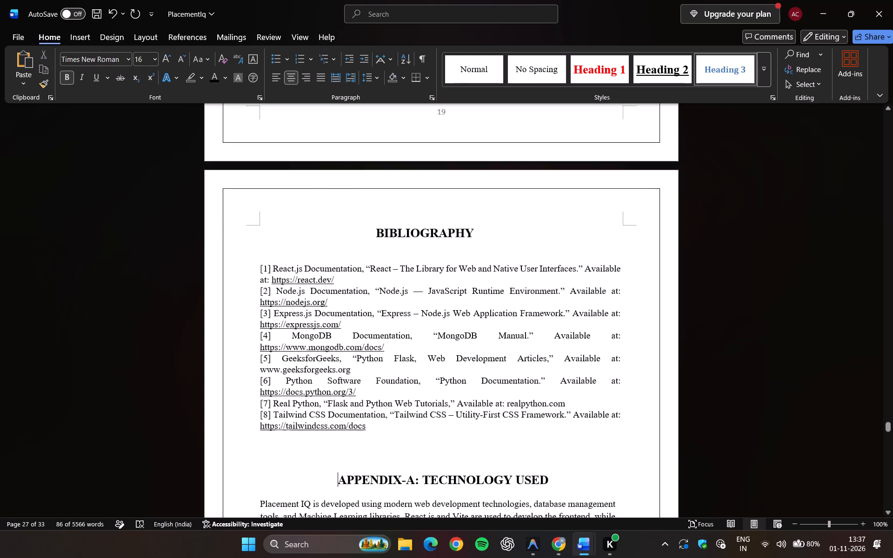
# Add a blank line after the Appendix-A paragraph to push the "APPENDIX-B: UNIFIED MODELING LANGUAGE" heading onto the next page.
pyautogui.scroll(-1, 299, 337)
pyautogui.click(301, 314)
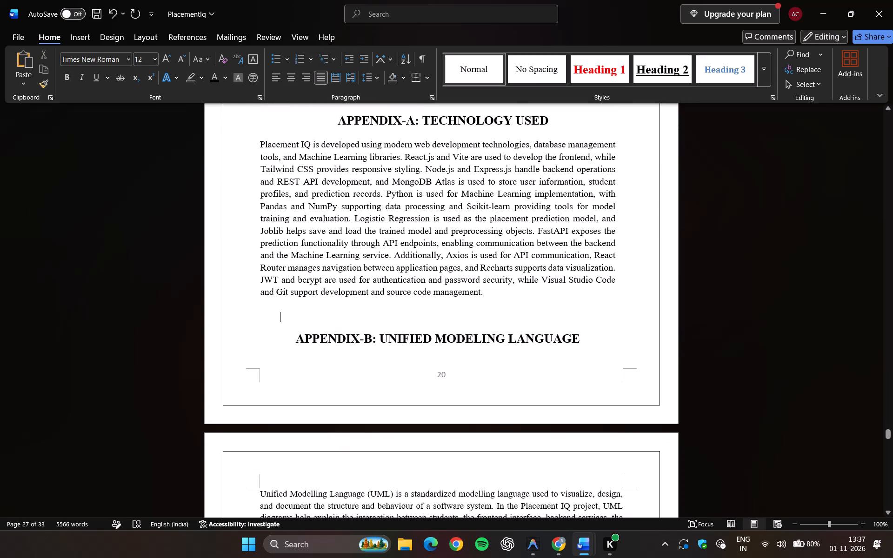
pyautogui.press('Return')
pyautogui.scroll(-3, 301, 314)
pyautogui.scroll(1, 301, 314)
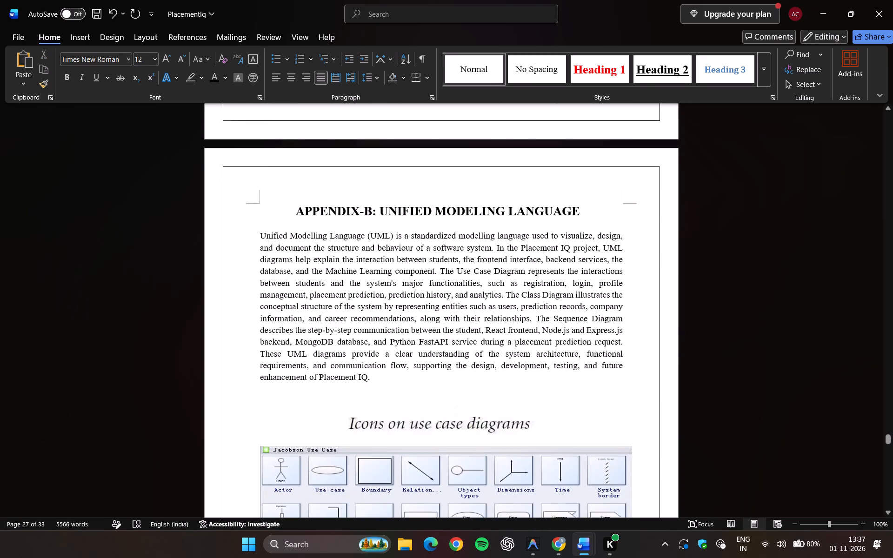
# Examine the layout of the remaining appendix pages, from Appendix-B through Appendix-E.
pyautogui.scroll(1, 301, 314)
pyautogui.scroll(-9, 301, 314)
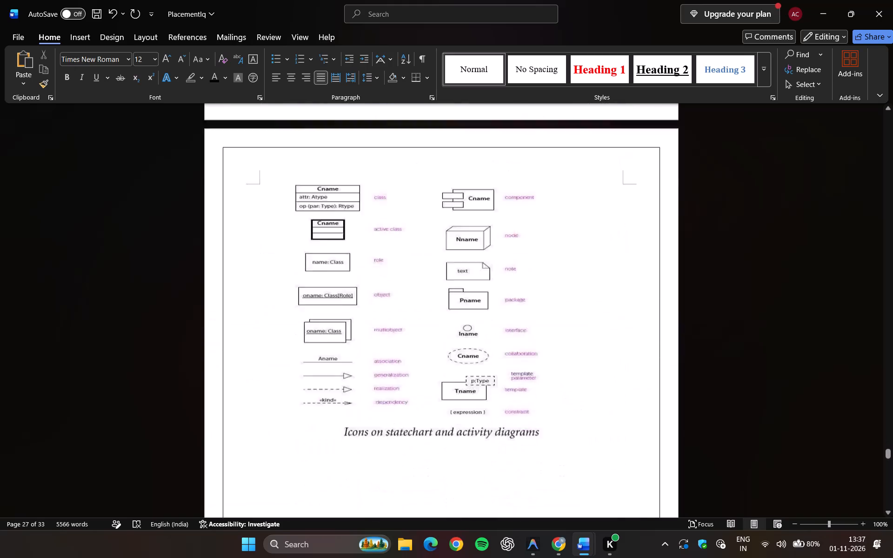
pyautogui.scroll(-4, 301, 314)
pyautogui.scroll(1, 301, 314)
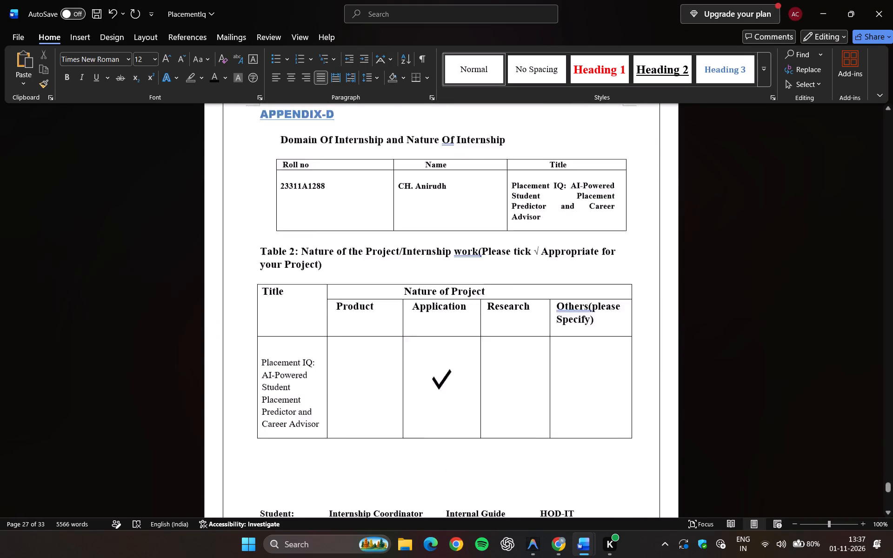
pyautogui.scroll(1, 301, 314)
pyautogui.scroll(-4, 301, 314)
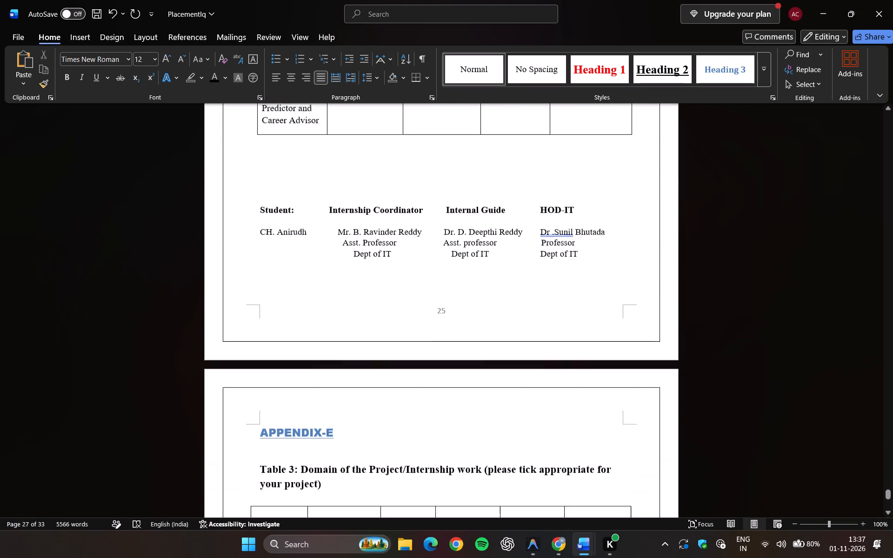
pyautogui.scroll(-4, 301, 314)
pyautogui.scroll(8, 301, 314)
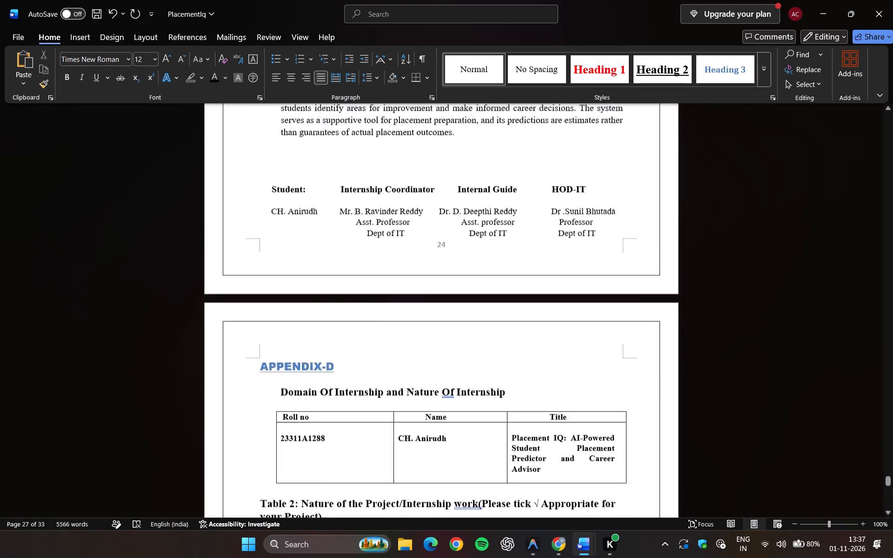
# Decrease the indent of the introduction and the ten module descriptions under "3.2 Modules" to align them with the heading.
pyautogui.scroll(10, 301, 314)
pyautogui.hscroll(1, 301, 314)
pyautogui.scroll(2, 301, 314)
pyautogui.hscroll(1, 301, 314)
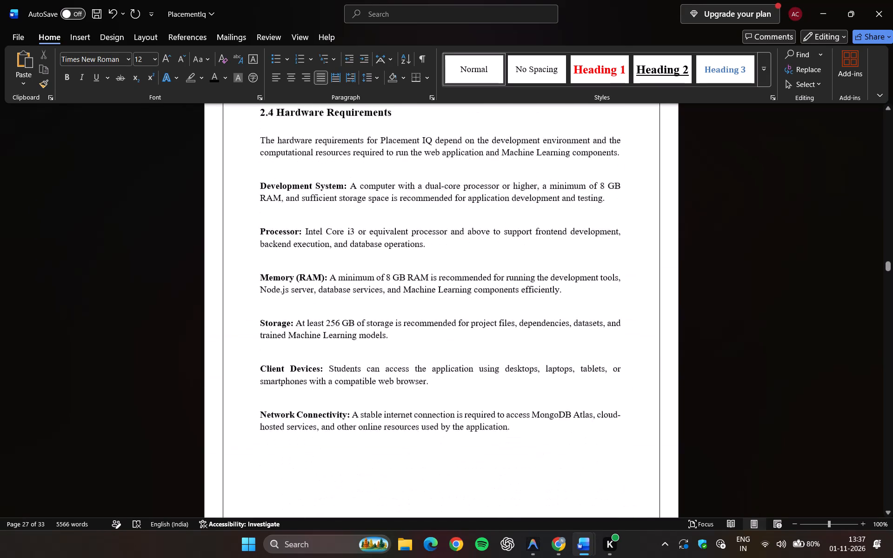
pyautogui.hscroll(2, 301, 314)
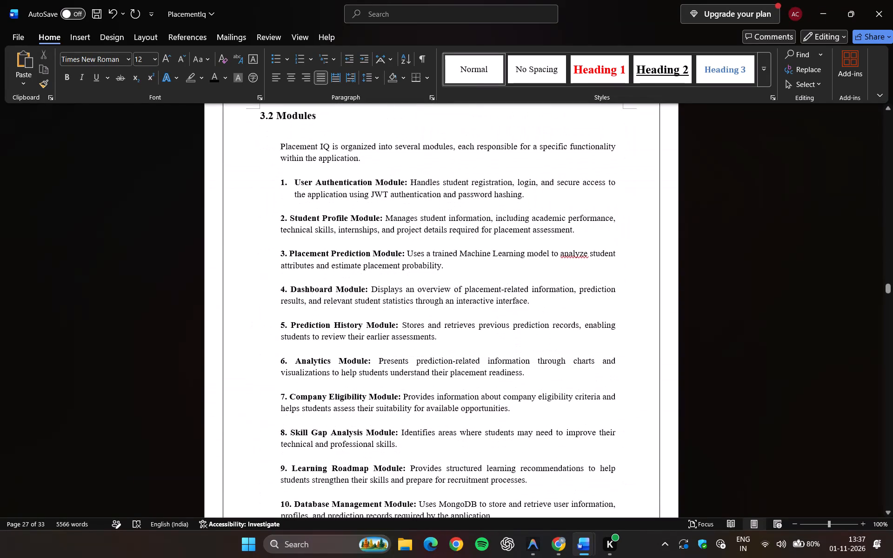
pyautogui.moveTo(263, 141); pyautogui.dragTo(422, 537)
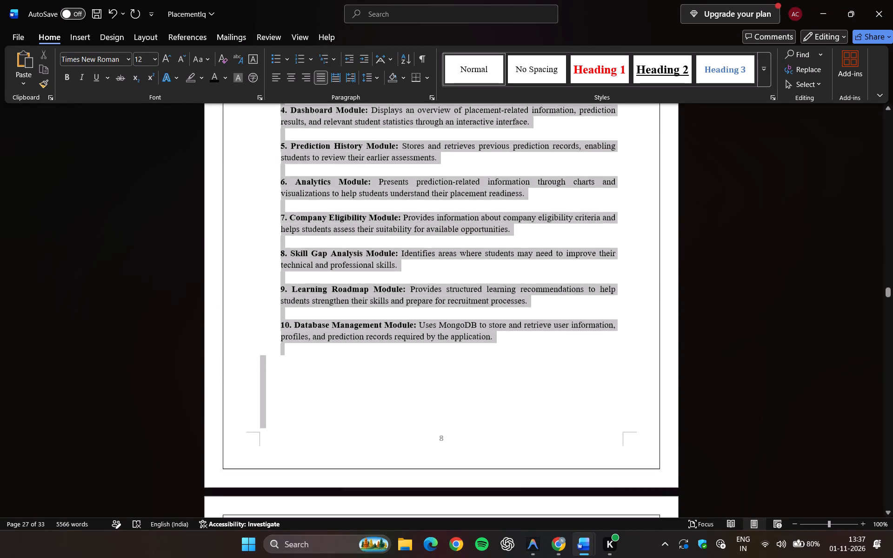
pyautogui.moveTo(422, 537); pyautogui.dragTo(487, 50)
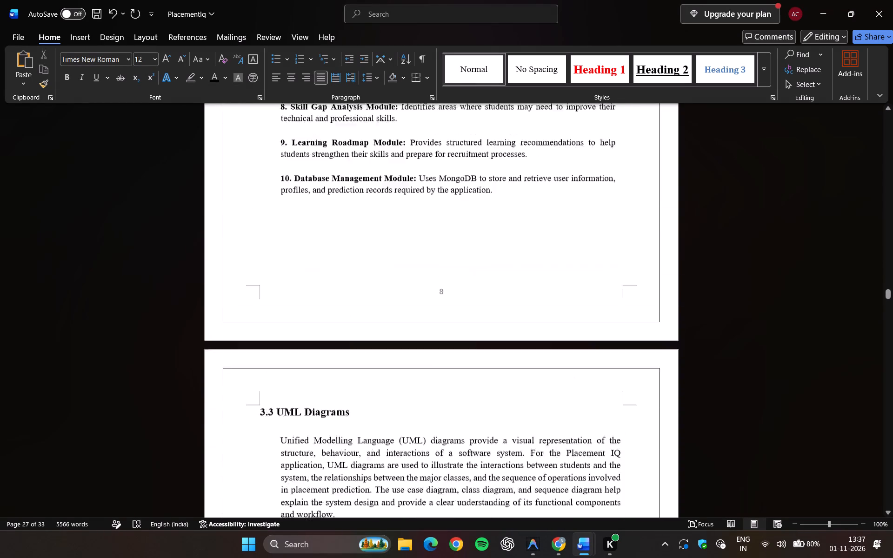
pyautogui.moveTo(487, 50); pyautogui.dragTo(477, 337)
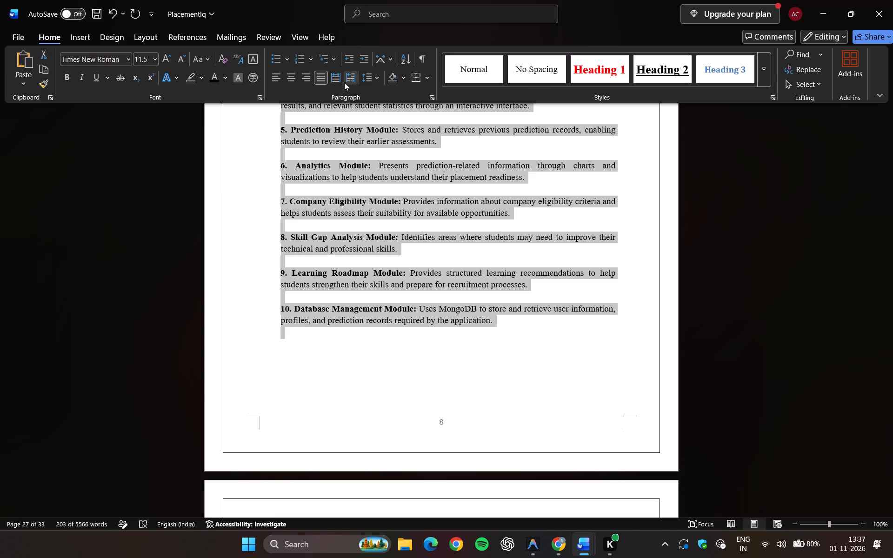
pyautogui.click(349, 64)
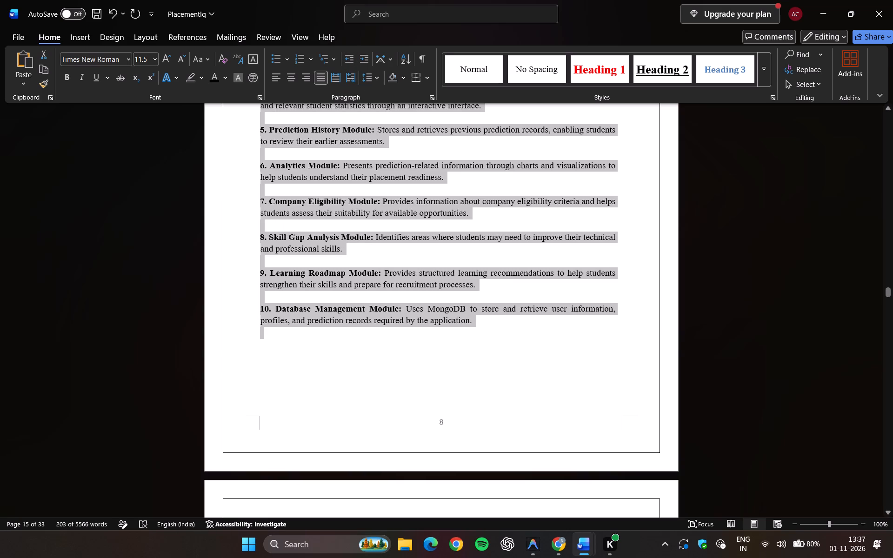
# Decrease the indent of the two paragraphs under "1.3 Proposed System" until they align with the heading.
pyautogui.scroll(4, 360, 371)
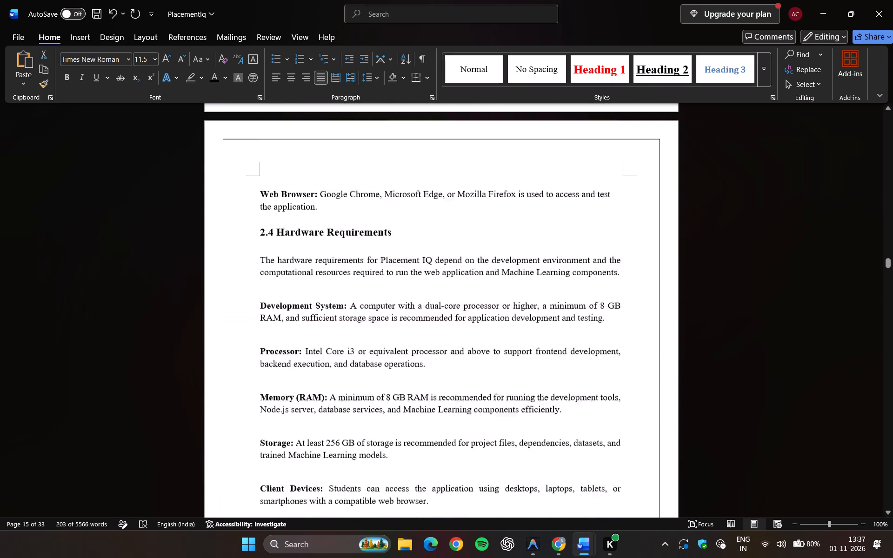
pyautogui.scroll(1, 360, 371)
pyautogui.click(401, 245)
pyautogui.scroll(1, 401, 245)
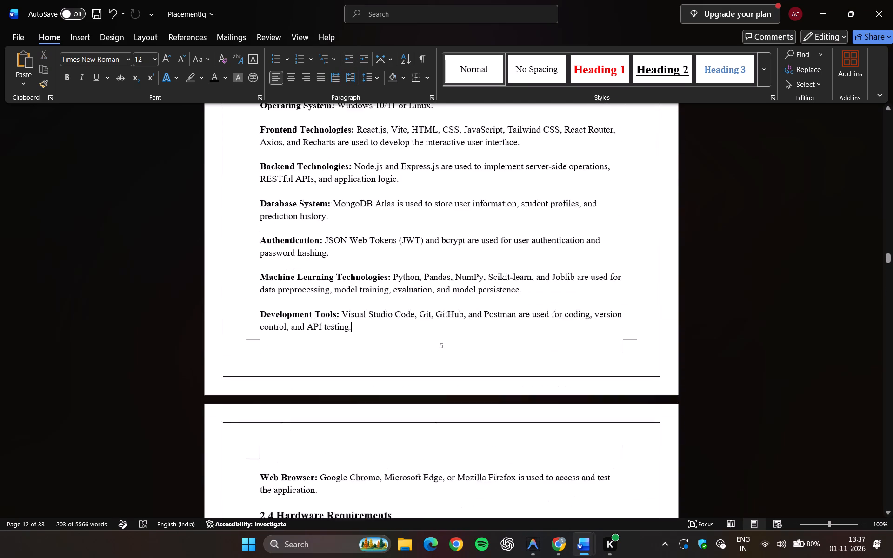
pyautogui.scroll(5, 401, 245)
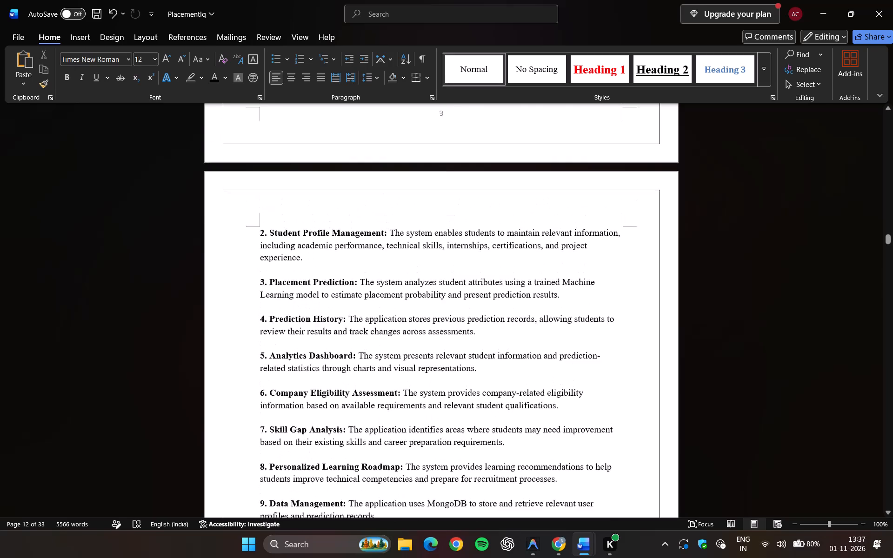
pyautogui.scroll(2, 401, 245)
pyautogui.scroll(-1, 401, 245)
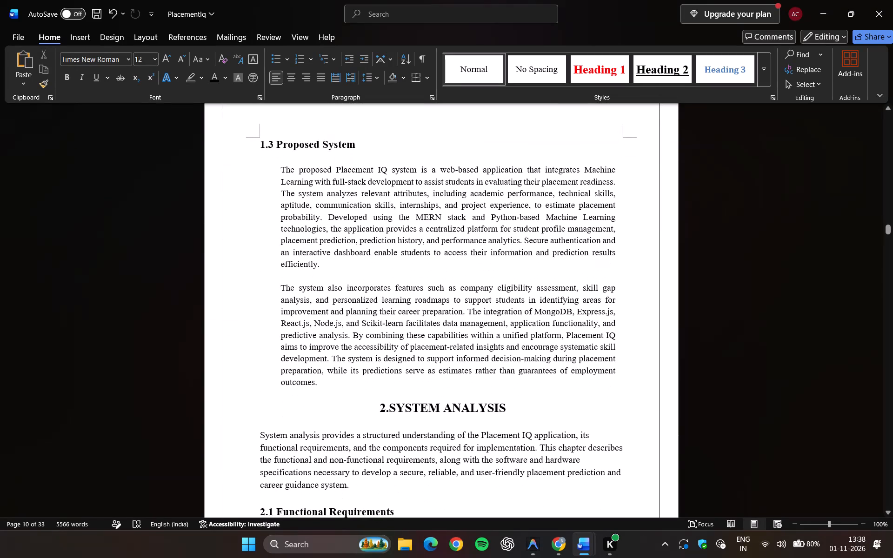
pyautogui.moveTo(269, 165); pyautogui.dragTo(337, 388)
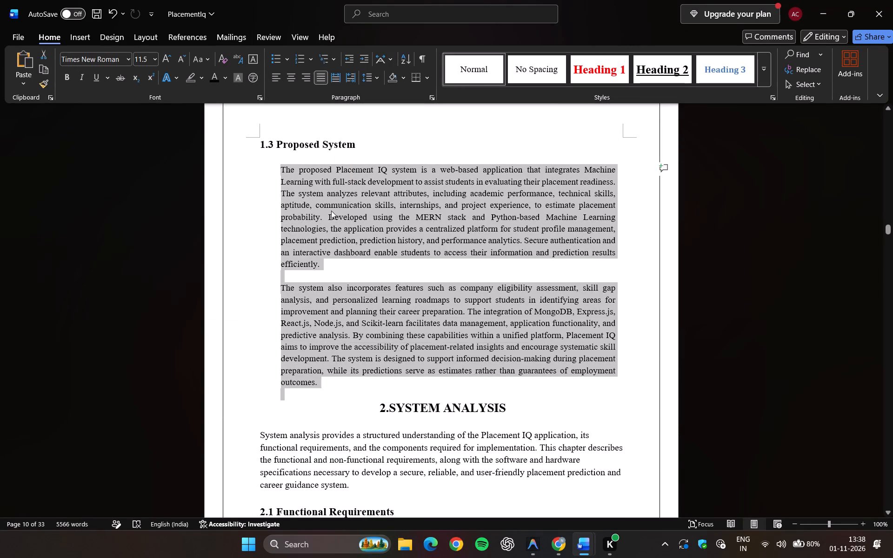
pyautogui.click(348, 56)
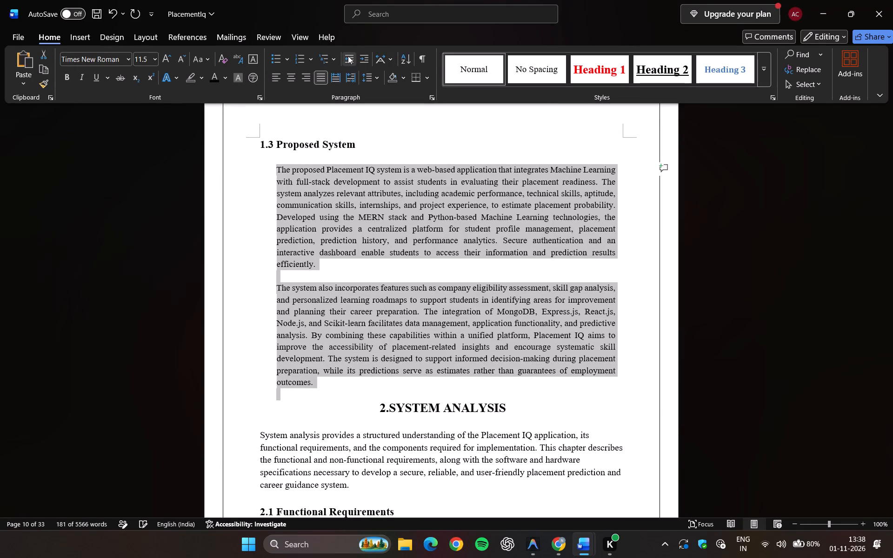
pyautogui.click(348, 56)
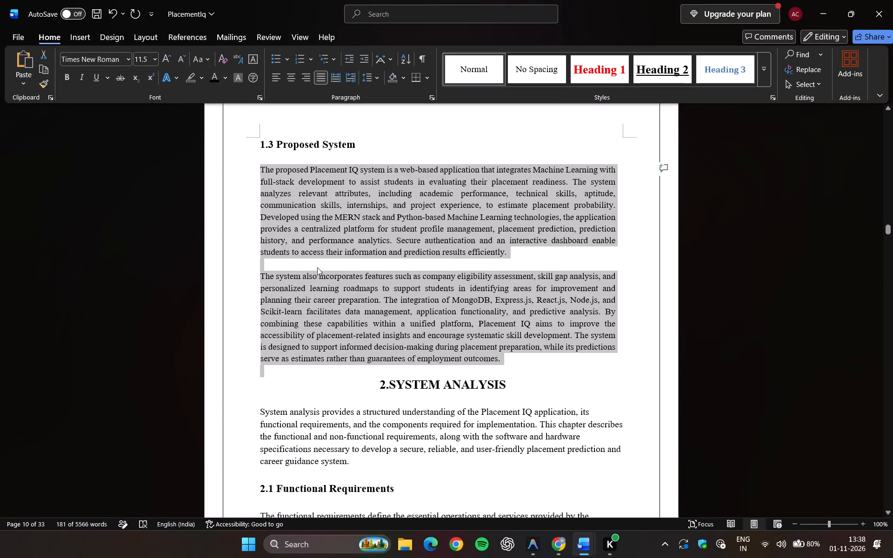
pyautogui.click(304, 370)
# Decrease the indent of the two paragraphs under "1.2 Existing System" so they align with the heading.
pyautogui.scroll(-1, 304, 370)
pyautogui.scroll(2, 304, 370)
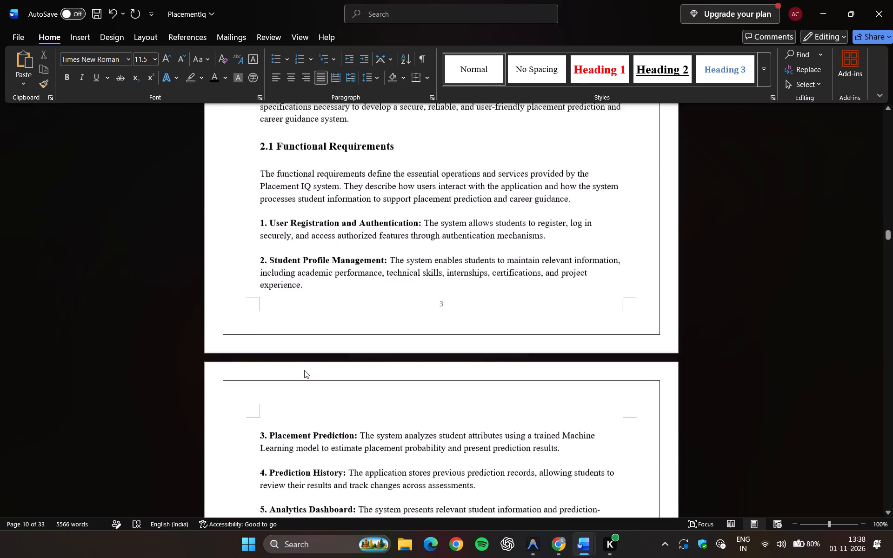
pyautogui.scroll(3, 304, 370)
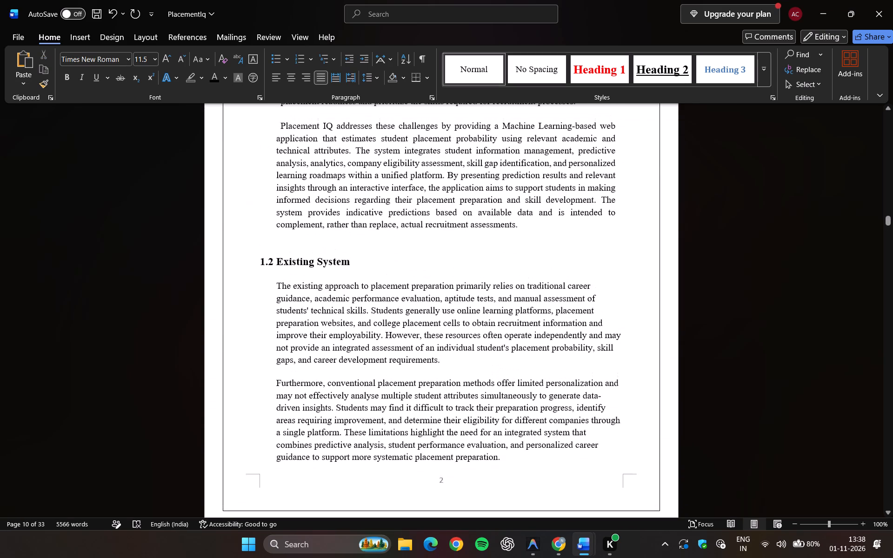
pyautogui.scroll(1, 304, 370)
pyautogui.moveTo(274, 308); pyautogui.dragTo(449, 518)
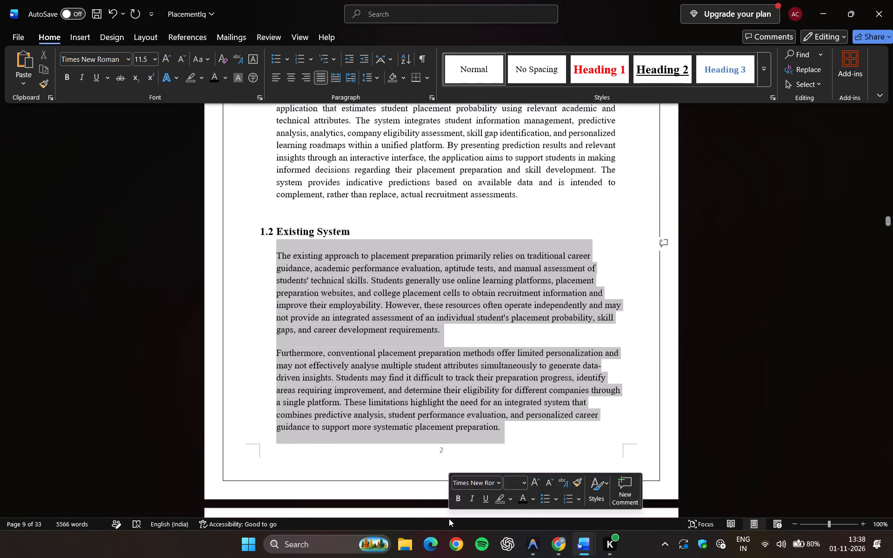
pyautogui.click(348, 60)
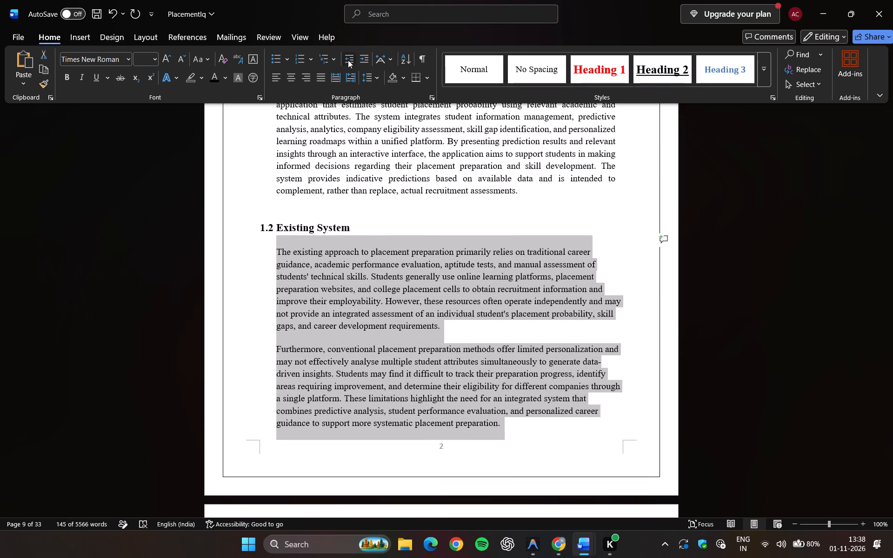
# Decrease the indent of the two paragraphs under "1.2 Problem Statement" repeatedly until the first one aligns with the heading.
pyautogui.scroll(1, 354, 134)
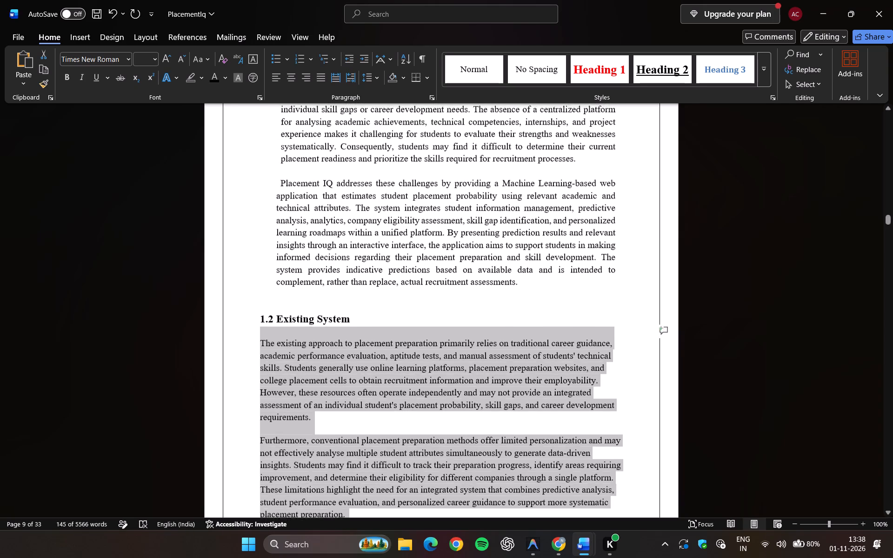
pyautogui.scroll(1, 354, 134)
pyautogui.click(274, 148)
pyautogui.moveTo(274, 148); pyautogui.dragTo(475, 314)
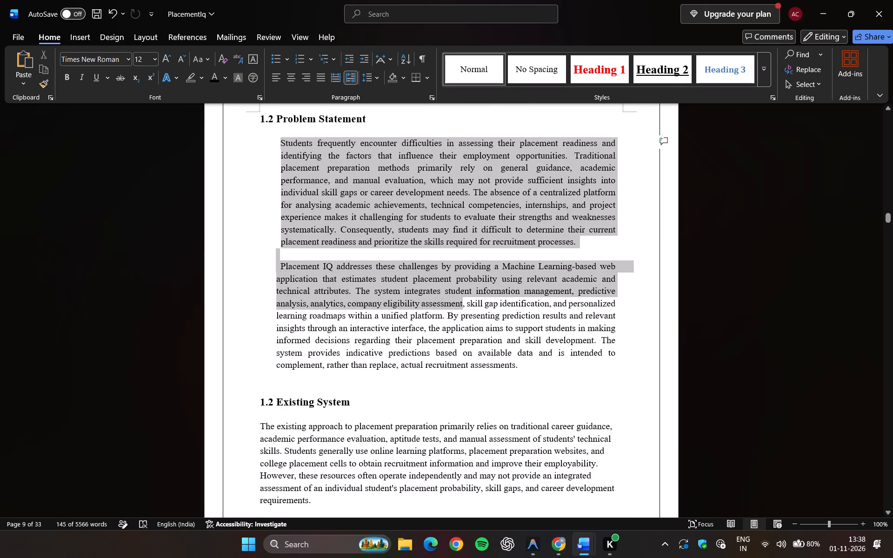
pyautogui.moveTo(475, 314); pyautogui.dragTo(551, 376)
pyautogui.click(350, 59)
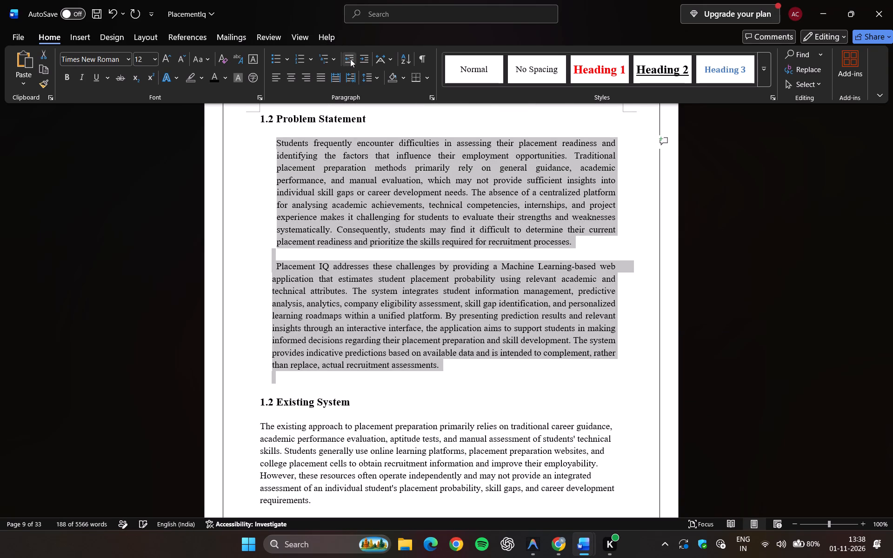
pyautogui.click(350, 59)
pyautogui.click(350, 59)
pyautogui.click(350, 59)
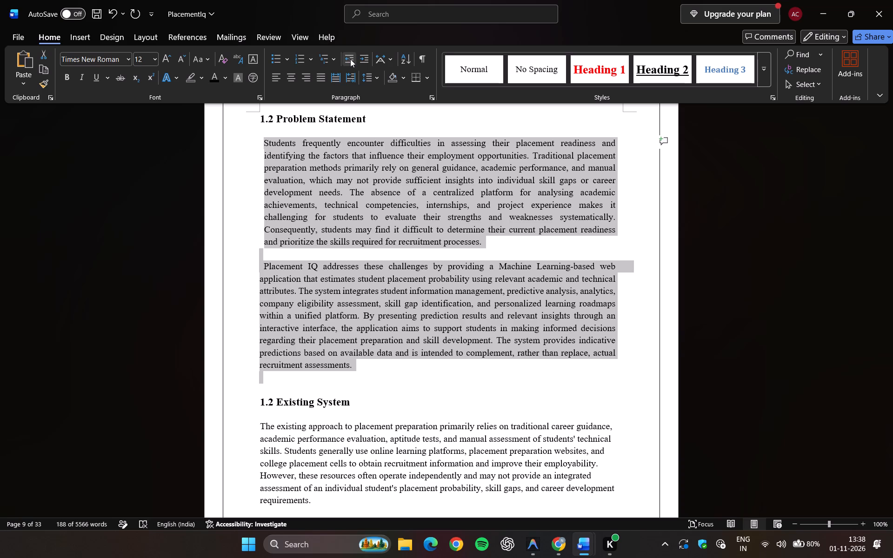
pyautogui.click(350, 59)
pyautogui.click(444, 372)
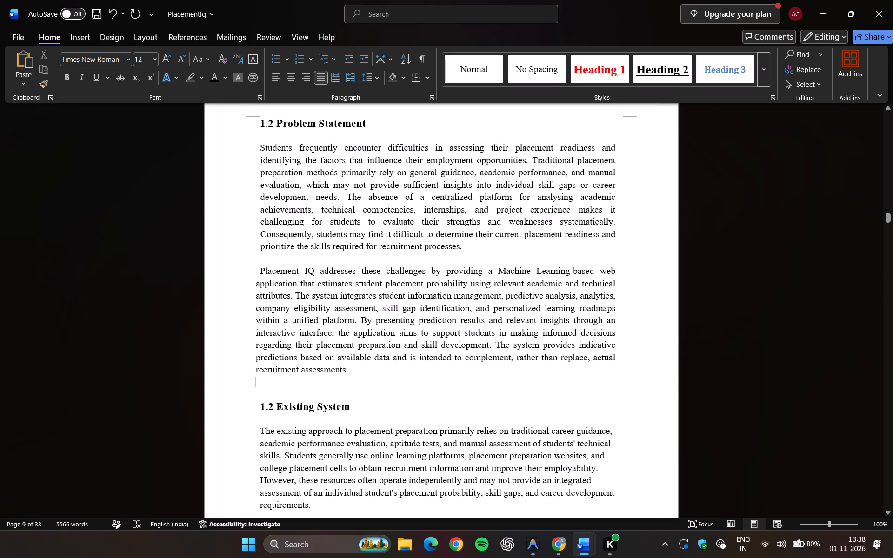
# Readjust the indent of both paragraphs under "1.2 Problem Statement", increasing it once and decreasing it until they roughly align with the heading.
pyautogui.moveTo(256, 146); pyautogui.dragTo(388, 377)
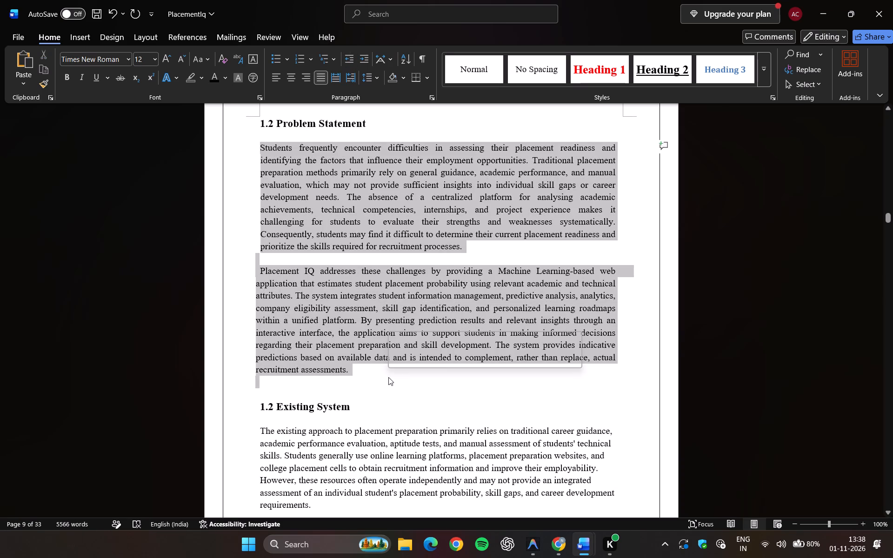
pyautogui.click(364, 60)
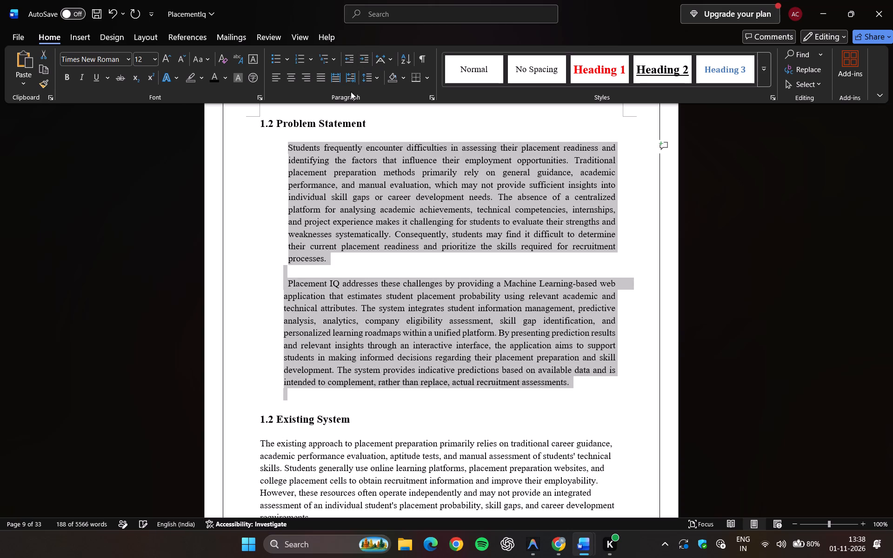
pyautogui.click(349, 60)
pyautogui.click(349, 60)
pyautogui.tripleClick(349, 60)
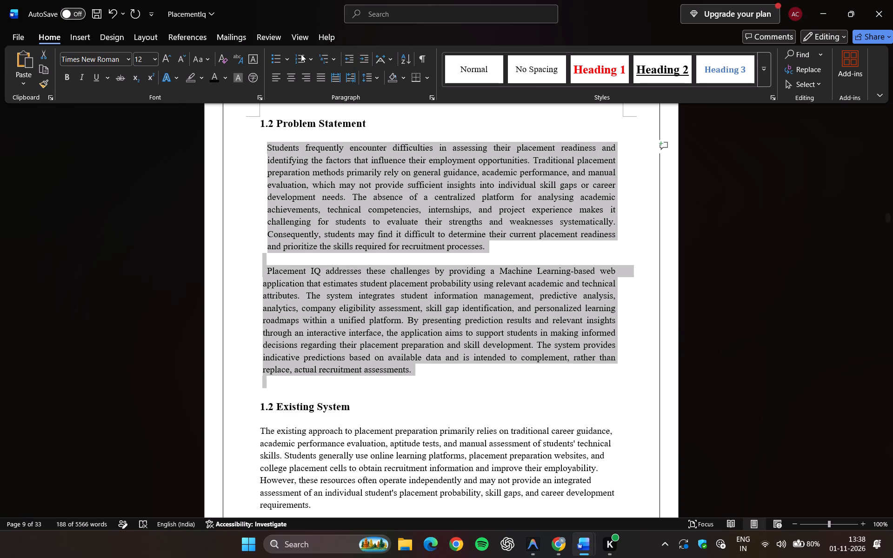
pyautogui.click(355, 61)
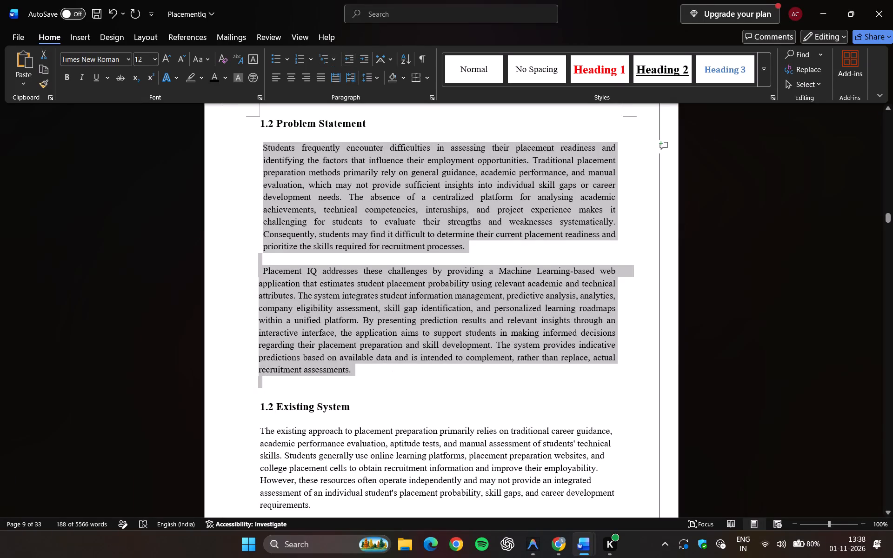
pyautogui.click(422, 364)
# Decrease the indent of the paragraph under "3.1 Architectural Design" so it aligns with the heading.
pyautogui.scroll(-3, 422, 364)
pyautogui.scroll(1, 422, 364)
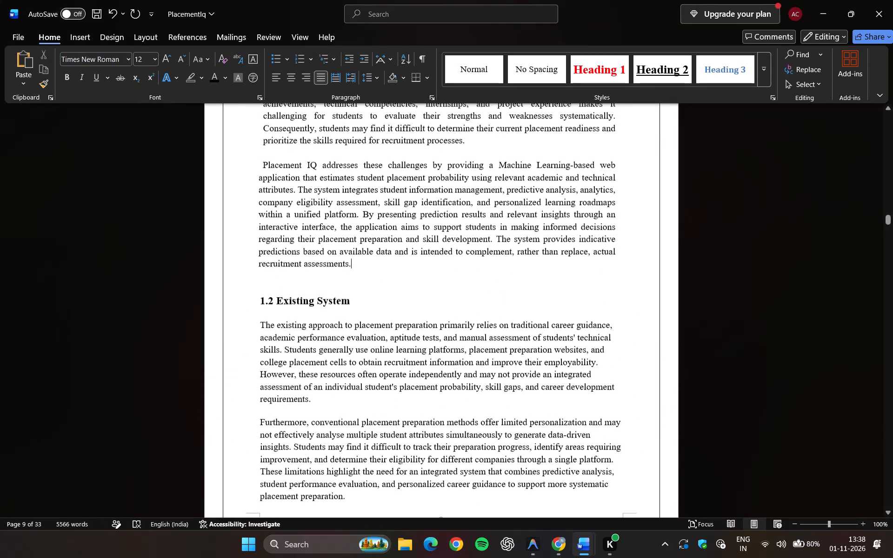
pyautogui.scroll(3, 422, 364)
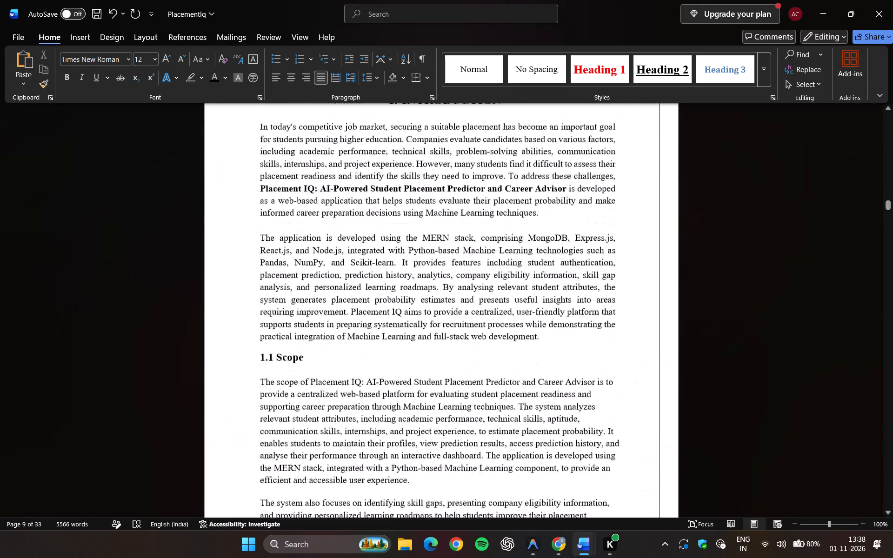
pyautogui.scroll(3, 422, 364)
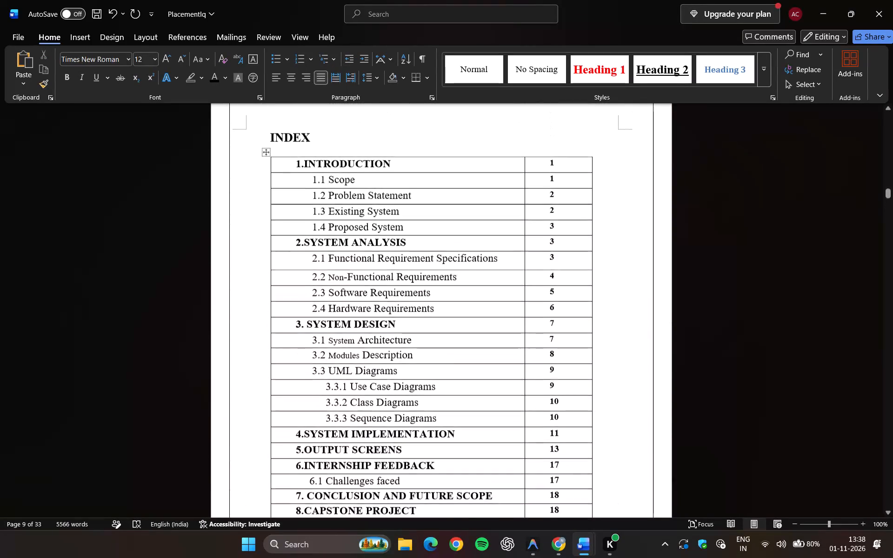
pyautogui.scroll(-7, 422, 364)
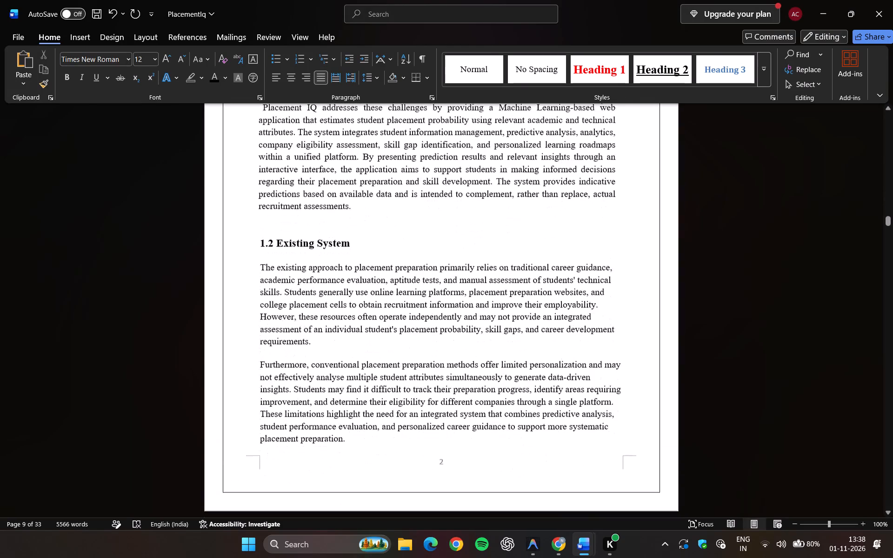
pyautogui.scroll(-5, 422, 364)
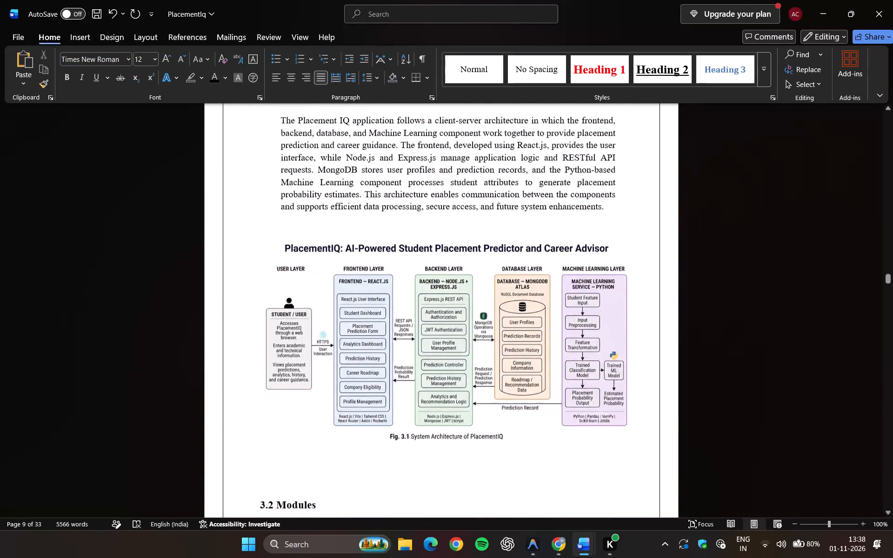
pyautogui.scroll(-4, 422, 364)
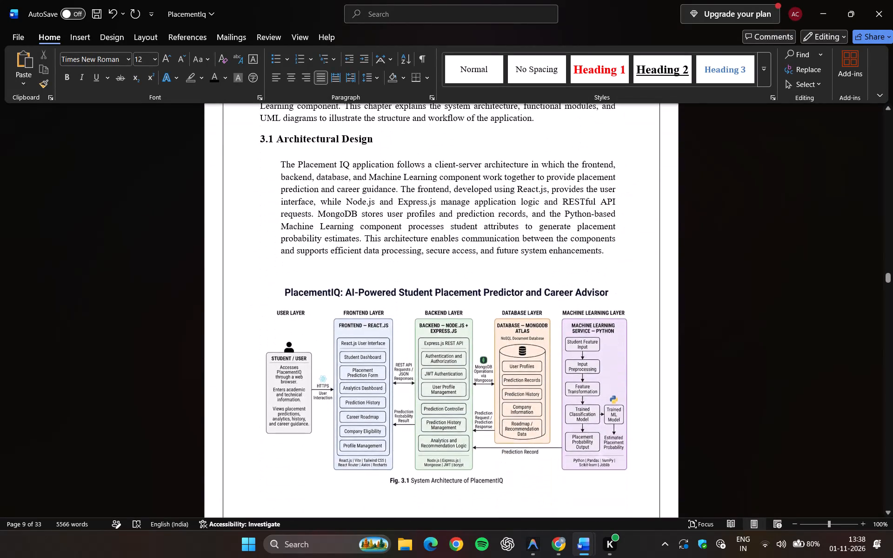
pyautogui.moveTo(274, 165); pyautogui.dragTo(587, 260)
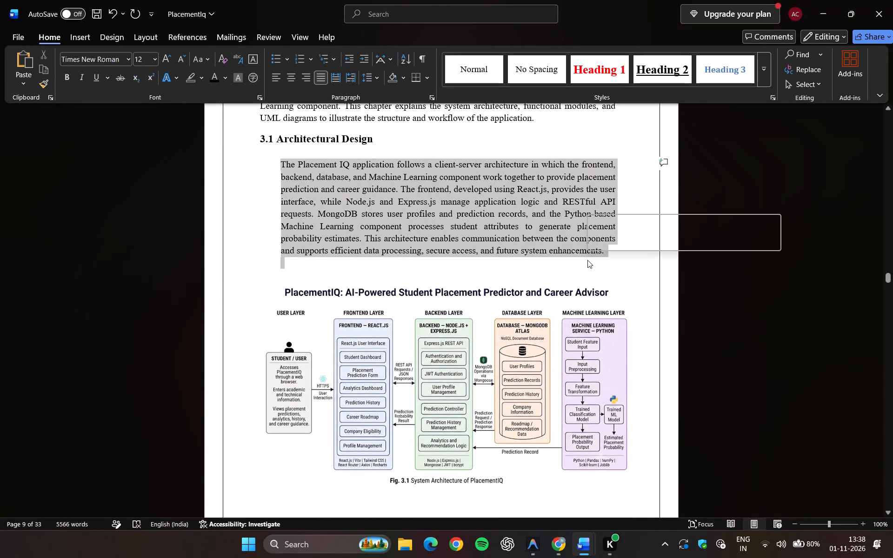
pyautogui.click(344, 57)
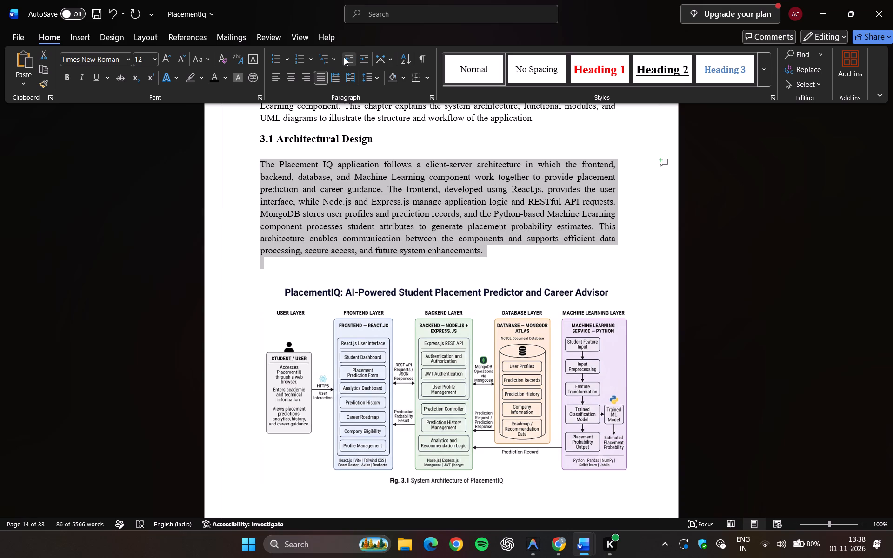
pyautogui.click(358, 268)
# Insert a blank line above the "3.3 UML Diagrams" heading to move it onto the page with its introductory text.
pyautogui.scroll(-2, 358, 268)
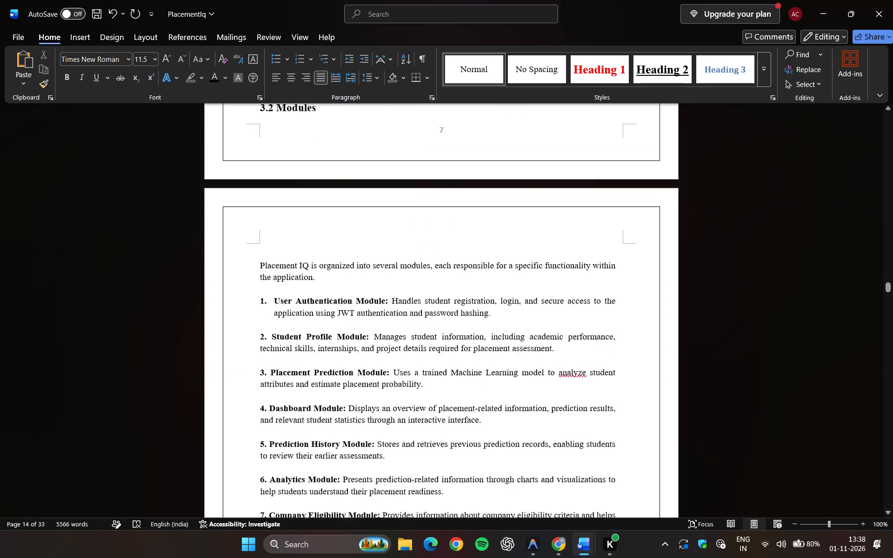
pyautogui.scroll(-4, 358, 268)
pyautogui.scroll(1, 358, 268)
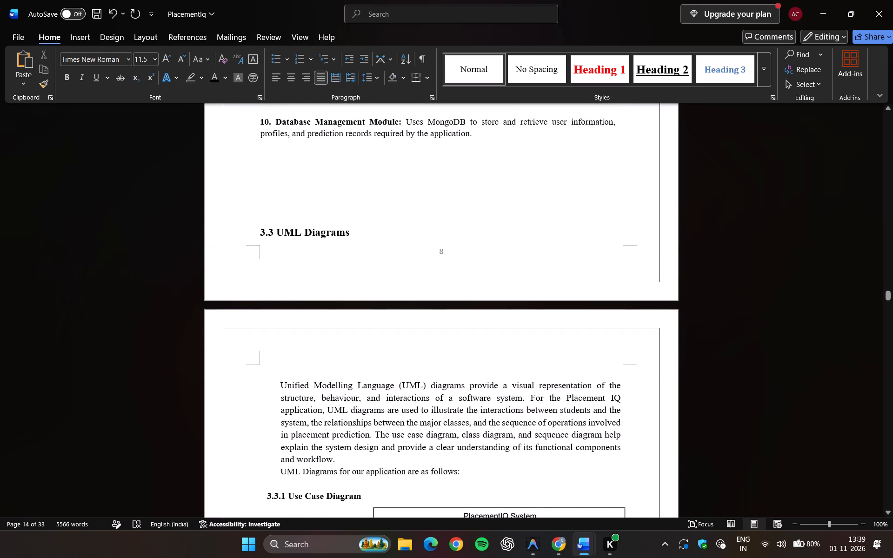
pyautogui.click(255, 213)
pyautogui.press('Return')
# Decrease the indent of the introductory paragraph and the "UML Diagrams for our application" line under "3.3 UML Diagrams" to align with the heading.
pyautogui.scroll(-1, 255, 213)
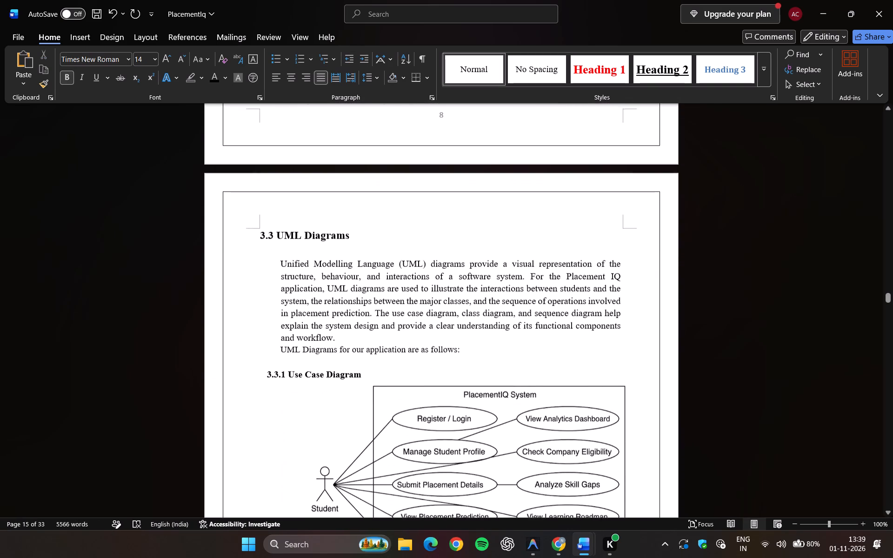
pyautogui.moveTo(274, 258); pyautogui.dragTo(468, 347)
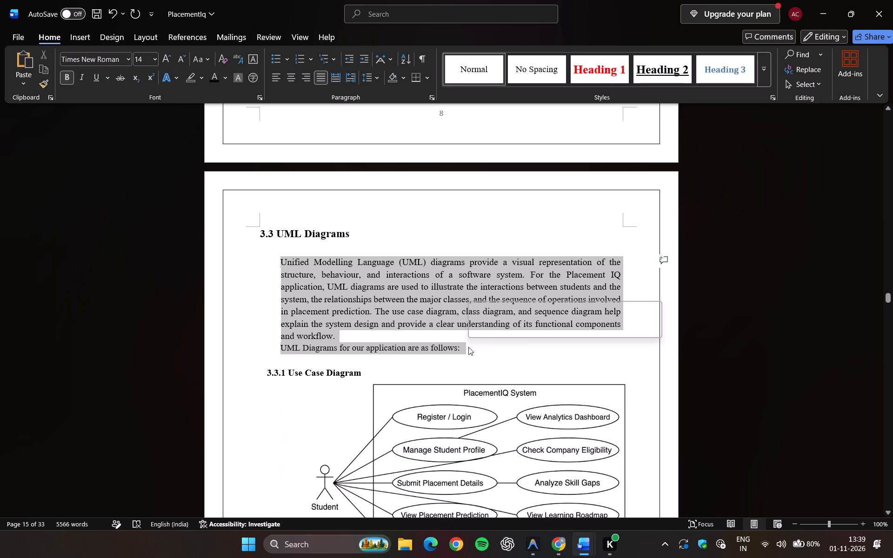
pyautogui.click(347, 58)
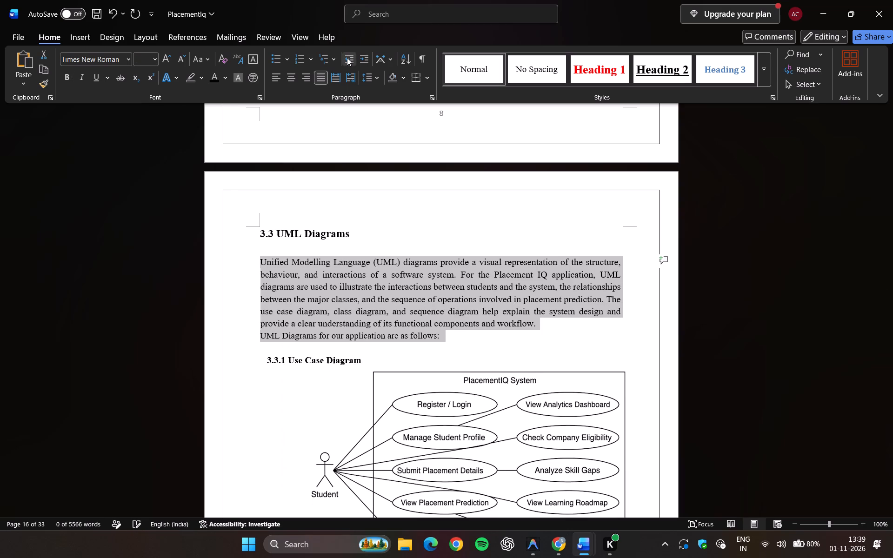
pyautogui.click(289, 421)
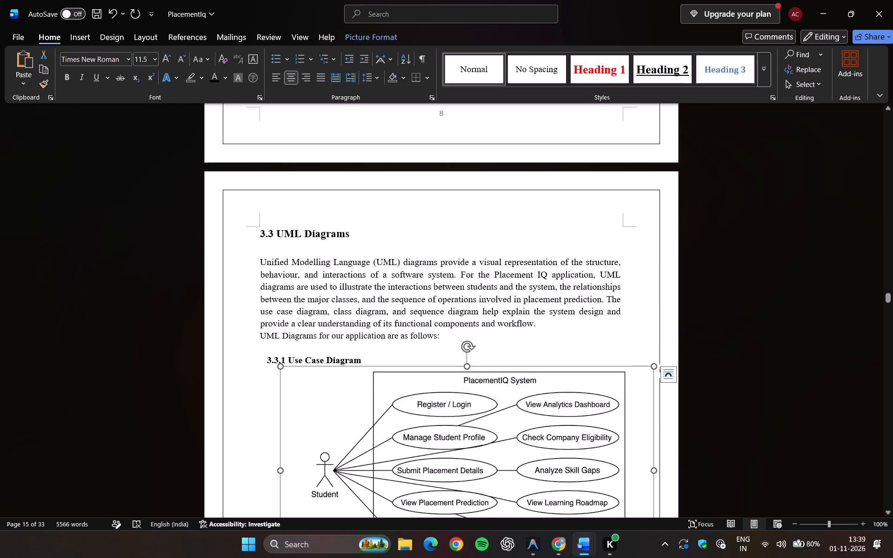
pyautogui.scroll(-3, 302, 332)
pyautogui.scroll(1, 302, 332)
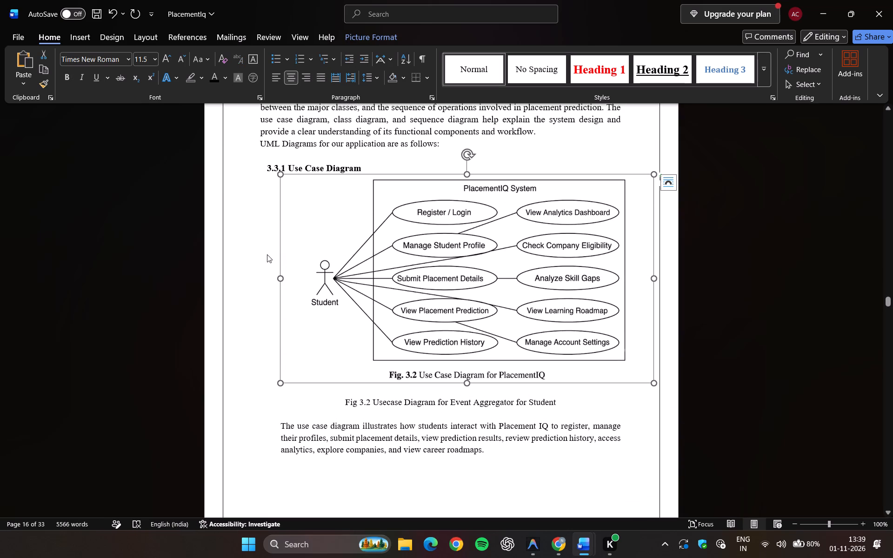
pyautogui.click(263, 201)
# Insert a blank line before the "3.3.2 Class Diagram" heading to move it onto the page with its diagram.
pyautogui.scroll(-1, 263, 201)
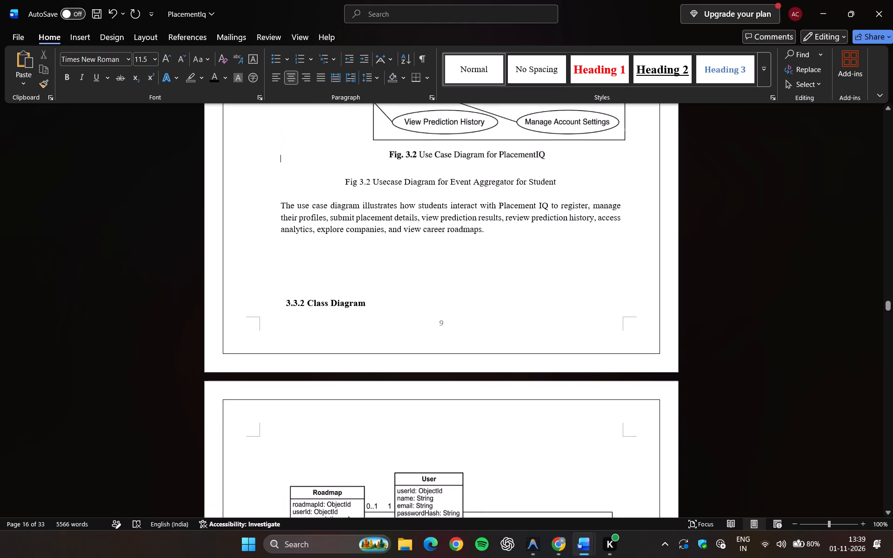
pyautogui.scroll(-1, 276, 207)
pyautogui.click(280, 173)
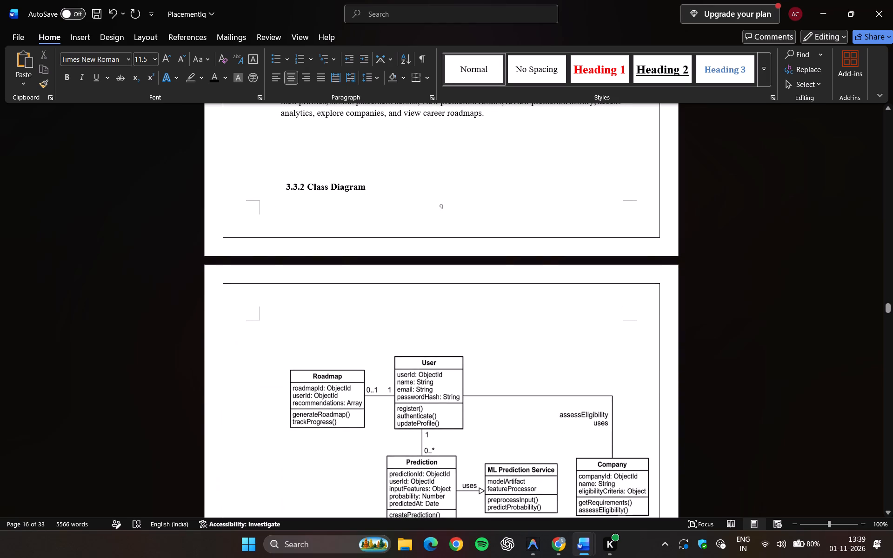
pyautogui.press('Return')
# Delete the extra blank line between the "3.3.2 Class Diagram" heading and the class diagram.
pyautogui.scroll(-3, 280, 173)
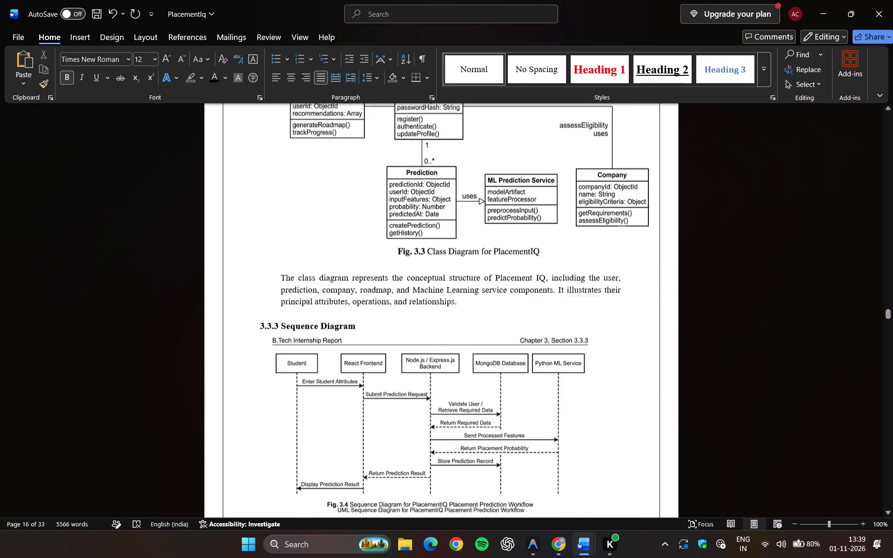
pyautogui.scroll(-2, 281, 183)
pyautogui.scroll(1, 281, 183)
pyautogui.scroll(-1, 281, 183)
pyautogui.scroll(1, 281, 183)
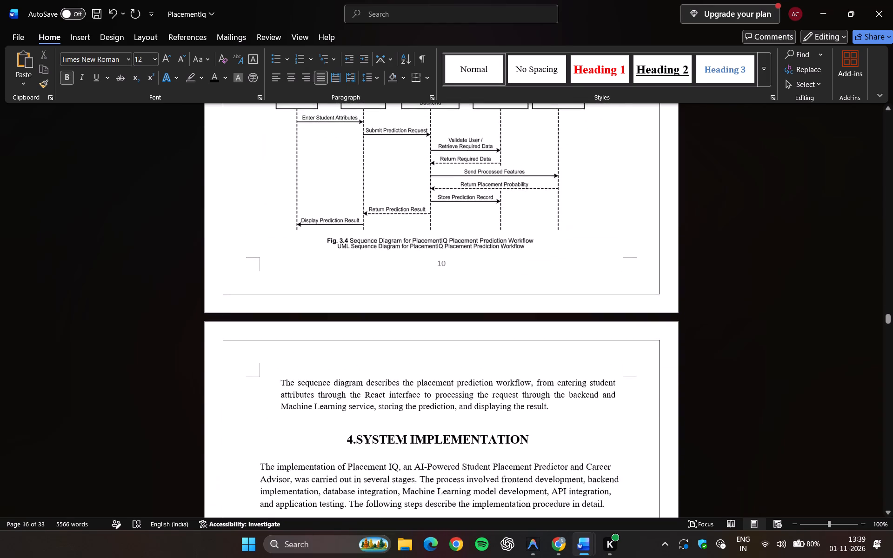
pyautogui.scroll(2, 281, 183)
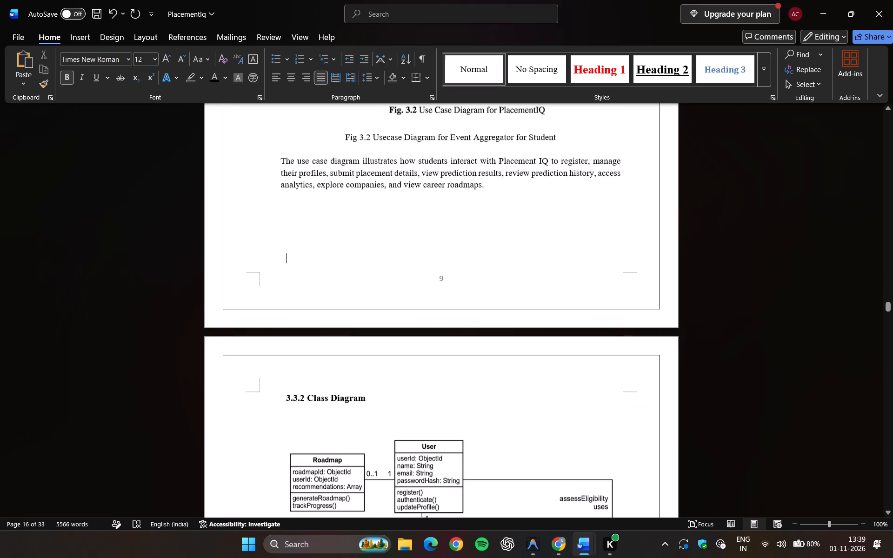
pyautogui.scroll(-1, 281, 183)
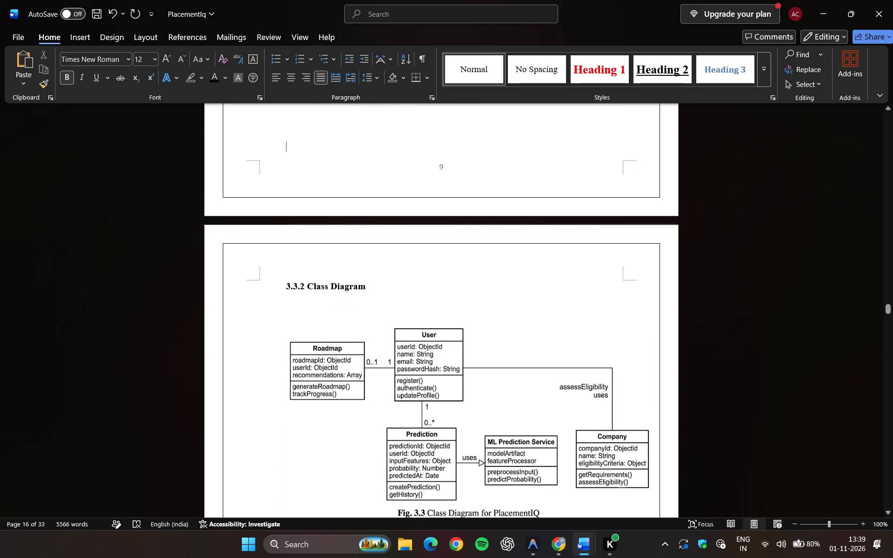
pyautogui.click(306, 303)
pyautogui.press('BackSpace')
pyautogui.press('BackSpace')
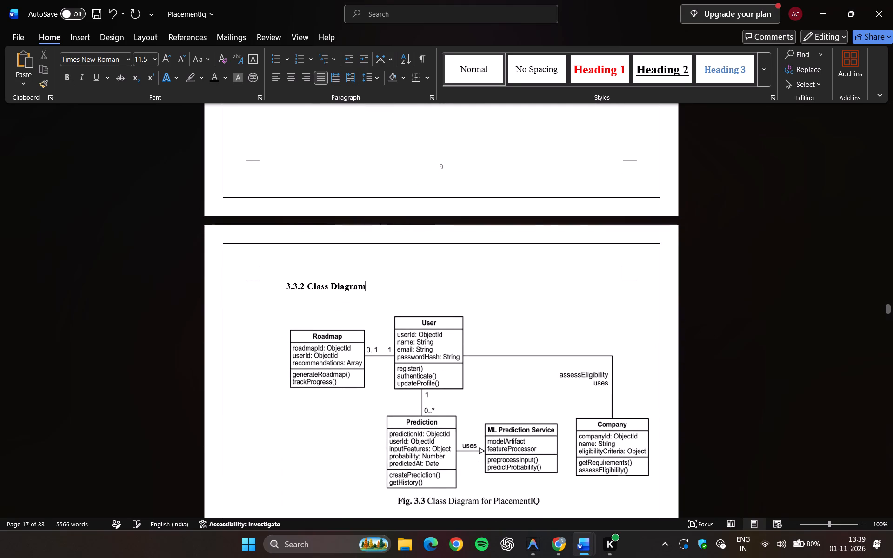
# Decrease the indent of the class diagram description below Fig. 3.3 to align it with the "3.3.3 Sequence Diagram" heading.
pyautogui.scroll(-3, 306, 303)
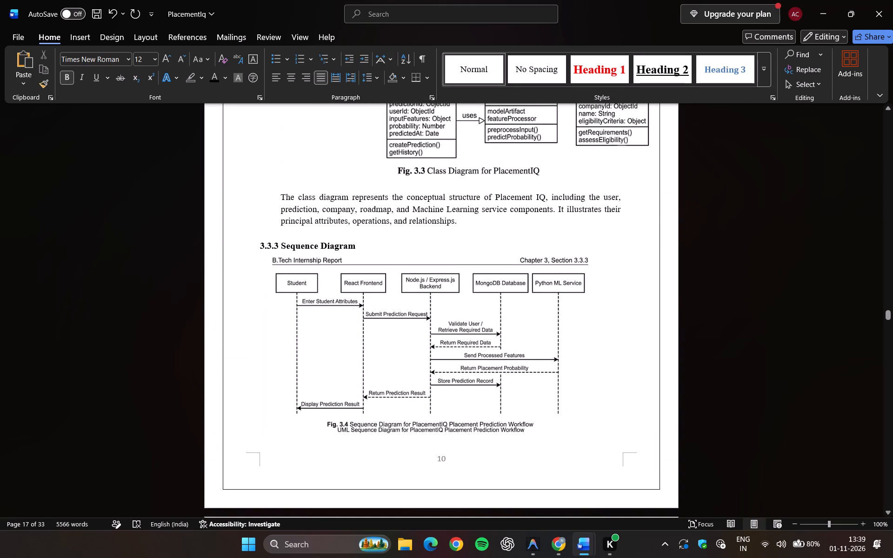
pyautogui.moveTo(279, 196); pyautogui.dragTo(480, 220)
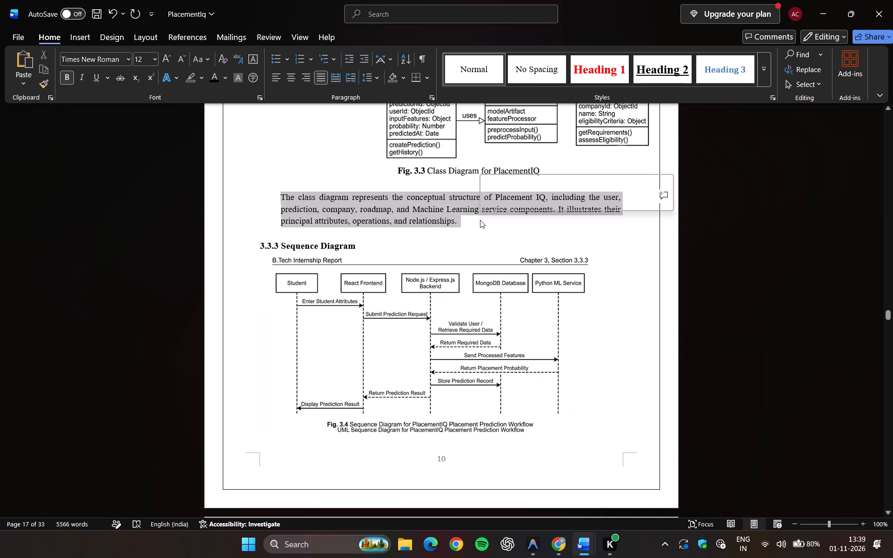
pyautogui.click(347, 56)
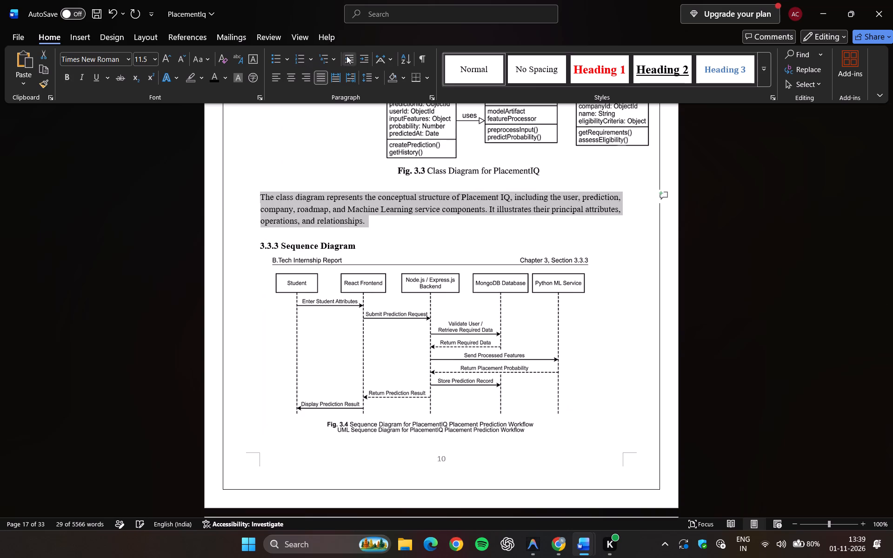
# Decrease the indent of the use case diagram description below Fig. 3.2 to align it with the page's text margin.
pyautogui.scroll(2, 370, 227)
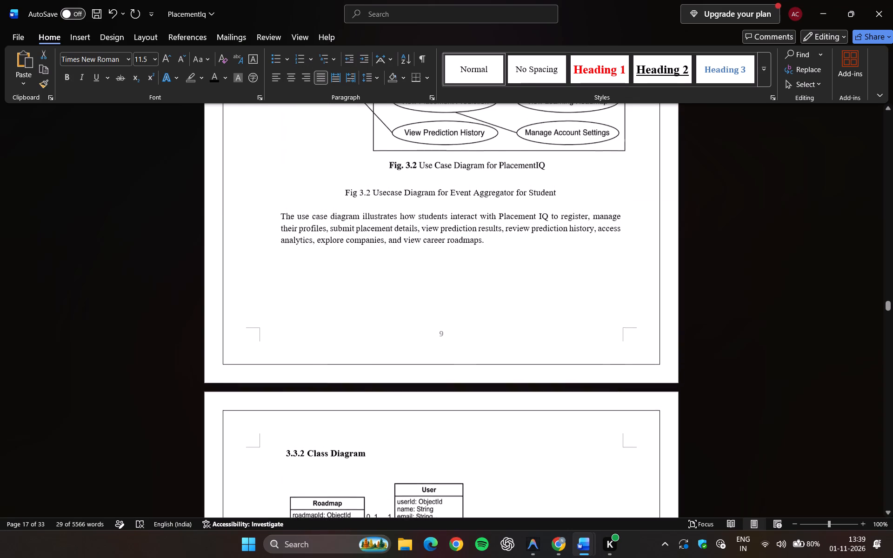
pyautogui.moveTo(278, 216); pyautogui.dragTo(489, 259)
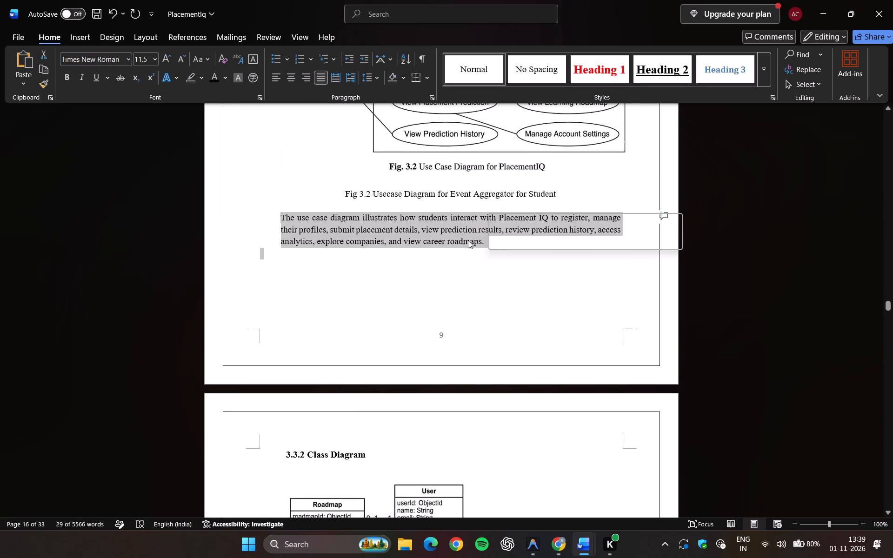
pyautogui.click(345, 60)
# Delete the sequence diagram description paragraph above the "4.SYSTEM IMPLEMENTATION" heading.
pyautogui.scroll(-1, 361, 292)
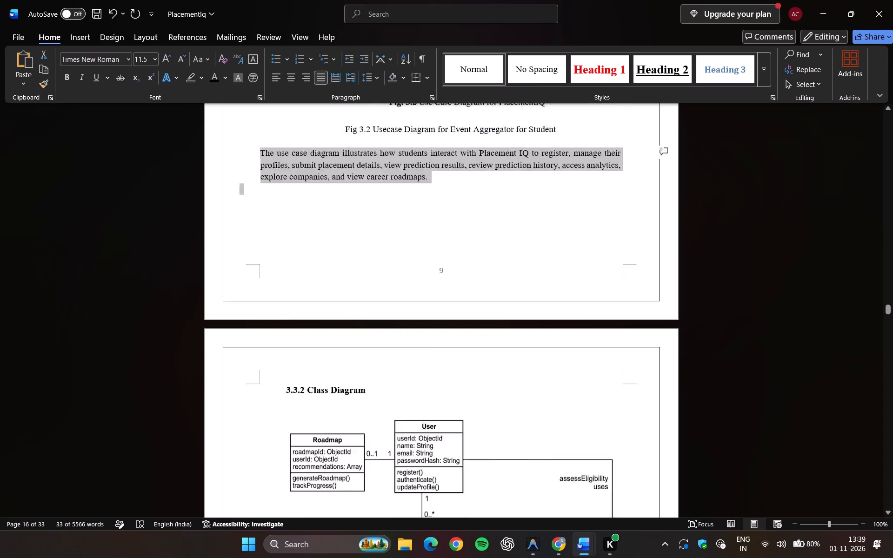
pyautogui.scroll(-3, 361, 292)
pyautogui.scroll(1, 361, 292)
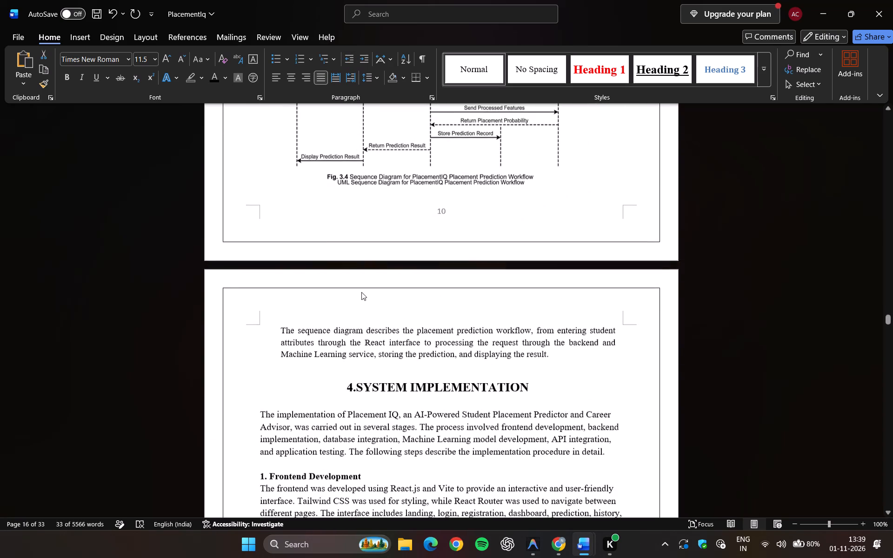
pyautogui.scroll(1, 361, 292)
pyautogui.click(544, 386)
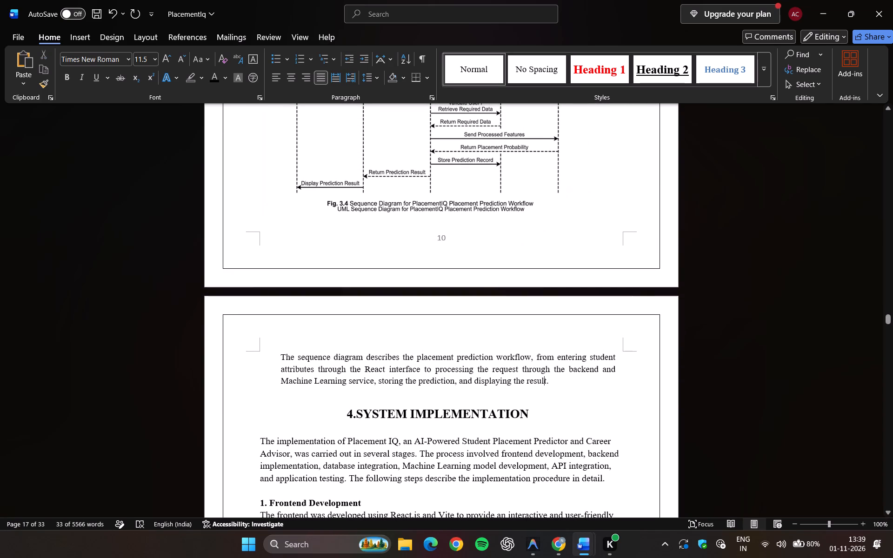
pyautogui.moveTo(551, 386); pyautogui.dragTo(276, 352)
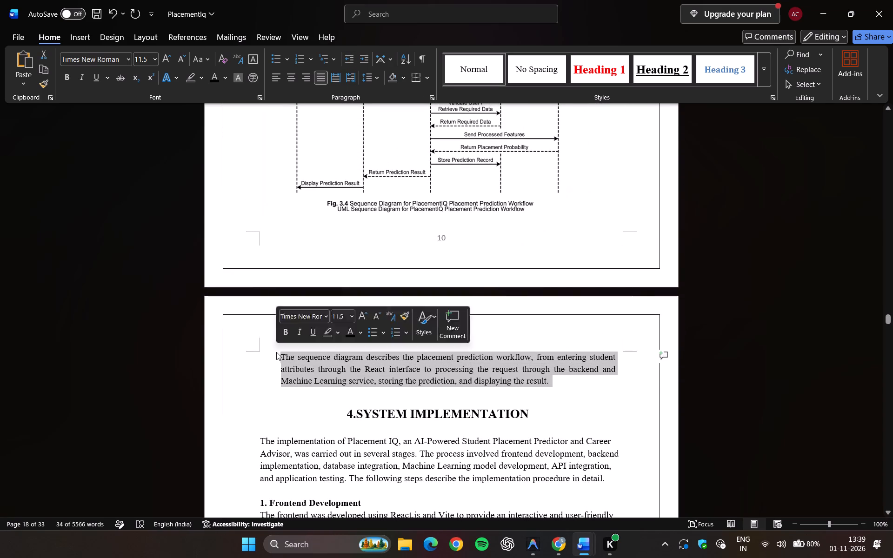
pyautogui.press('BackSpace')
# Insert four blank lines before the "5.OUTPUT SCREENS" heading to move it onto the next page with its introduction.
pyautogui.scroll(-2, 276, 352)
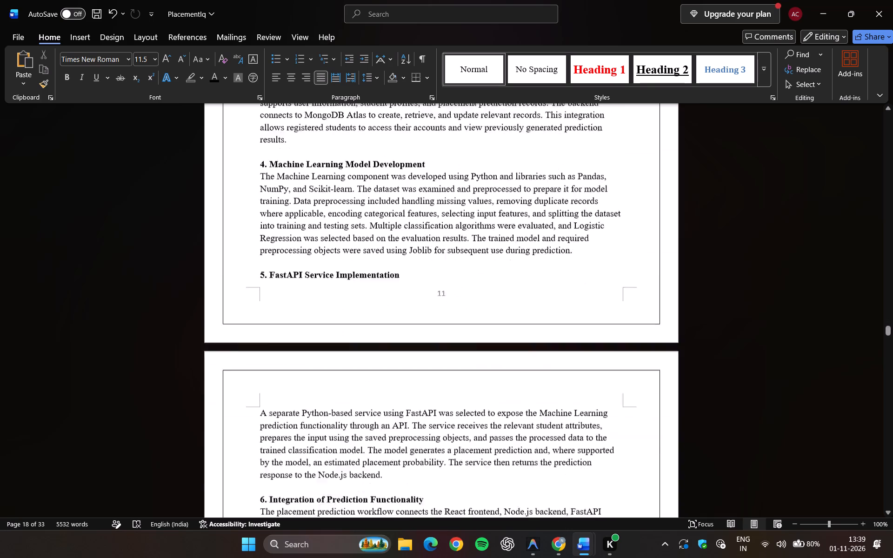
pyautogui.scroll(-4, 276, 352)
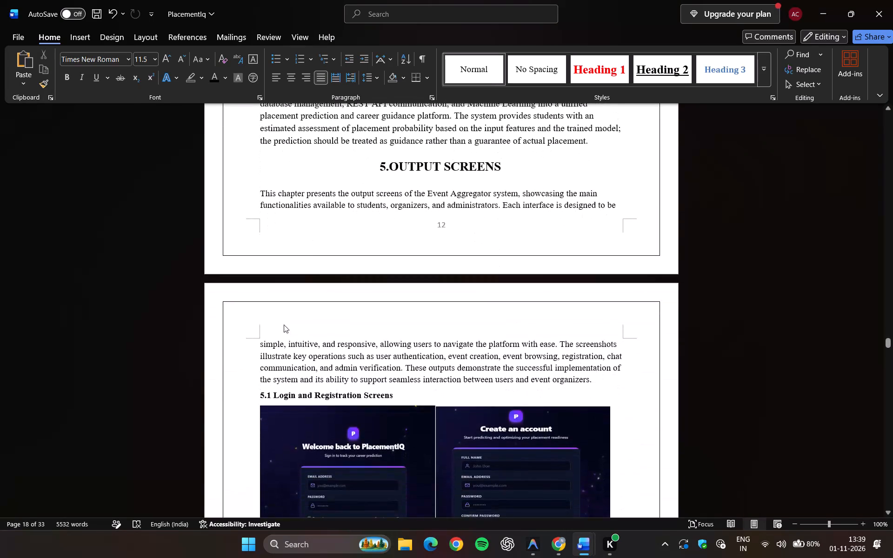
pyautogui.click(374, 169)
pyautogui.press('Return')
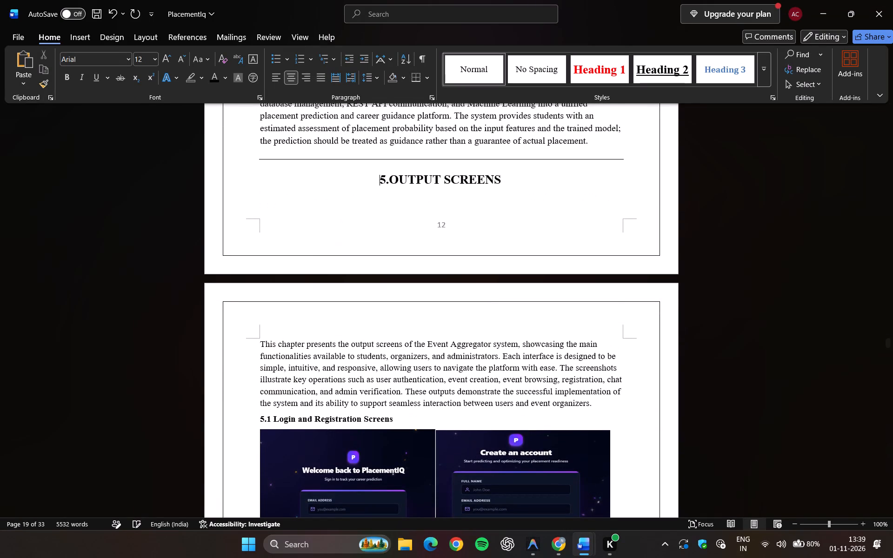
pyautogui.press('Return')
pyautogui.press('Return')
pyautogui.press('Return')
# Review the page layout from the output screens chapter through the appendices for remaining alignment and page-break problems.
pyautogui.scroll(-1, 374, 169)
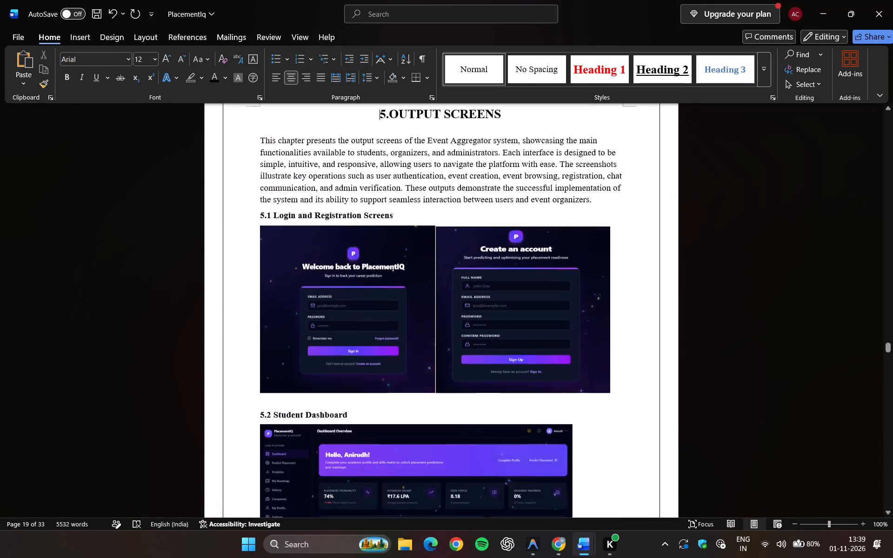
pyautogui.scroll(-5, 374, 169)
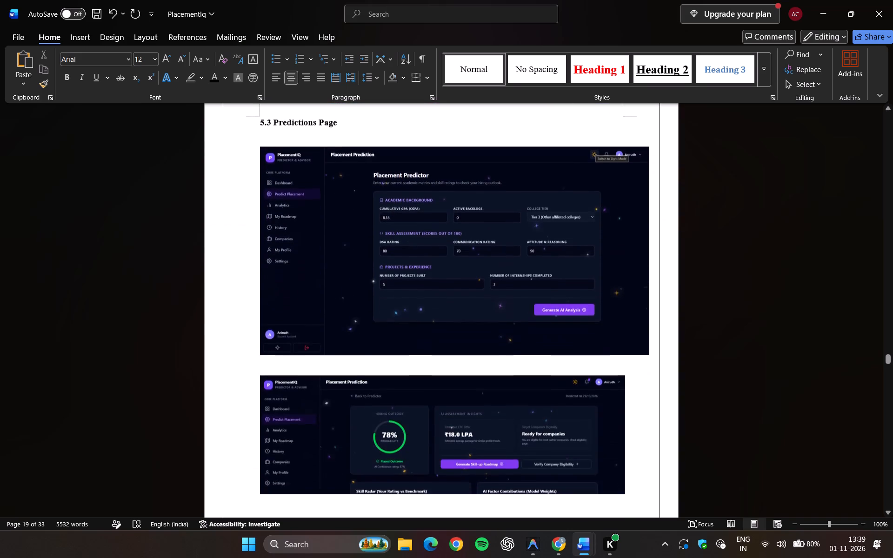
pyautogui.scroll(-5, 374, 169)
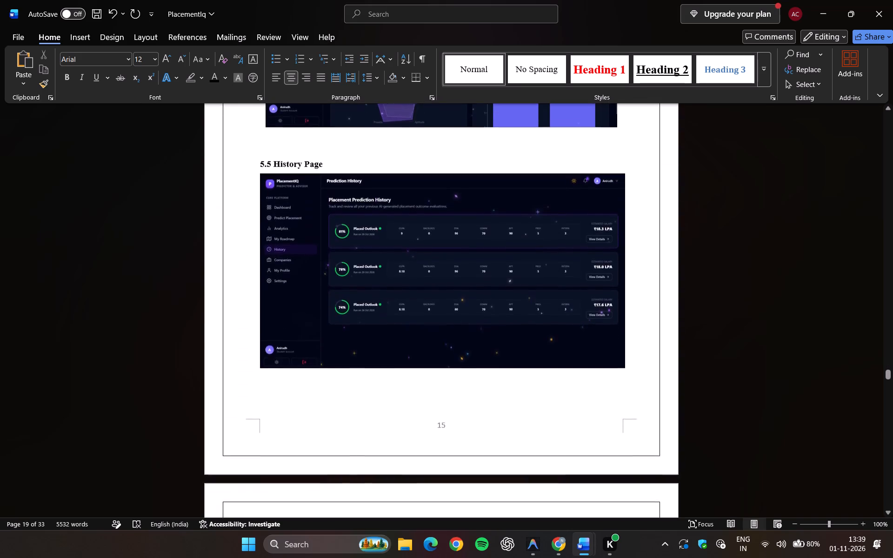
pyautogui.scroll(-5, 374, 169)
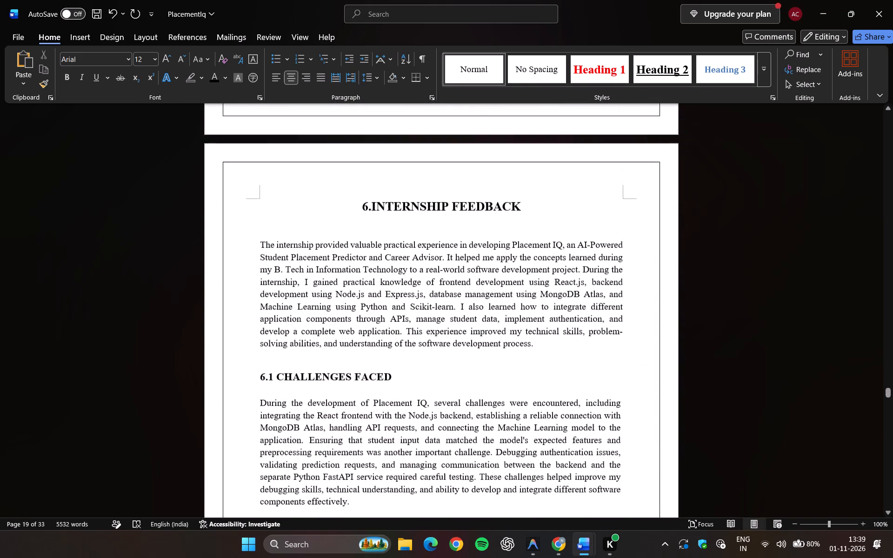
pyautogui.scroll(-5, 374, 169)
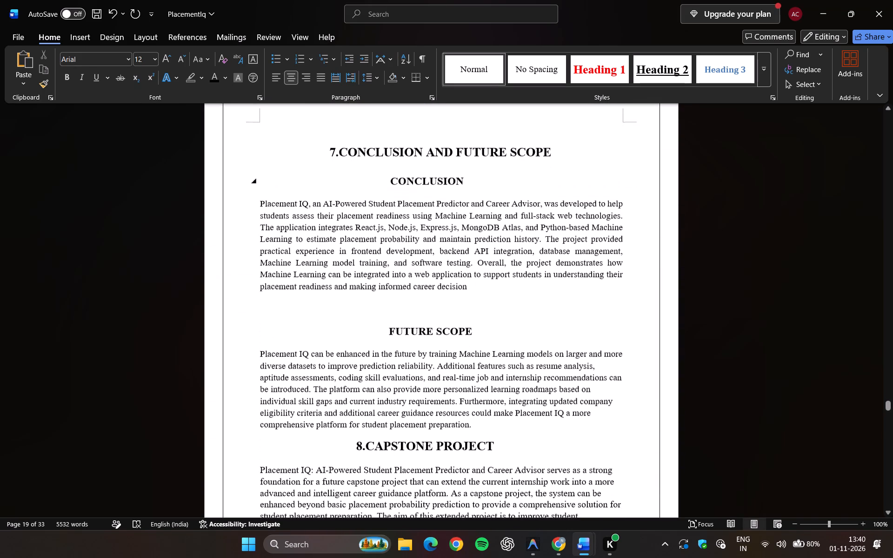
pyautogui.scroll(-5, 374, 169)
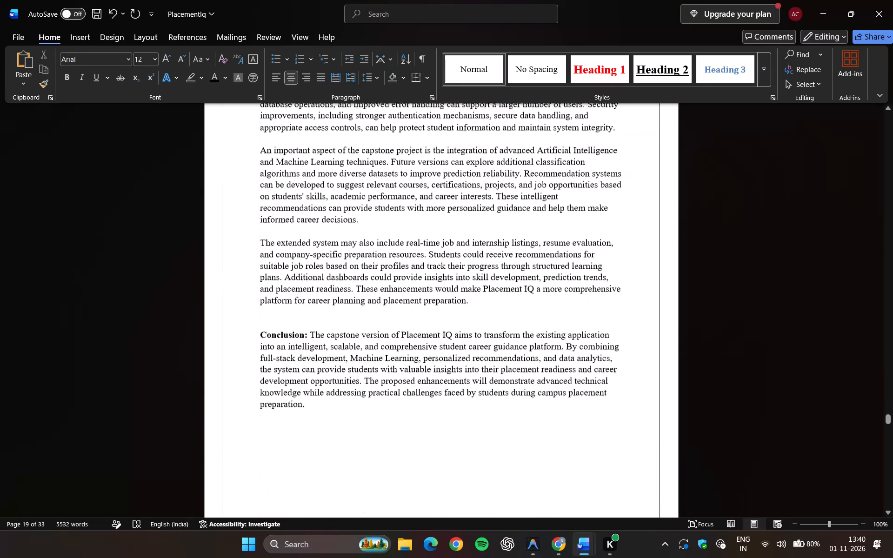
pyautogui.scroll(-6, 374, 169)
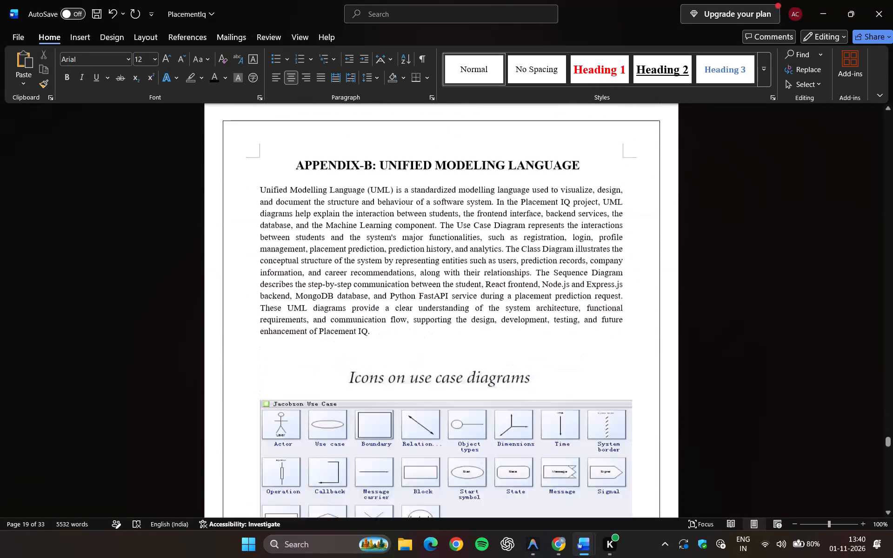
pyautogui.scroll(-5, 374, 169)
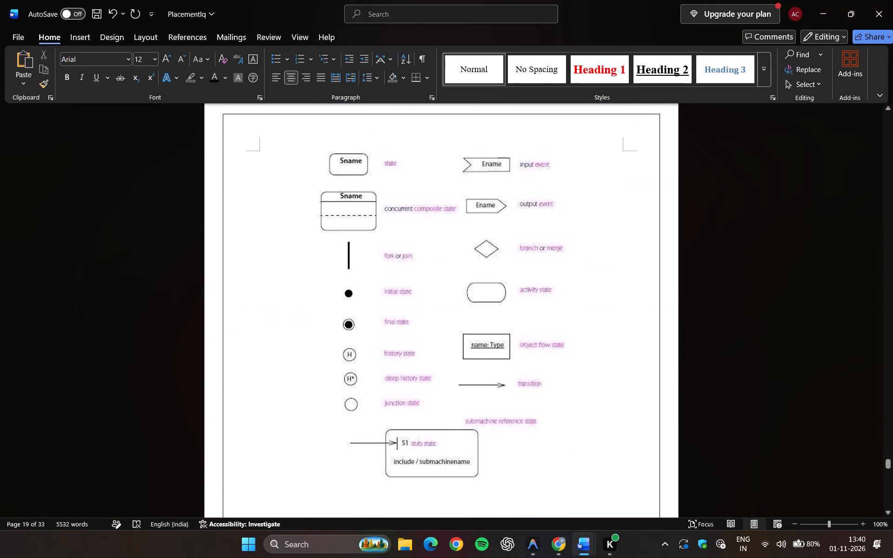
pyautogui.scroll(-4, 374, 169)
# Decrease the indent of the title, domain, technology and body paragraphs under "Abstract" in Appendix-C to align them with the page margin.
pyautogui.scroll(1, 374, 169)
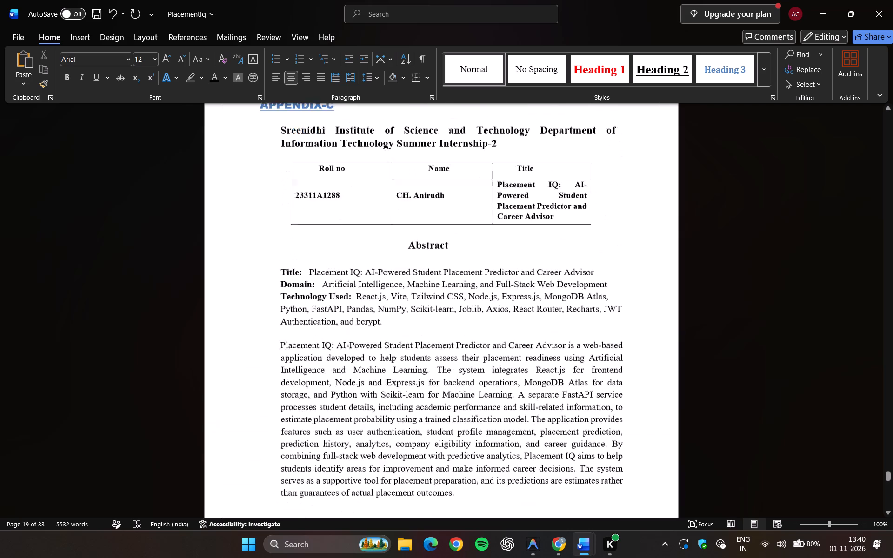
pyautogui.scroll(1, 374, 169)
pyautogui.scroll(-1, 338, 348)
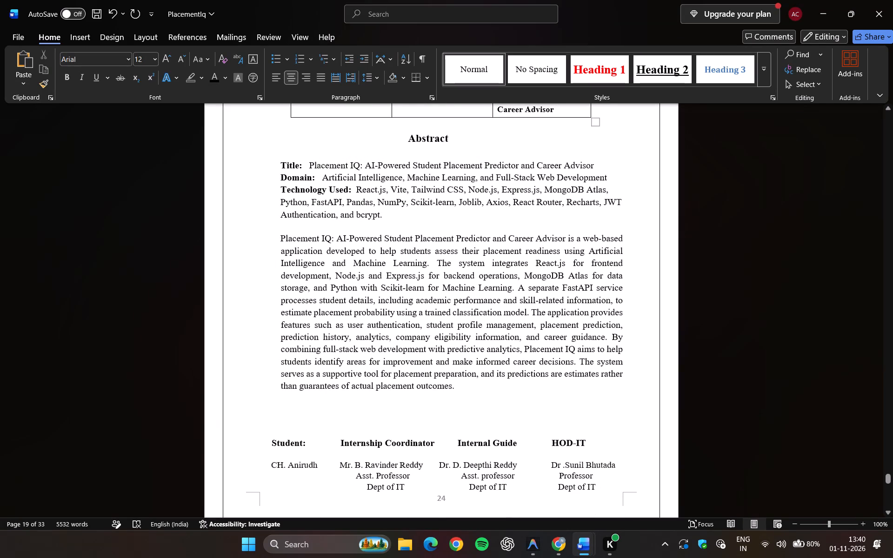
pyautogui.moveTo(268, 166); pyautogui.dragTo(478, 394)
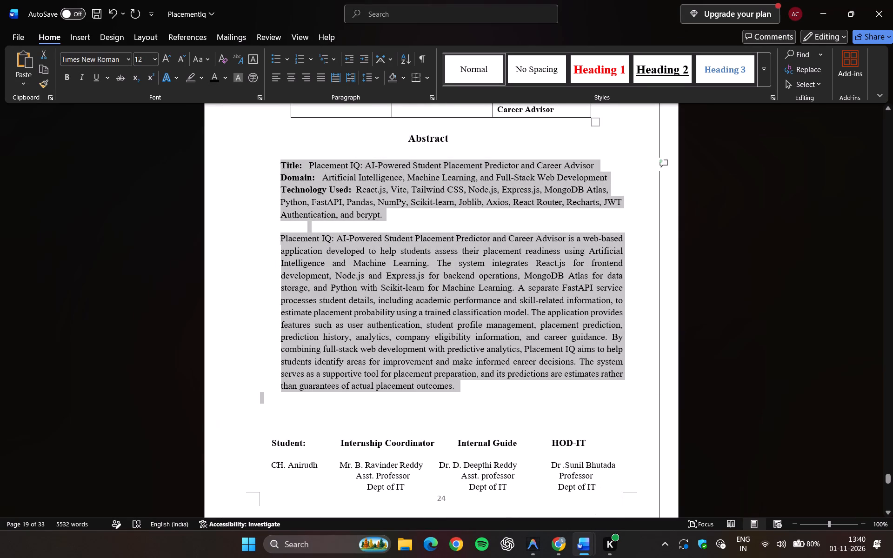
pyautogui.click(349, 61)
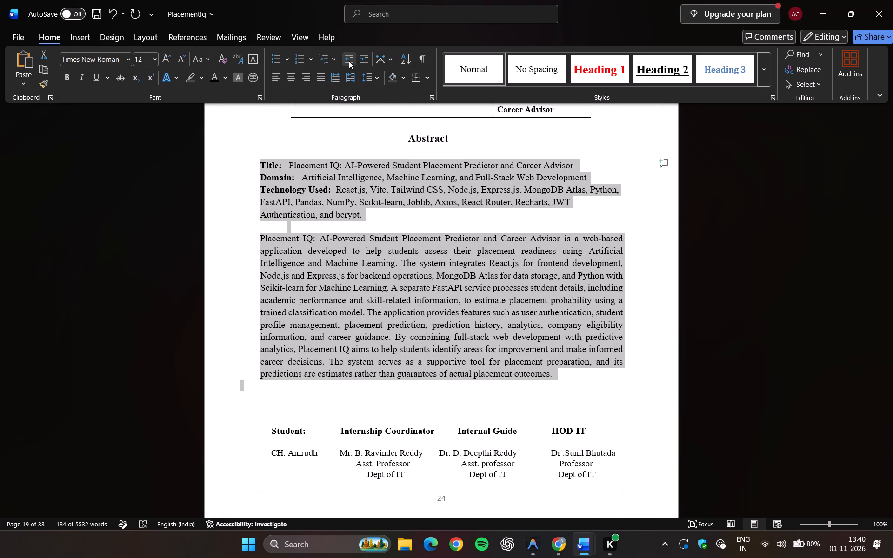
pyautogui.click(349, 61)
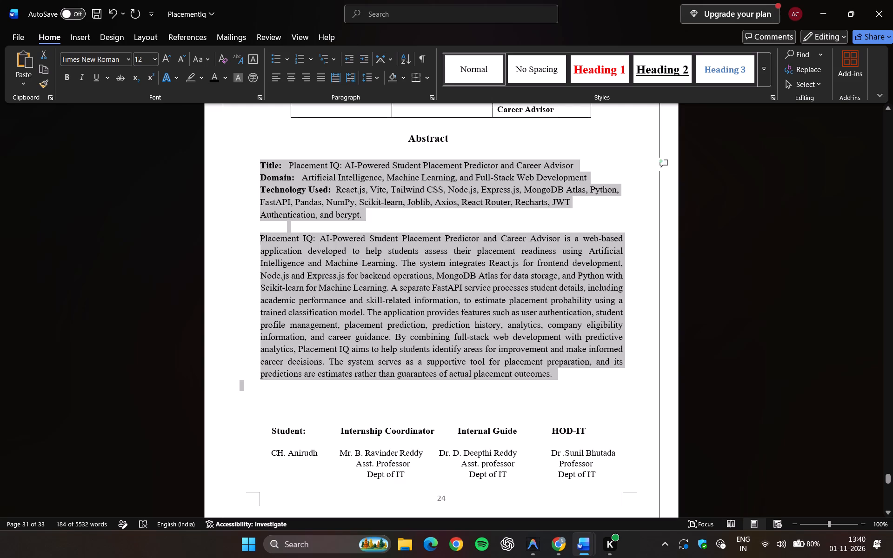
pyautogui.click(232, 305)
# Insert a blank line above the "Student:" row of the signature block in Appendix-C.
pyautogui.scroll(-1, 232, 305)
pyautogui.click(264, 303)
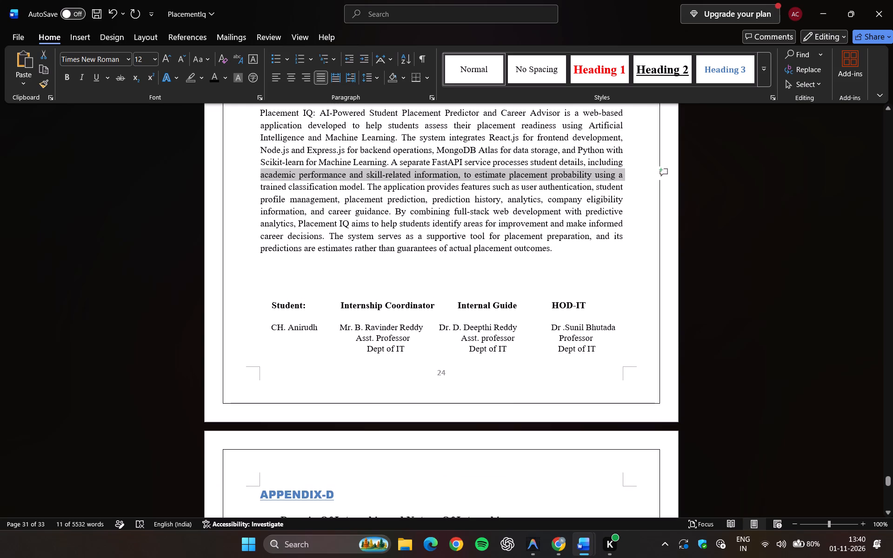
pyautogui.press('Return')
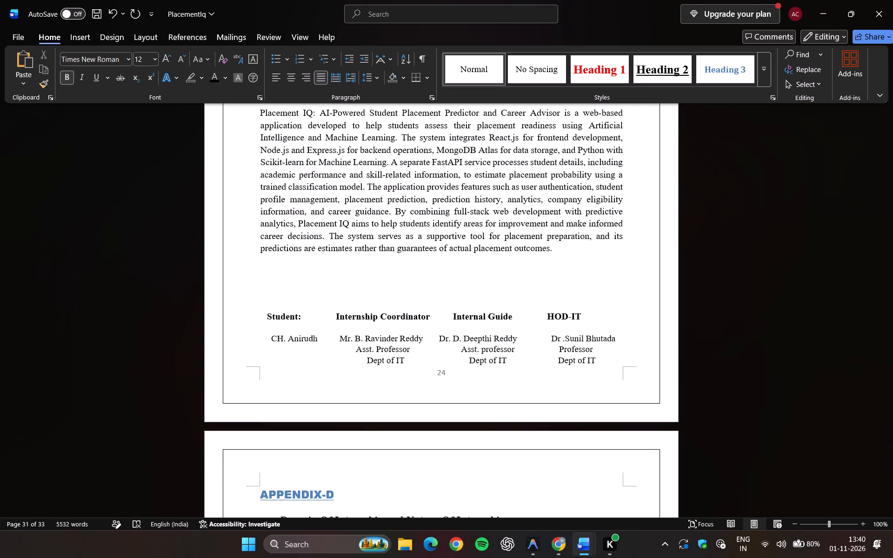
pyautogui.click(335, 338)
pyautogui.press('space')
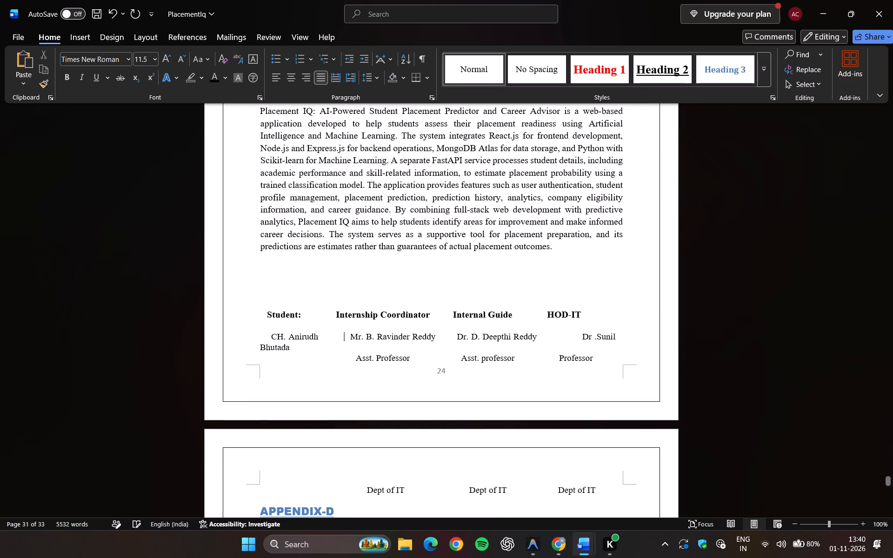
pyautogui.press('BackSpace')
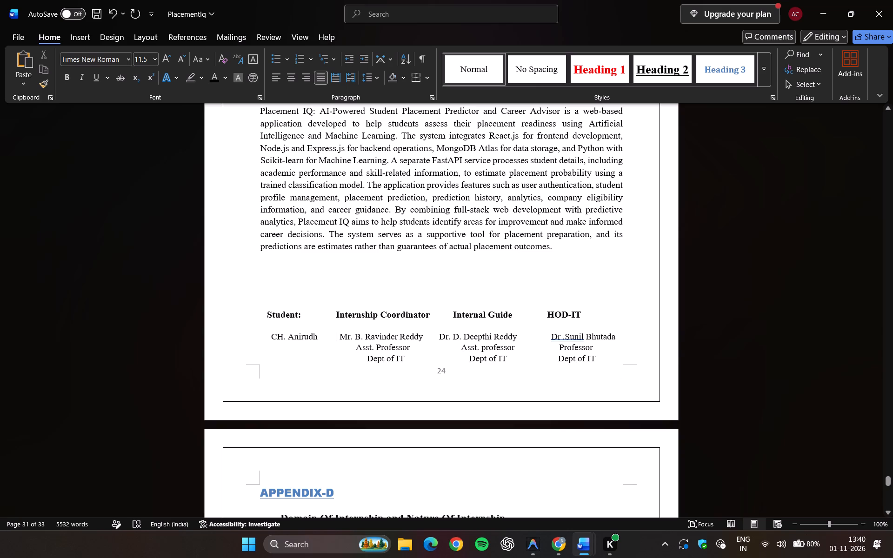
# Delete seven spaces before the HOD's name in the Appendix-C signature block to shift it toward the "HOD-IT" label.
pyautogui.click(551, 337)
pyautogui.press('BackSpace')
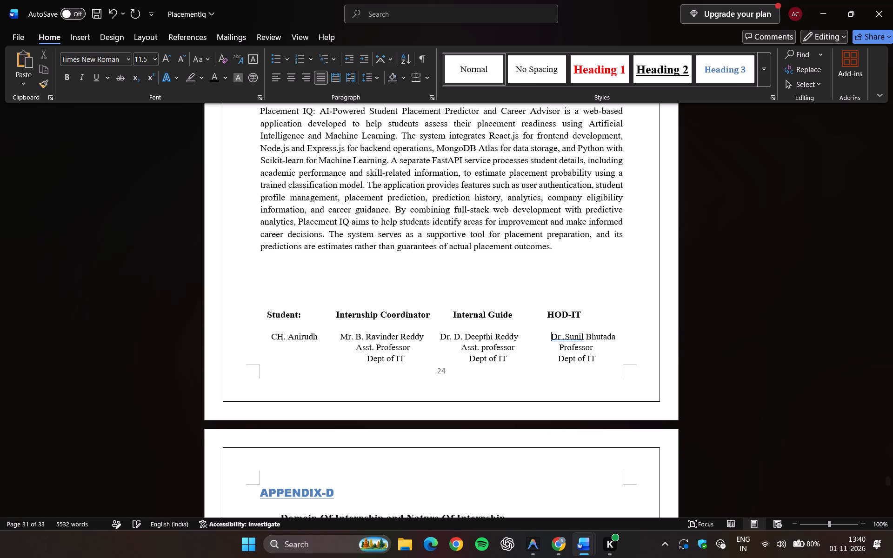
pyautogui.press('BackSpace')
pyautogui.press('BackSpace')
pyautogui.press('BackSpace')
pyautogui.press('BackSpace')
pyautogui.press('BackSpace')
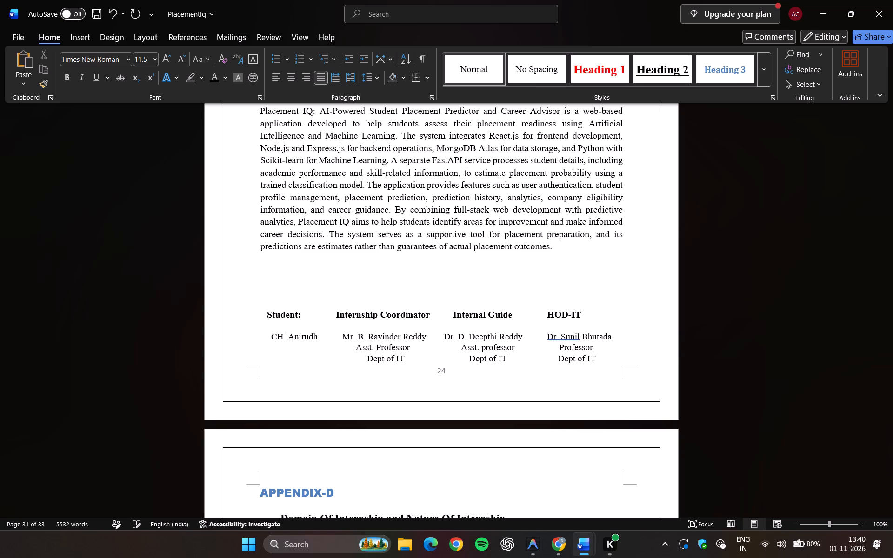
pyautogui.press('BackSpace')
# Add two spaces before the internal guide's name and one before the internship coordinator's name in the Appendix-C signature block.
pyautogui.click(437, 338)
pyautogui.press('space')
pyautogui.press('space')
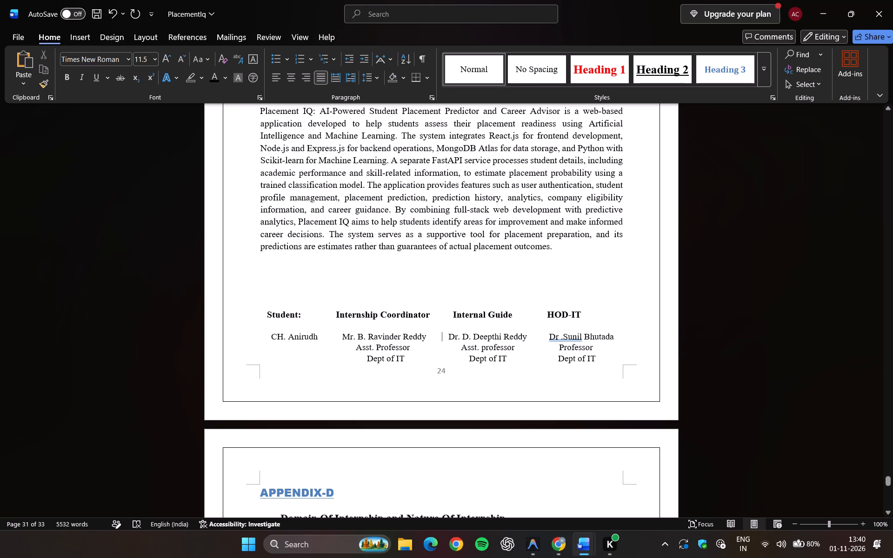
pyautogui.click(337, 335)
pyautogui.press('space')
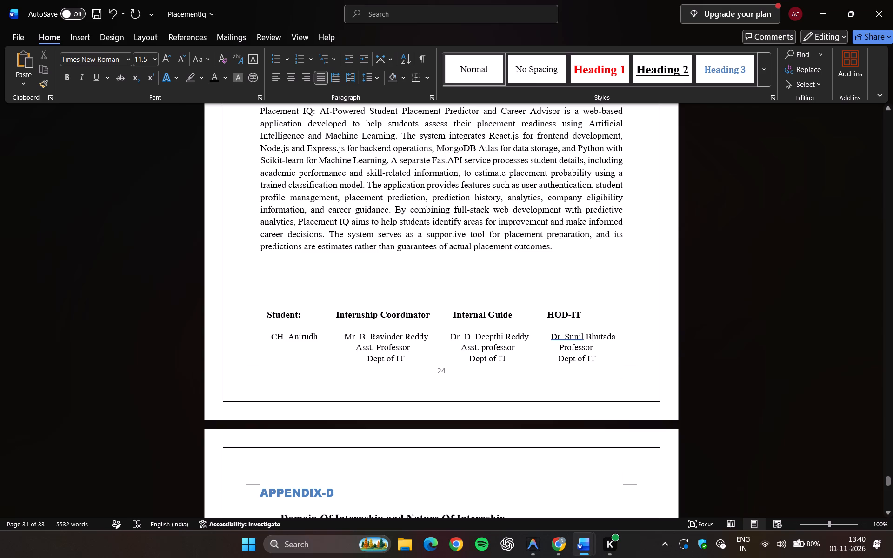
# Add a space before the "Internal Guide" label in the Appendix-E signature block to align it with the name below.
pyautogui.scroll(-2, 436, 368)
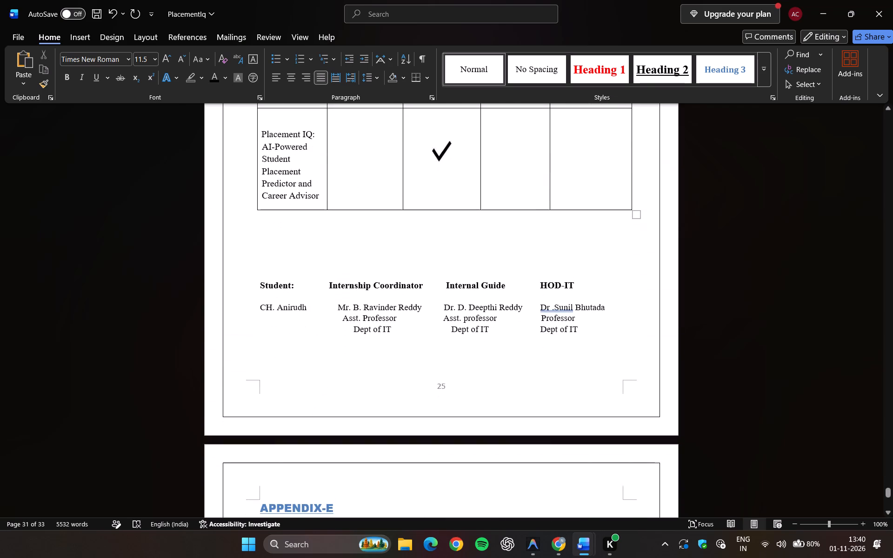
pyautogui.scroll(-3, 436, 368)
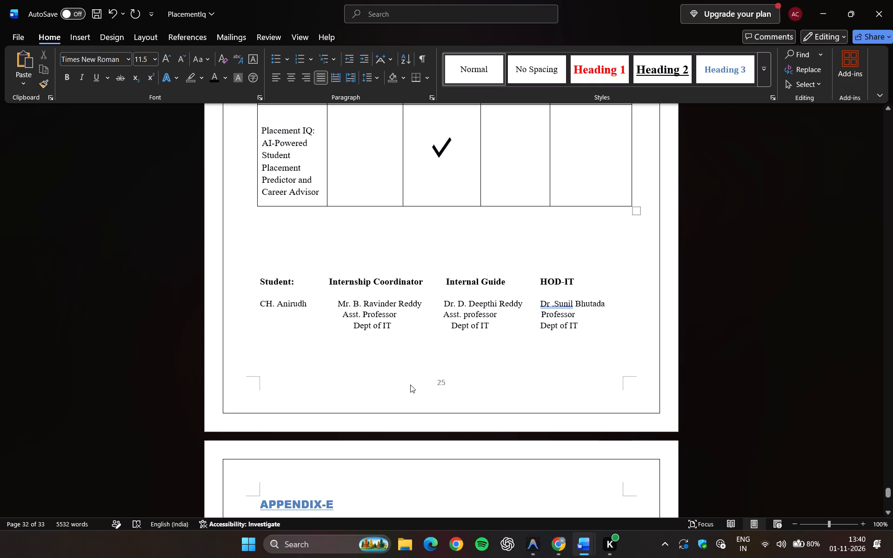
pyautogui.scroll(-5, 410, 385)
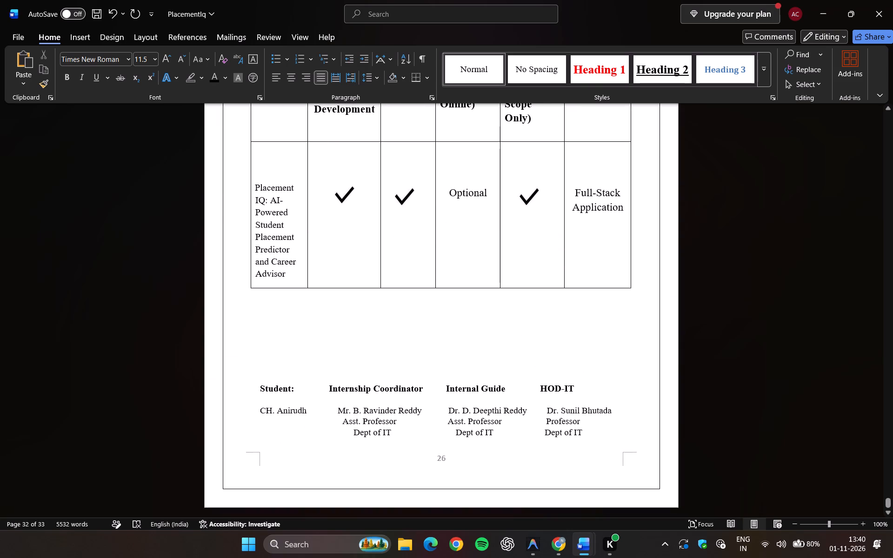
pyautogui.click(441, 387)
pyautogui.press('space')
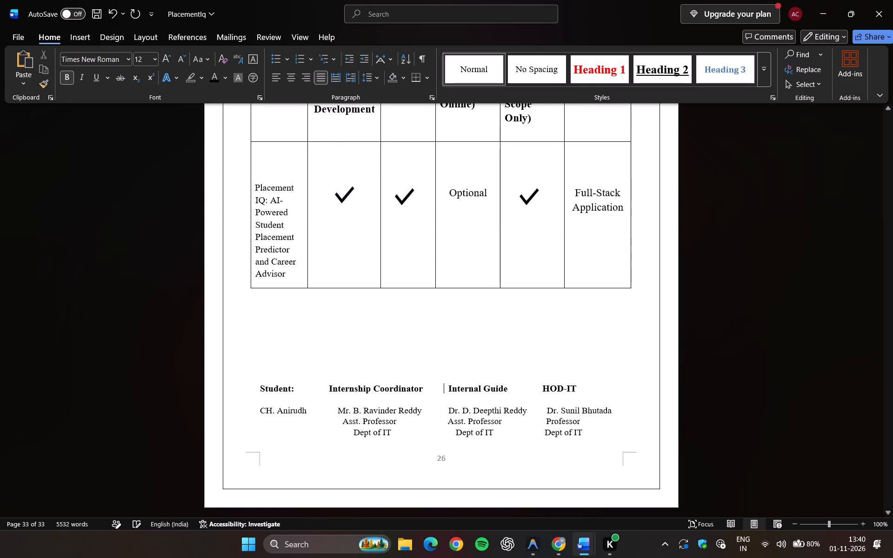
pyautogui.click(453, 403)
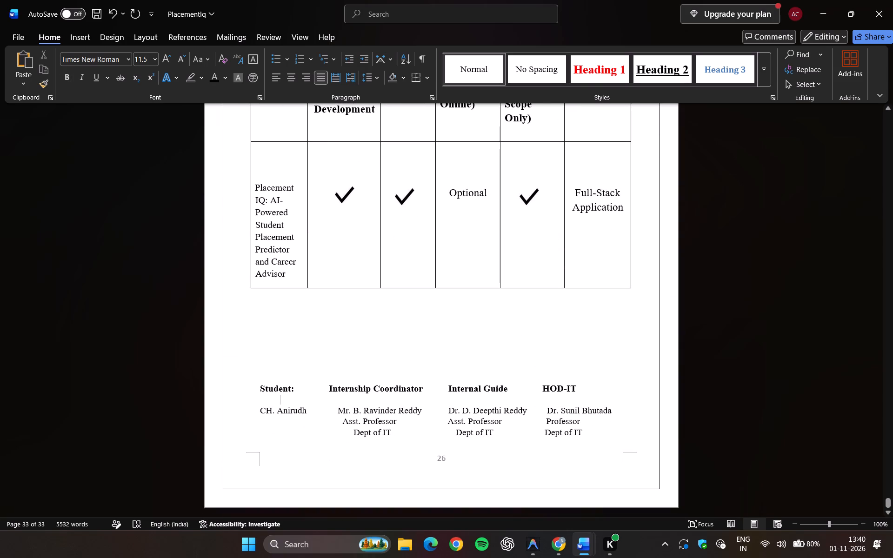
# Remove the blank line between the label row and the name row of the Appendix-E signature block.
pyautogui.press('BackSpace')
pyautogui.press('BackSpace')
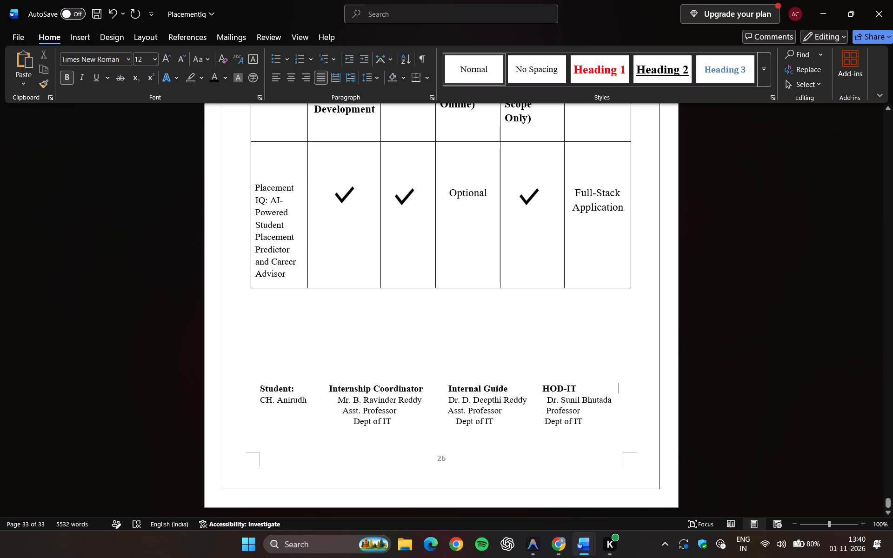
# Add two spaces before the "Internship Coordinator" label and delete three before the internal guide's name in the Appendix-E signature block.
pyautogui.click(327, 388)
pyautogui.press('space')
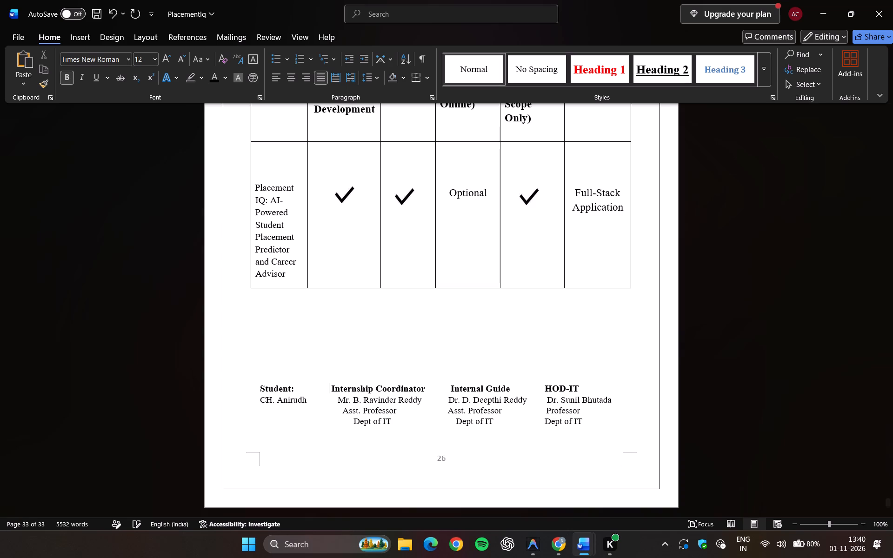
pyautogui.press('space')
pyautogui.click(448, 398)
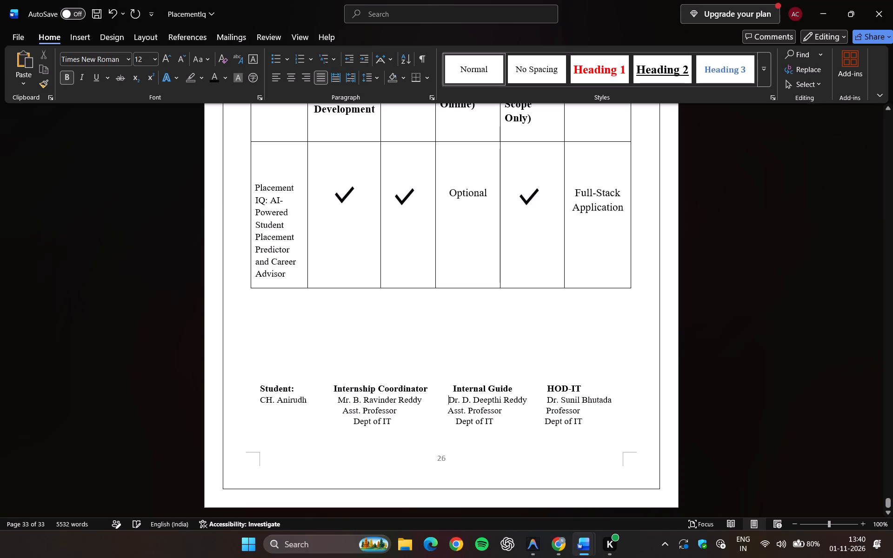
pyautogui.press('\\')
pyautogui.press('BackSpace')
pyautogui.press('BackSpace')
pyautogui.press('BackSpace')
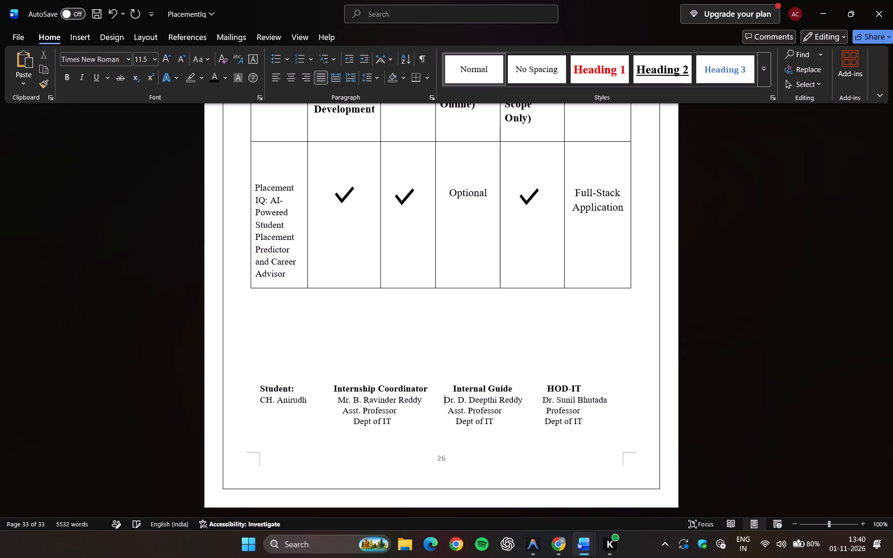
pyautogui.press('BackSpace')
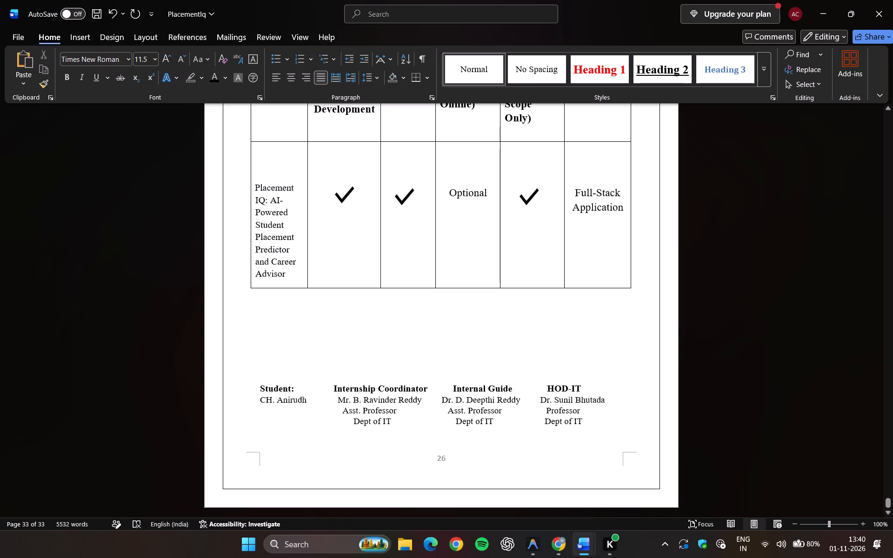
# Add one space before "Professor" and one before "Dept of IT" in the HOD column of the Appendix-E signature block.
pyautogui.click(539, 412)
pyautogui.press('space')
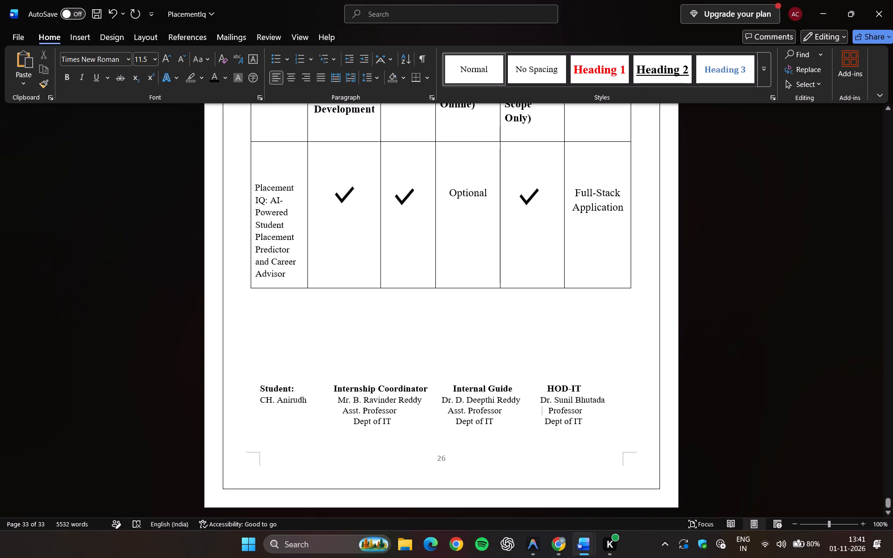
pyautogui.click(539, 416)
pyautogui.press('space')
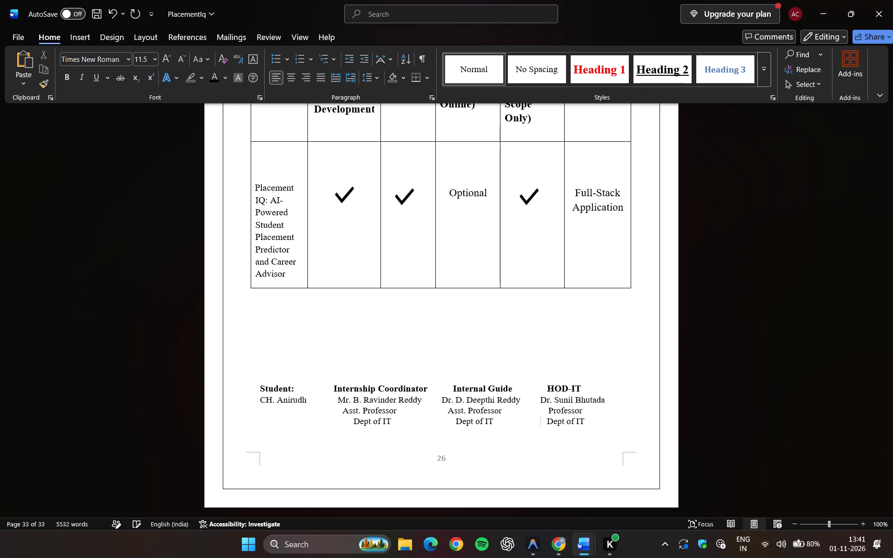
pyautogui.press('space')
pyautogui.press('BackSpace')
# Look back over the PlacementIq report's conclusion, capstone, references and Appendix-A pages to check their layout.
pyautogui.scroll(-4, 410, 422)
pyautogui.scroll(5, 410, 422)
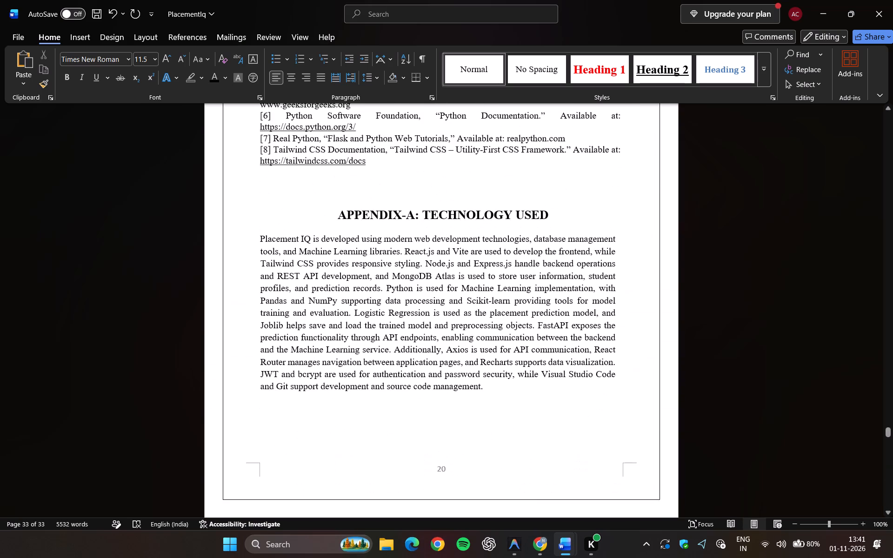
pyautogui.scroll(2, 410, 422)
pyautogui.scroll(-6, 410, 422)
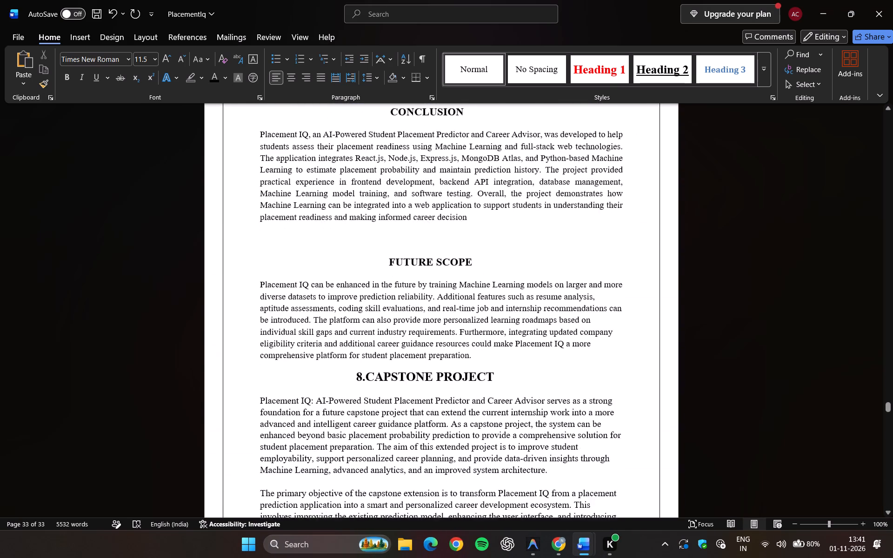
pyautogui.scroll(-9, 410, 422)
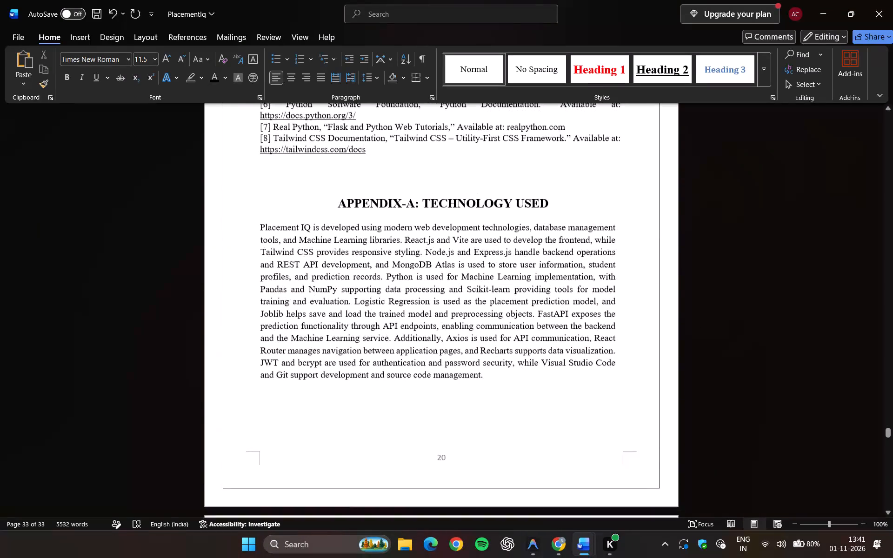
pyautogui.scroll(-3, 410, 422)
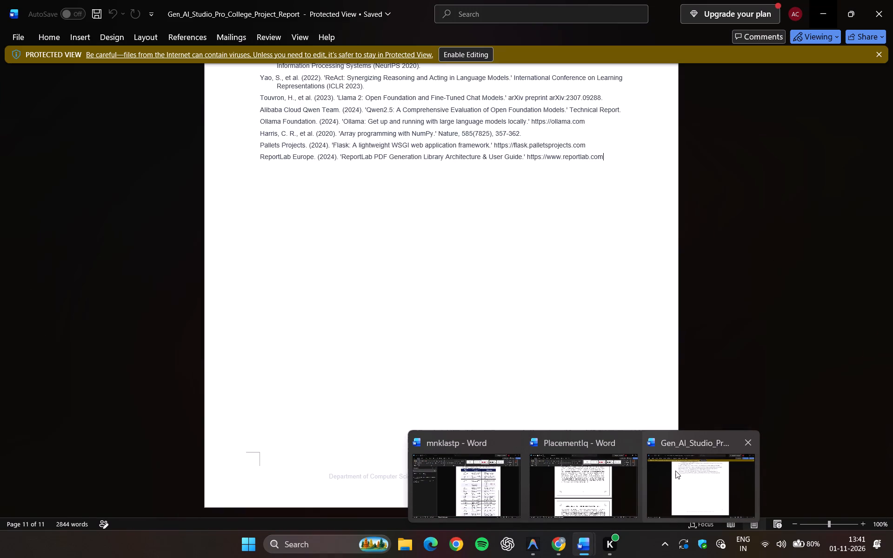
# Switch to the mnklastp report and look back through its pages up to the cover page.
pyautogui.click(461, 506)
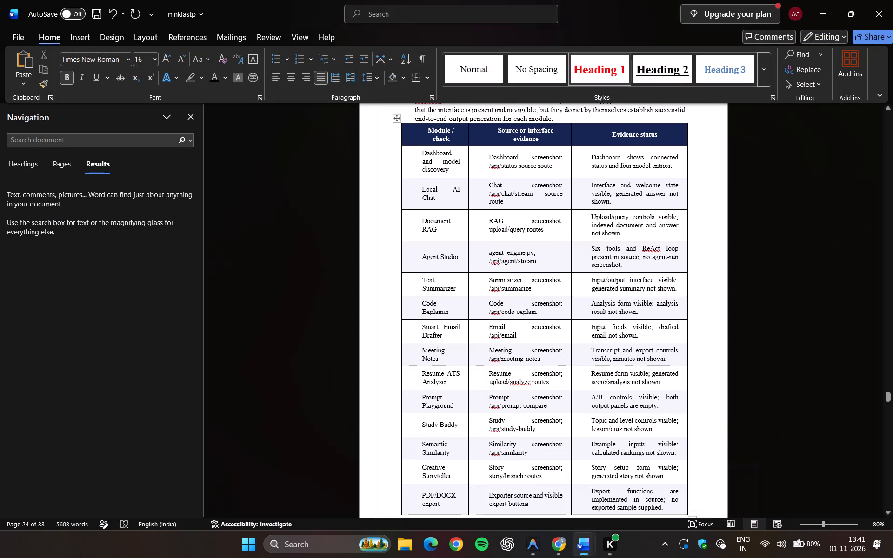
pyautogui.scroll(-2, 449, 467)
pyautogui.scroll(3, 449, 467)
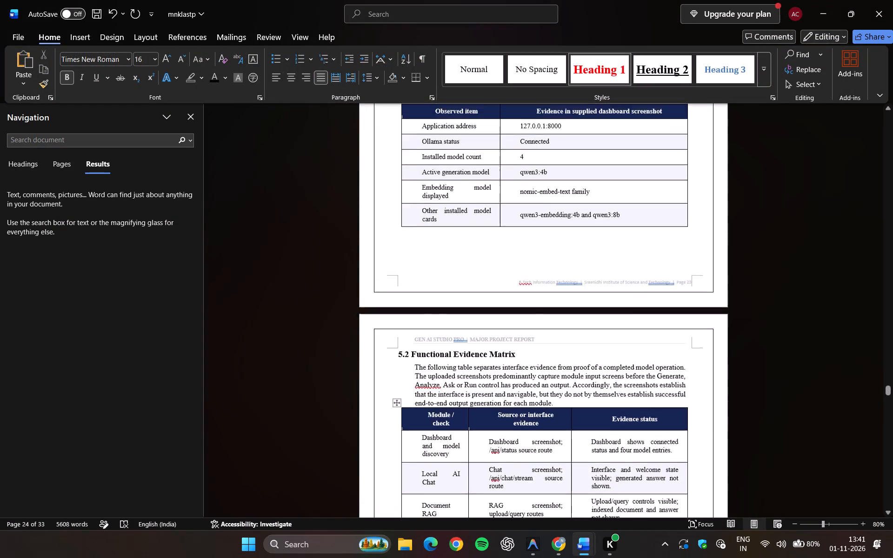
pyautogui.scroll(15, 449, 467)
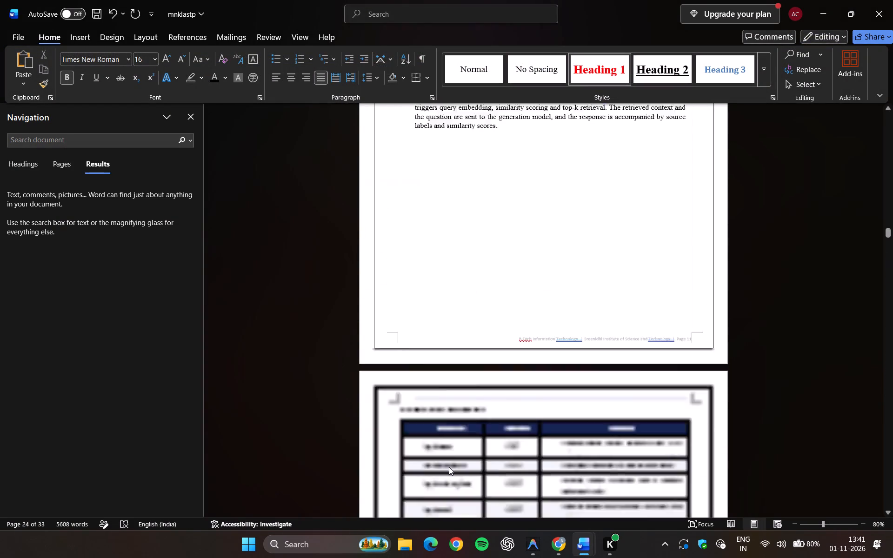
pyautogui.scroll(7, 449, 467)
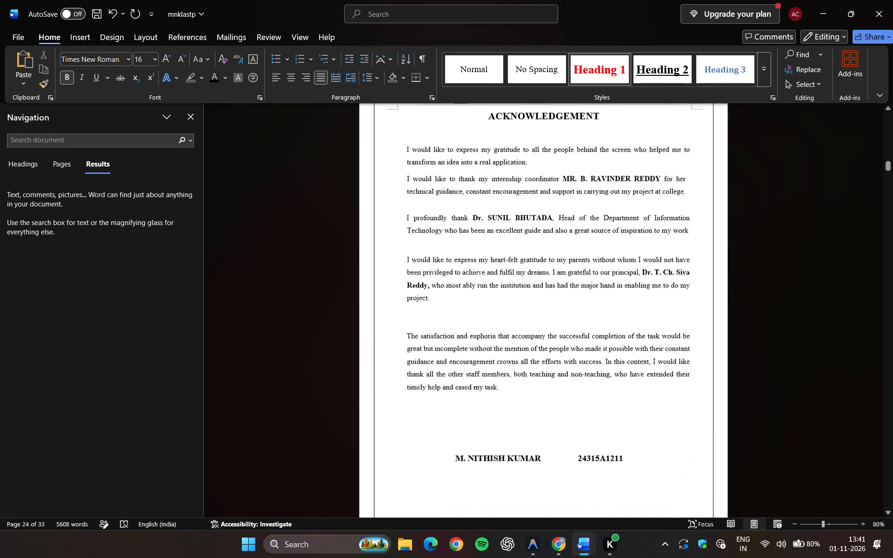
pyautogui.scroll(5, 449, 467)
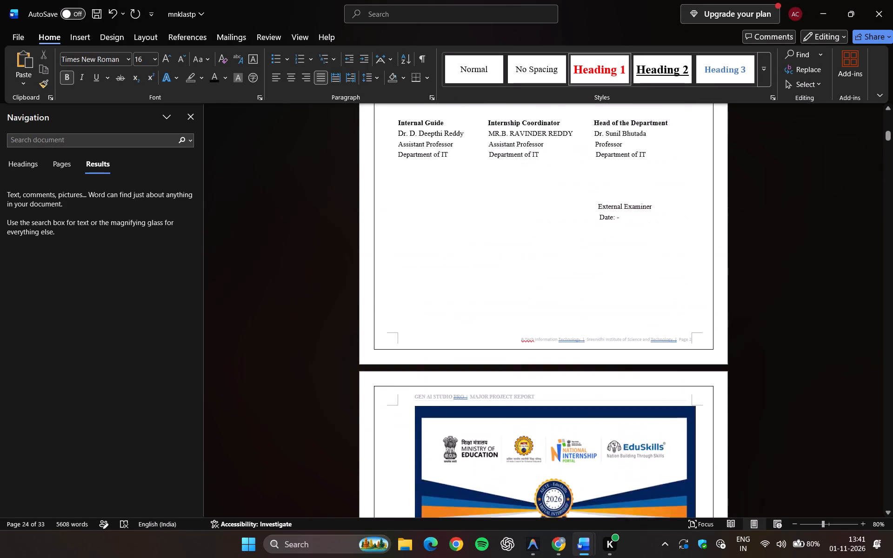
pyautogui.scroll(13, 449, 467)
# Examine the mnklastp report's index and compare its entries with the chapter 2 section headings in the body.
pyautogui.scroll(-2, 449, 467)
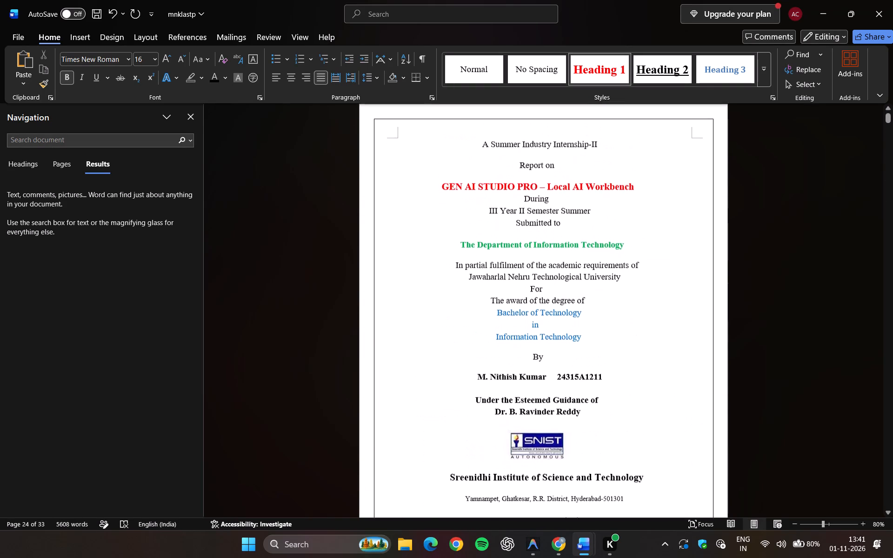
pyautogui.scroll(-8, 449, 467)
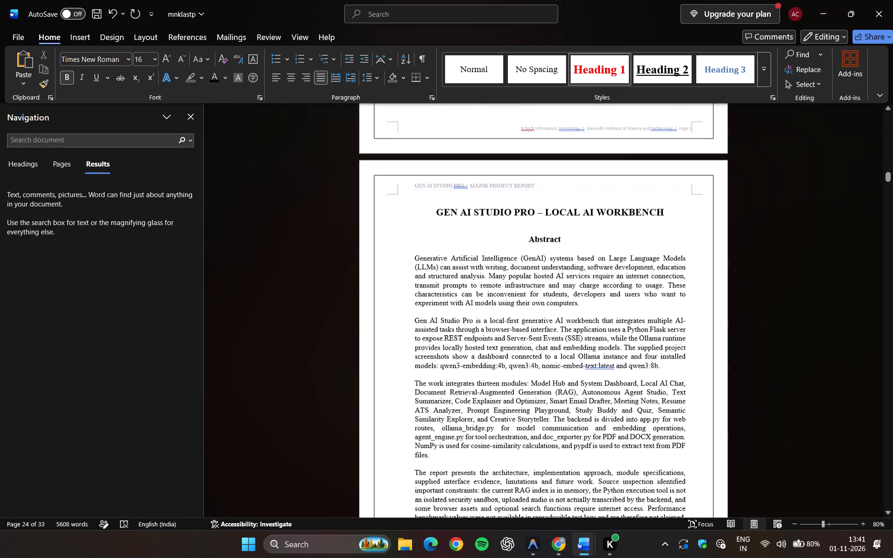
pyautogui.scroll(-4, 449, 467)
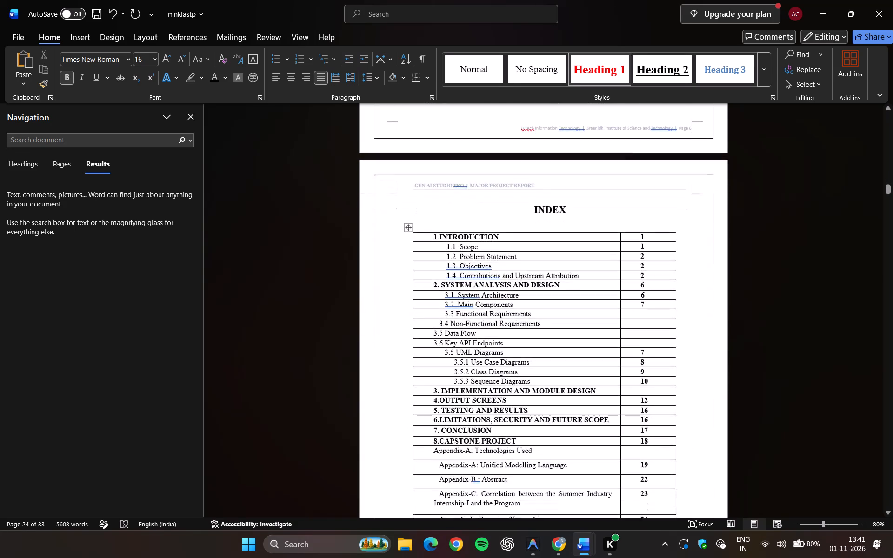
pyautogui.scroll(-3, 449, 467)
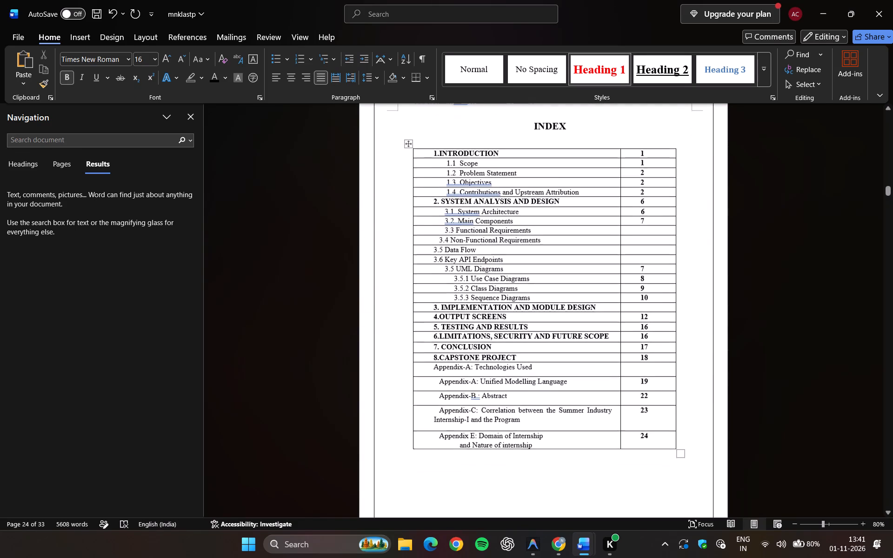
pyautogui.scroll(-6, 449, 467)
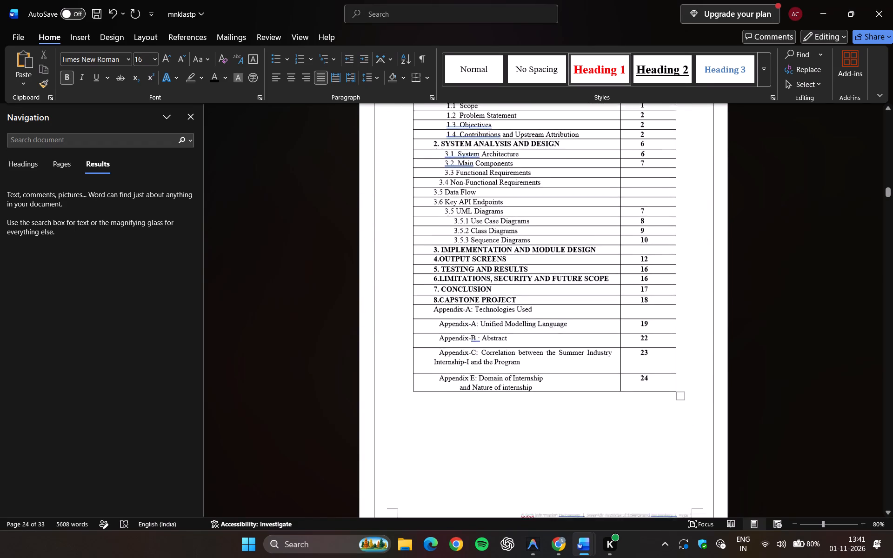
pyautogui.scroll(-8, 449, 467)
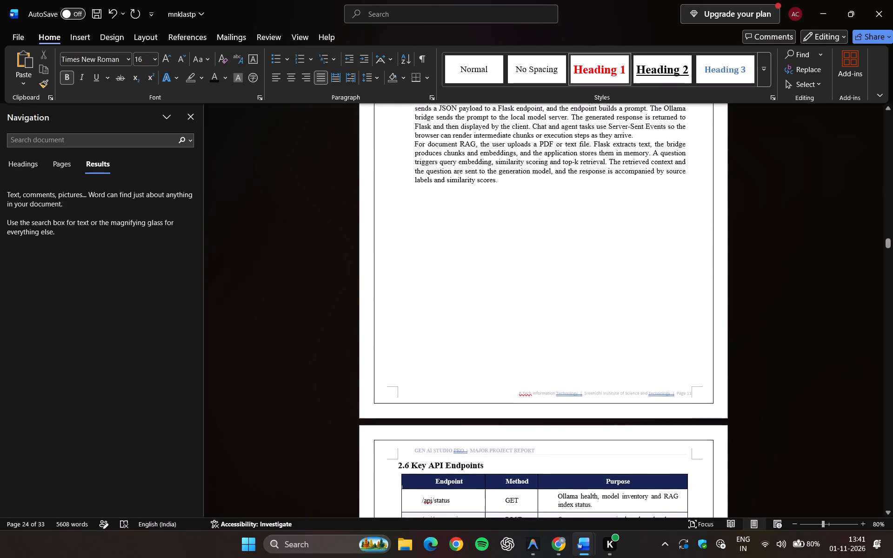
pyautogui.scroll(-7, 449, 467)
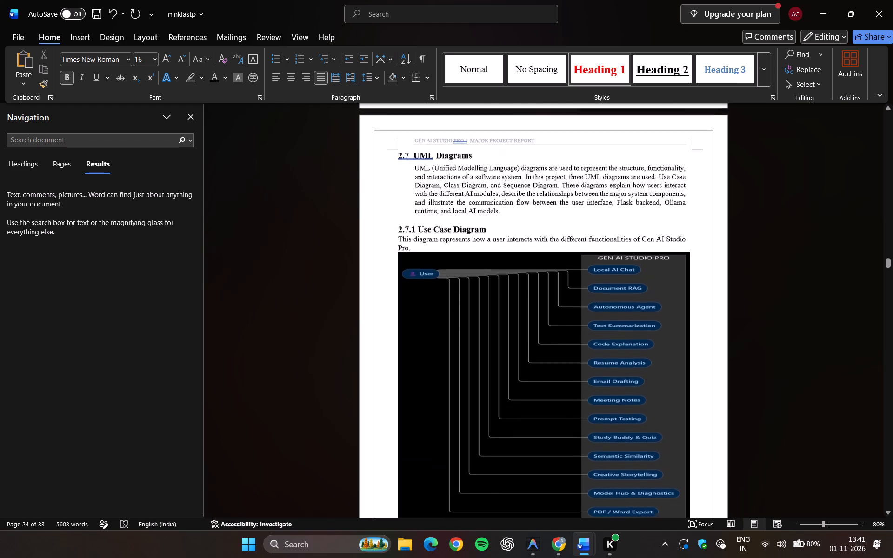
pyautogui.scroll(-4, 449, 467)
# Renumber the System Architecture, Main Components and Functional Requirements entries in the index as 2.1, 2.2 and 2.3.
pyautogui.scroll(10, 449, 467)
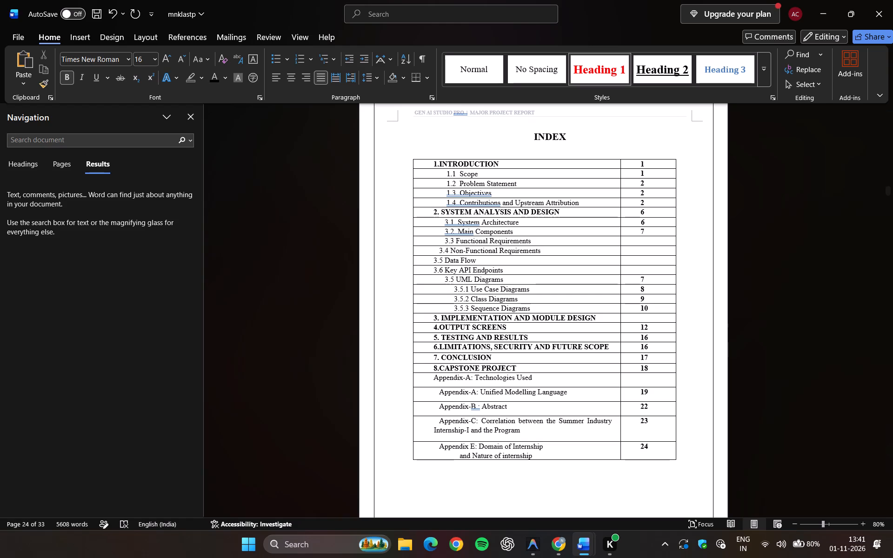
pyautogui.click(448, 221)
pyautogui.press('BackSpace')
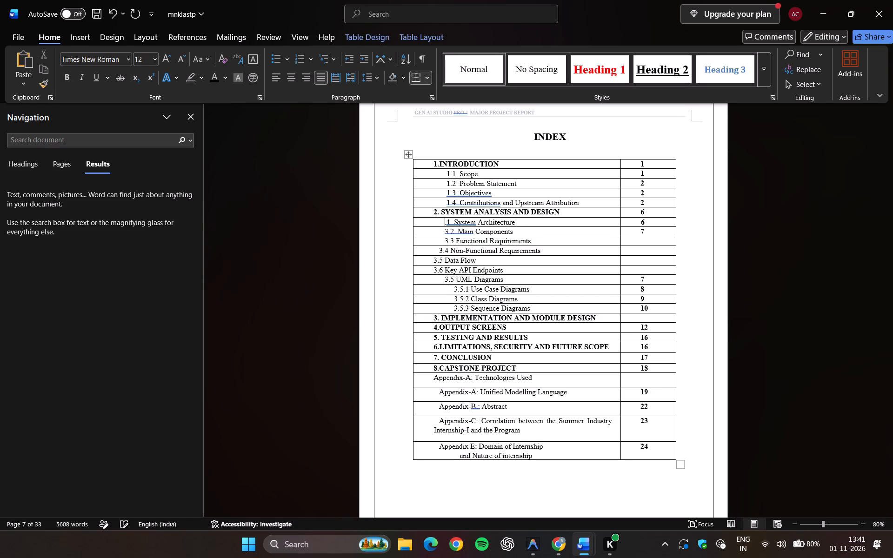
pyautogui.press('2')
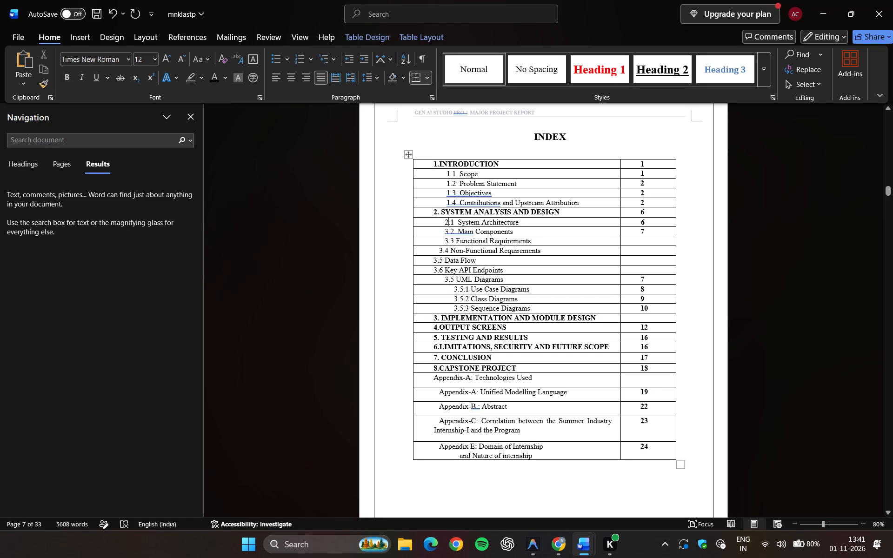
pyautogui.click(447, 233)
pyautogui.press('BackSpace')
pyautogui.press('2')
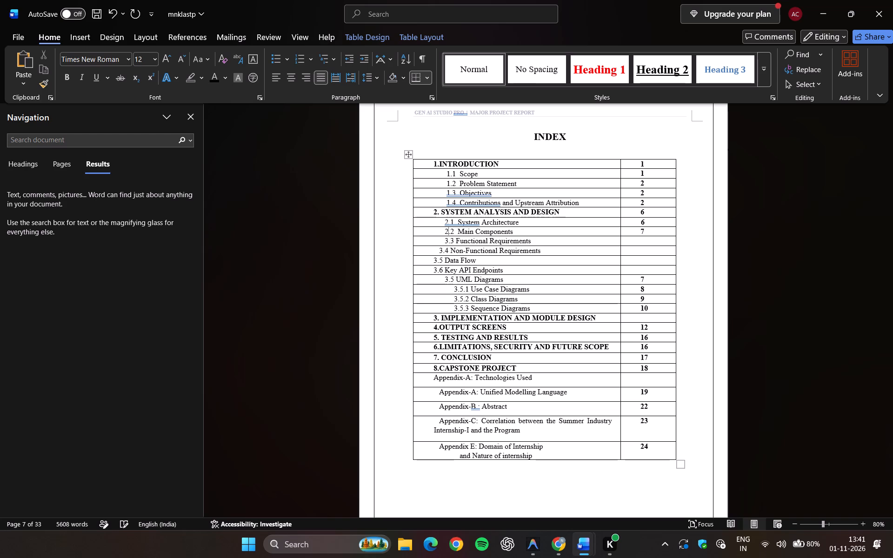
pyautogui.click(448, 239)
pyautogui.press('BackSpace')
pyautogui.press('2')
# Renumber the Non-Functional Requirements, Data Flow and Key API Endpoints entries in the index as 2.4, 2.5 and 2.6.
pyautogui.press('Down')
pyautogui.press('Left')
pyautogui.press('Left')
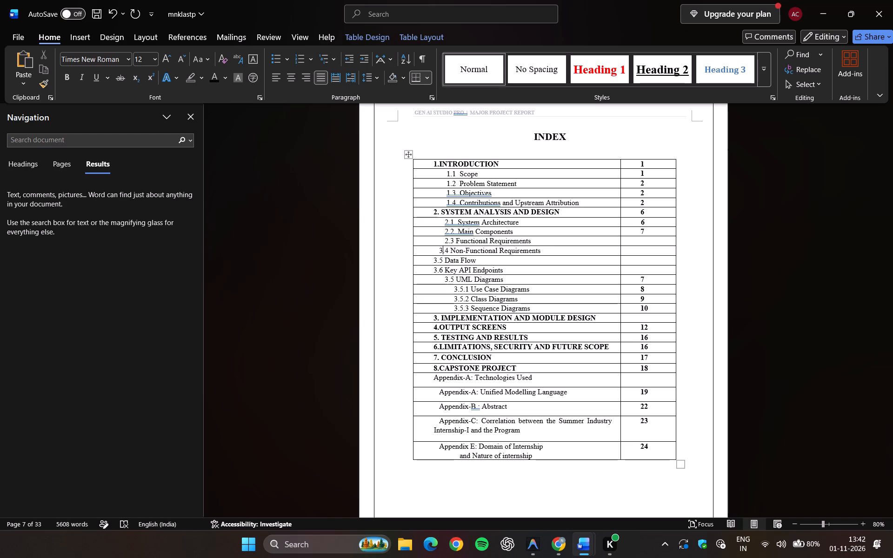
pyautogui.press('BackSpace')
pyautogui.press('2')
pyautogui.press('Down')
pyautogui.press('Left')
pyautogui.press('Left')
pyautogui.press('BackSpace')
pyautogui.press('2')
pyautogui.press('Down')
pyautogui.press('BackSpace')
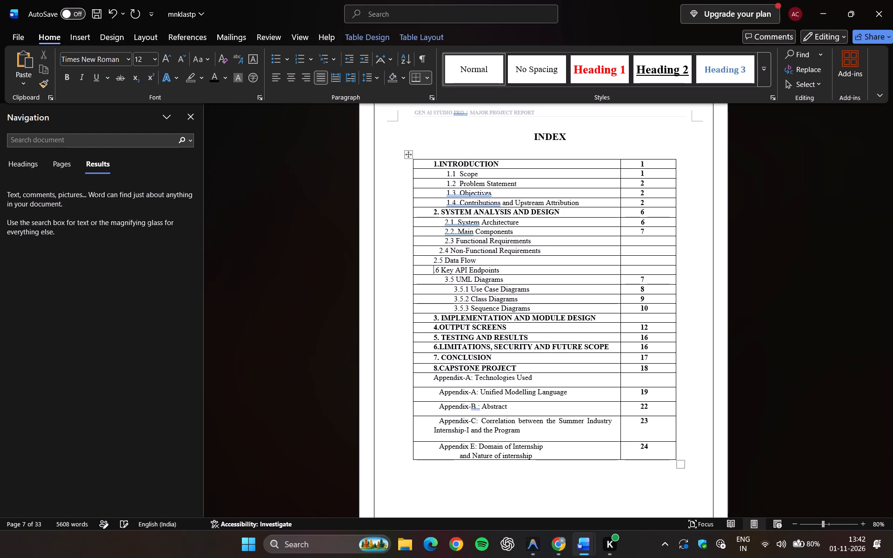
pyautogui.press('2')
# Renumber the UML Diagrams entry in the index as 2.7.
pyautogui.press('Down')
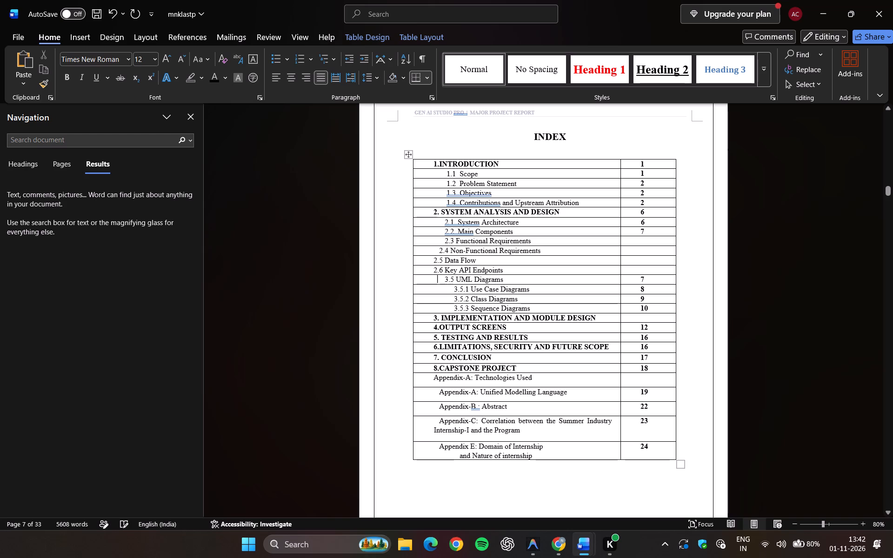
pyautogui.press('Right')
pyautogui.press('Right')
pyautogui.press('Right')
pyautogui.press('Right')
pyautogui.press('Right')
pyautogui.press('BackSpace')
pyautogui.press('2')
pyautogui.press('Right')
pyautogui.press('Right')
pyautogui.press('BackSpace')
pyautogui.press('7')
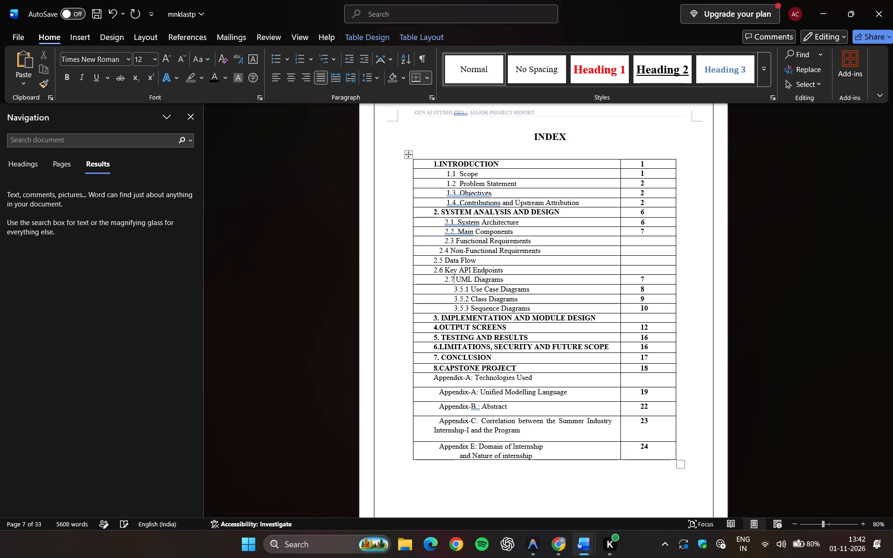
# Indent the 2.4 Non-Functional Requirements and 2.5 Data Flow index entries with spaces to line up with entry 2.3.
pyautogui.click(437, 254)
pyautogui.press('space')
pyautogui.press('space')
pyautogui.press('space')
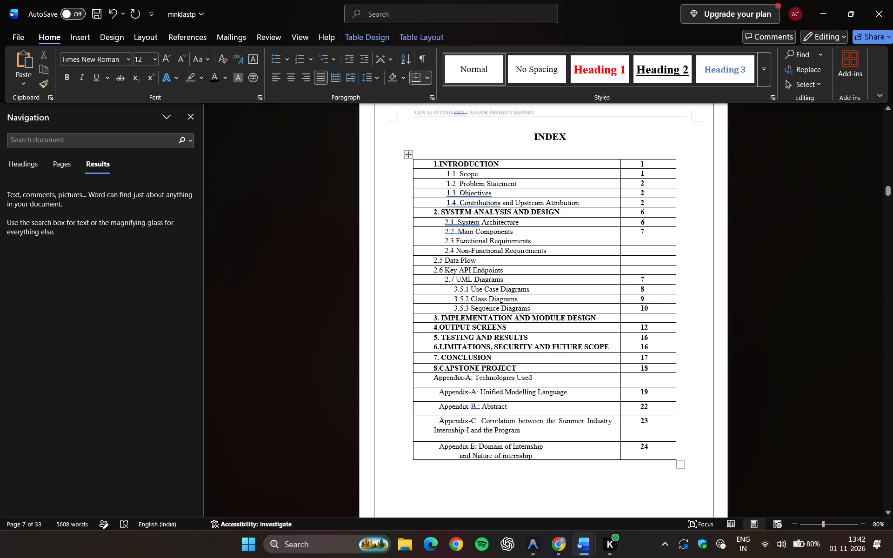
pyautogui.click(428, 264)
pyautogui.press('space')
pyautogui.press('space')
pyautogui.press('space')
pyautogui.press('space')
pyautogui.press('space')
pyautogui.press('space')
# Indent the 2.6 Key API Endpoints index entry with spaces to line up with the entries above it.
pyautogui.press('Down')
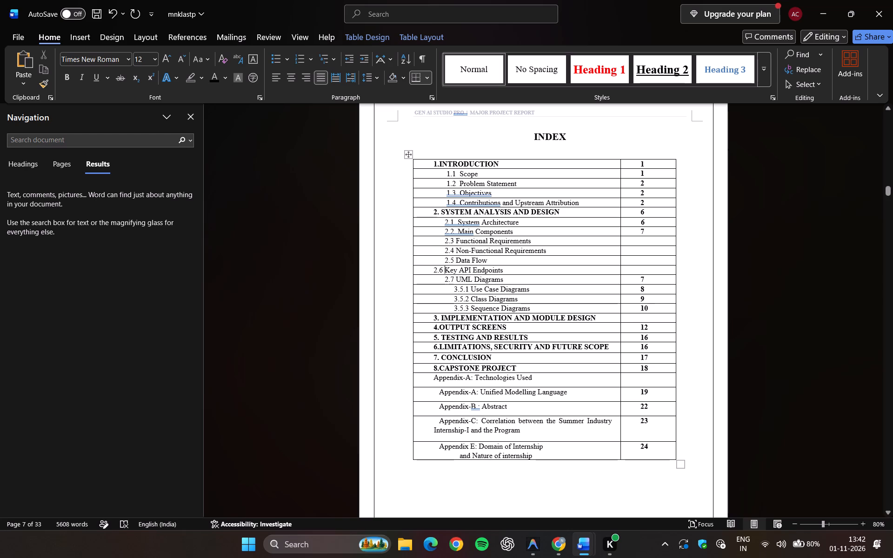
pyautogui.press('Left')
pyautogui.press('Left')
pyautogui.press('Left')
pyautogui.press('Left')
pyautogui.press('Left')
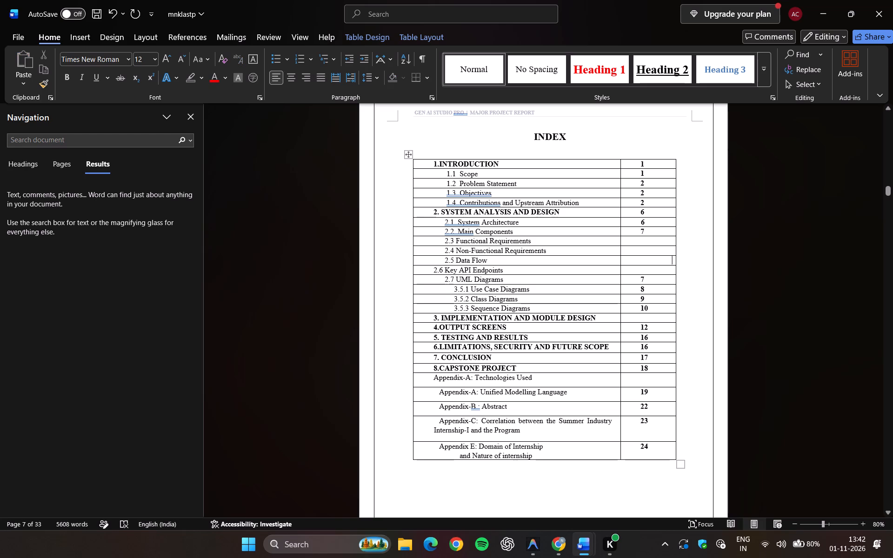
pyautogui.press('Right')
pyautogui.press('space')
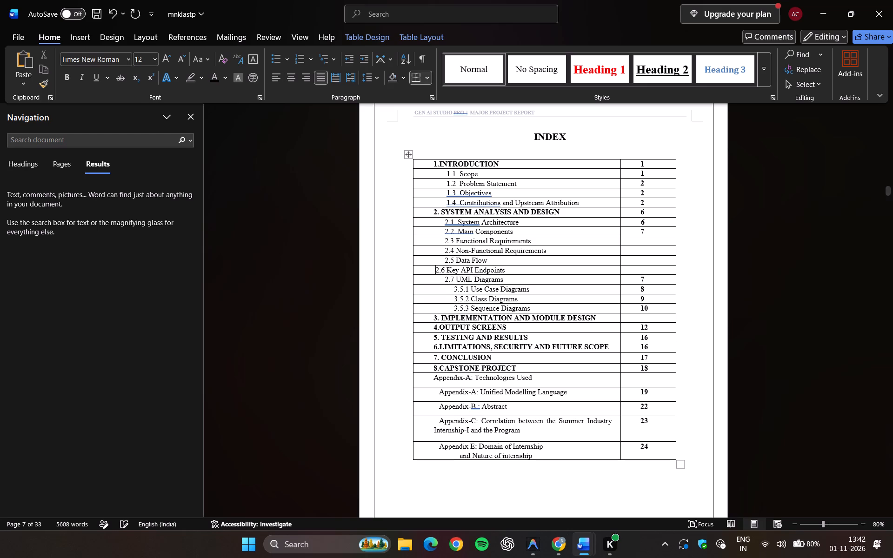
pyautogui.press('space')
pyautogui.press('space')
pyautogui.press('space')
pyautogui.press('space')
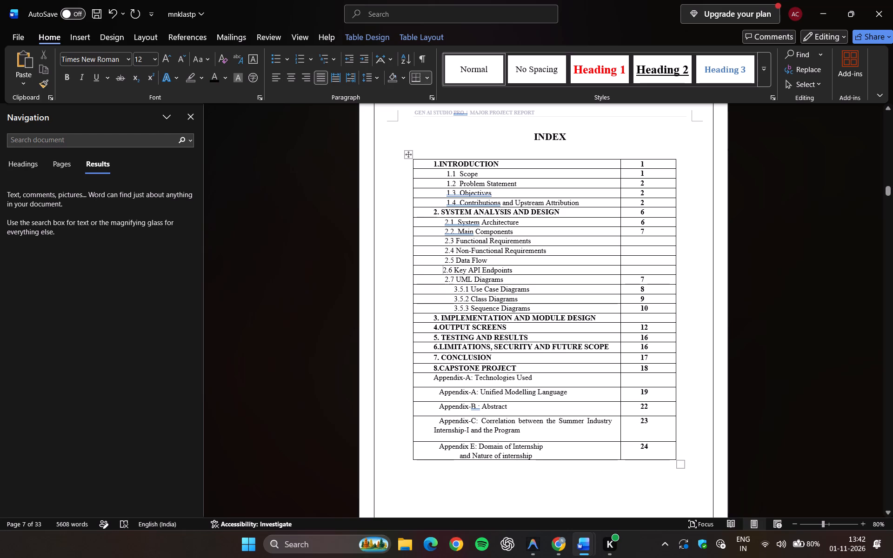
# Look through the body sections from Key API Endpoints to chapter 3, and return to the index.
pyautogui.scroll(-18, 456, 312)
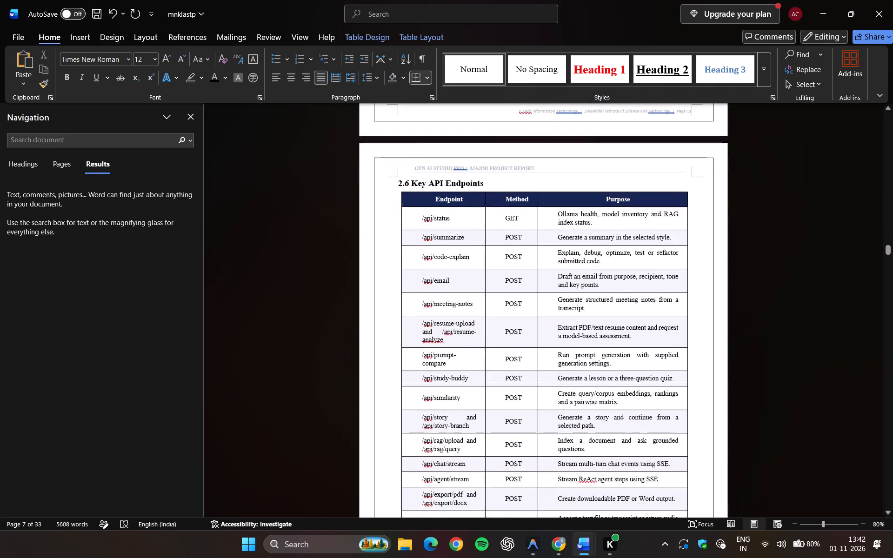
pyautogui.scroll(-3, 456, 312)
pyautogui.scroll(3, 456, 312)
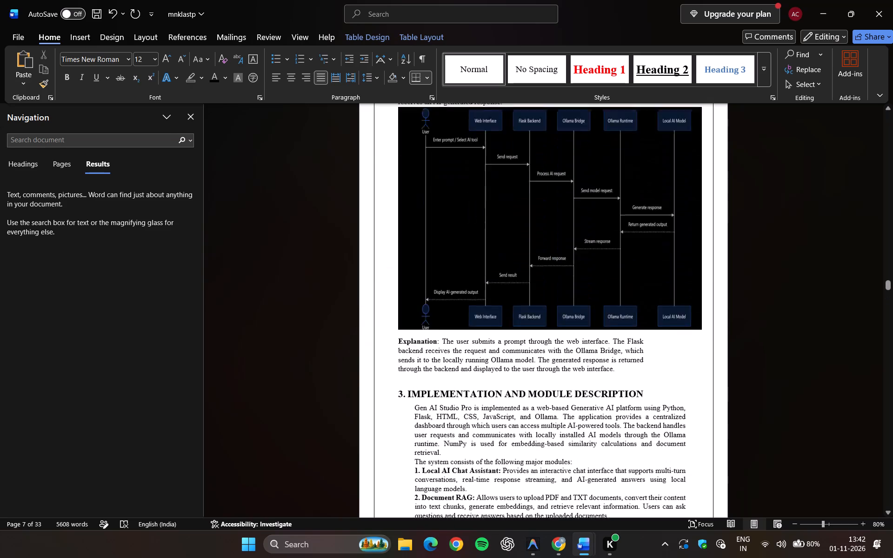
pyautogui.scroll(5, 456, 312)
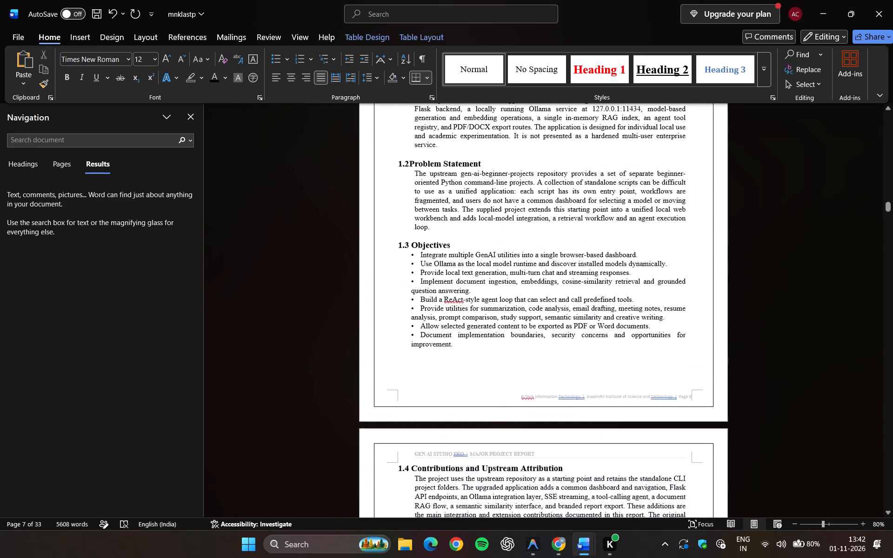
pyautogui.scroll(1, 456, 312)
pyautogui.scroll(-2, 456, 312)
pyautogui.scroll(4, 456, 312)
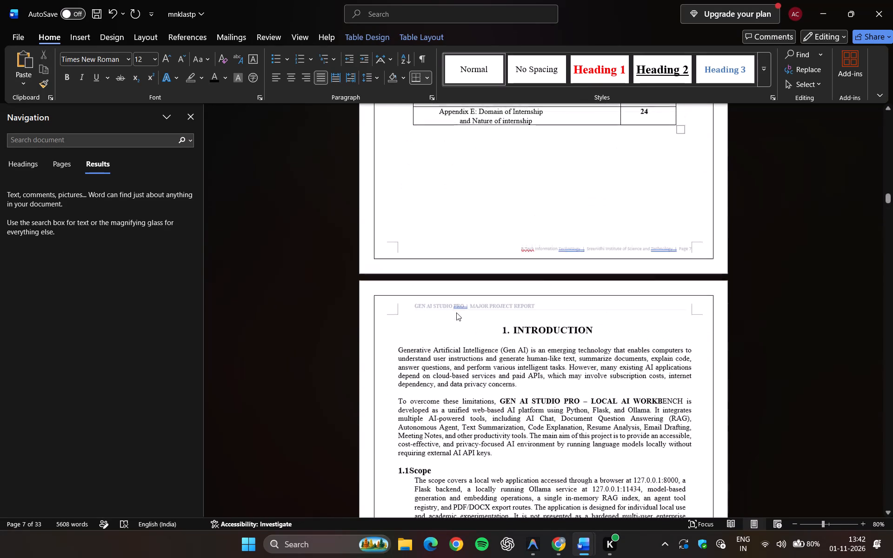
pyautogui.scroll(1, 456, 312)
pyautogui.scroll(-2, 456, 312)
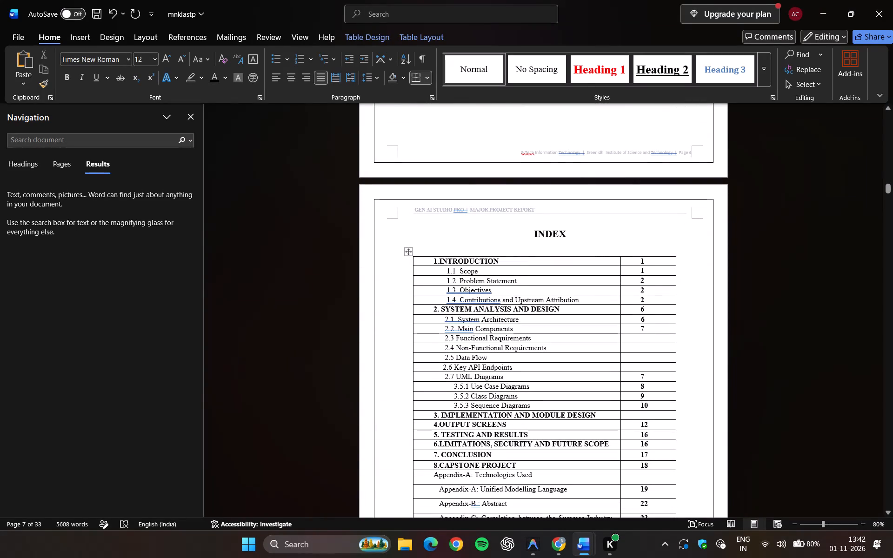
# Reduce the indent of the 2.7 UML Diagrams index entry by one space to line up with entry 2.6.
pyautogui.click(442, 377)
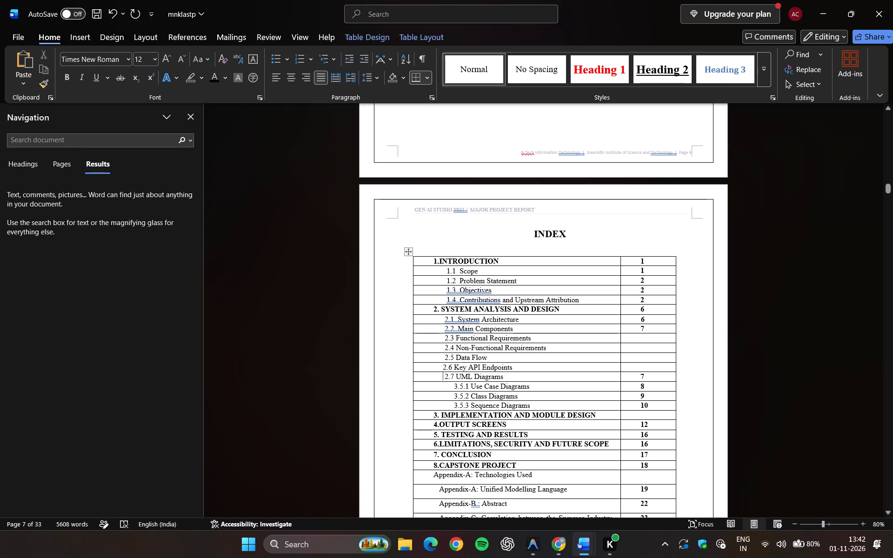
pyautogui.press('BackSpace')
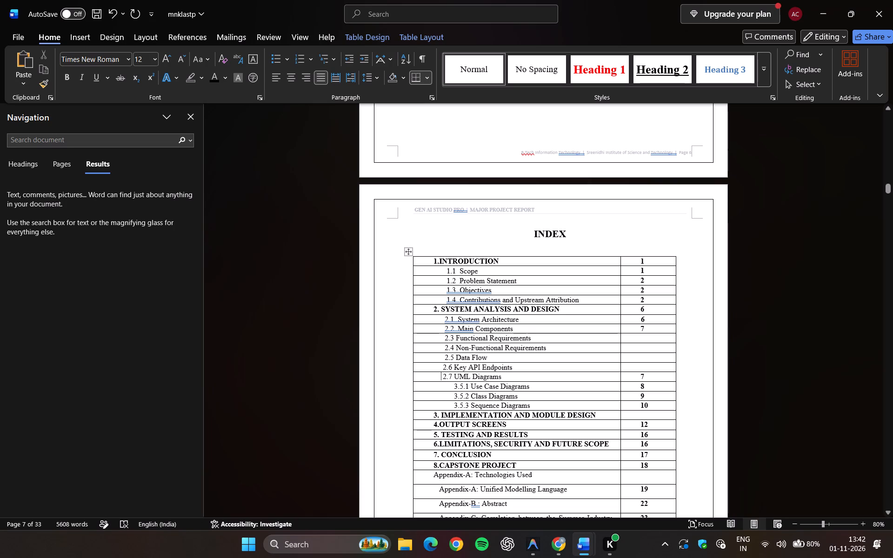
# Renumber the Use Case Diagrams entry in the index as 2.7.1.
pyautogui.click(458, 389)
pyautogui.press('BackSpace')
pyautogui.press('2')
pyautogui.press('Right')
pyautogui.press('Right')
pyautogui.press('BackSpace')
pyautogui.press('7')
# Renumber the Class Diagrams entry in the index as 2.7.2.
pyautogui.press('Down')
pyautogui.press('BackSpace')
pyautogui.press('7')
pyautogui.press('Left')
pyautogui.press('Left')
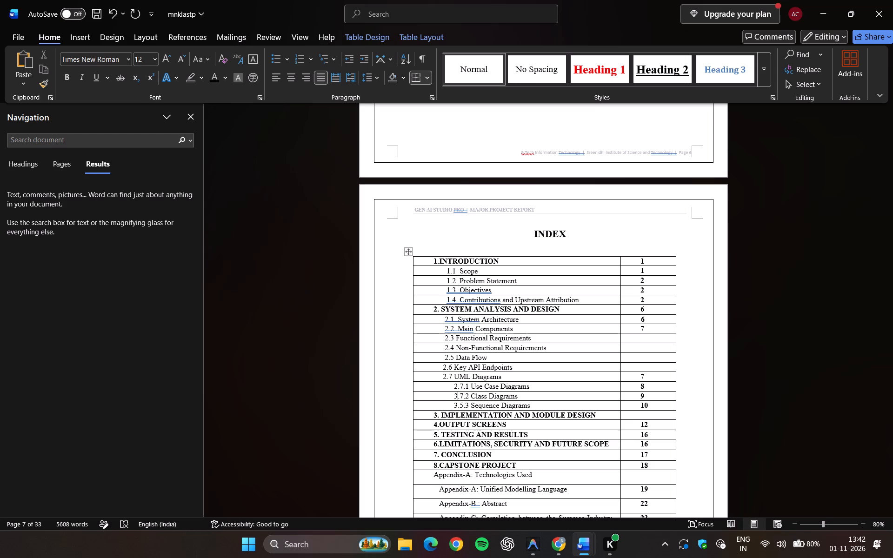
pyautogui.press('BackSpace')
pyautogui.press('3')
pyautogui.press('BackSpace')
pyautogui.press('2')
# Renumber the Sequence Diagrams entry in the index as 2.7.3.
pyautogui.press('Down')
pyautogui.press('Down')
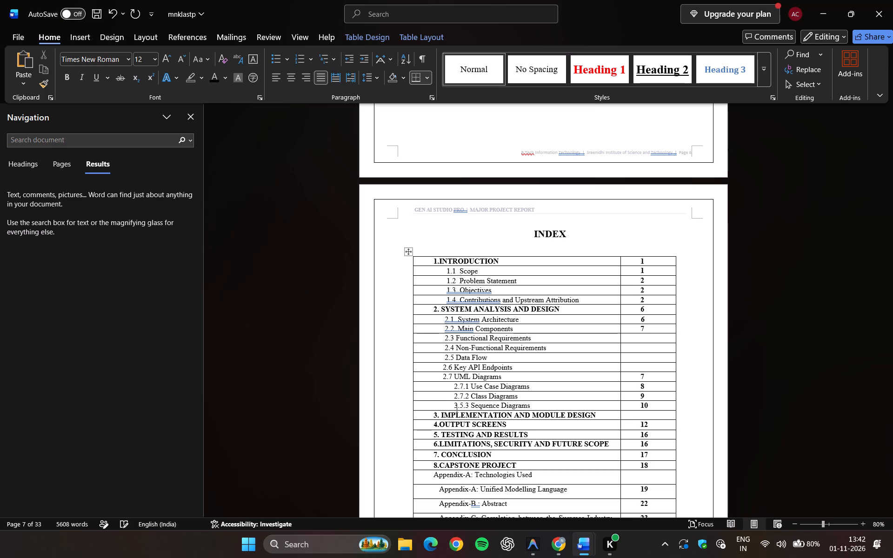
pyautogui.press('Up')
pyautogui.press('BackSpace')
pyautogui.press('2')
pyautogui.press('Right')
pyautogui.press('Right')
pyautogui.press('BackSpace')
pyautogui.press('7')
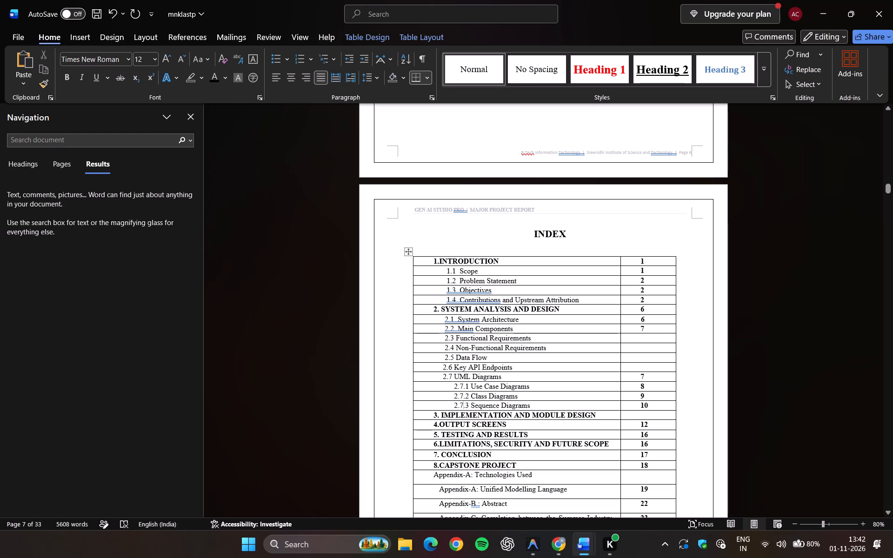
# Examine the chapter 1 pages after the index and compare them with the renumbered index entries.
pyautogui.scroll(-10, 517, 404)
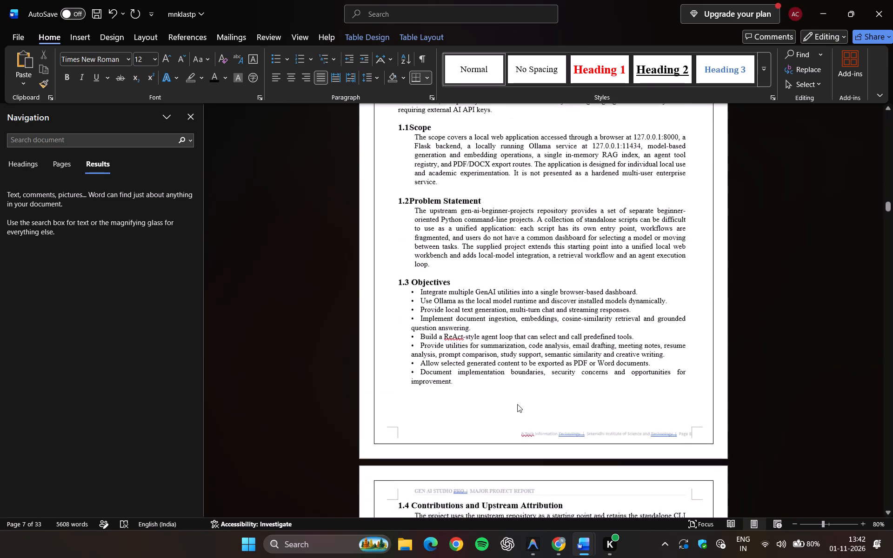
pyautogui.scroll(-1, 517, 404)
pyautogui.hscroll(2, 517, 404)
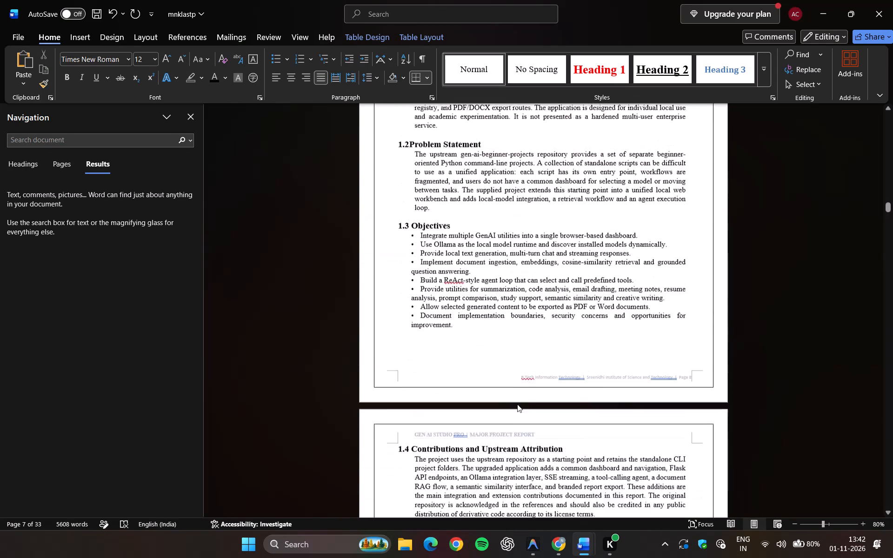
pyautogui.scroll(6, 517, 404)
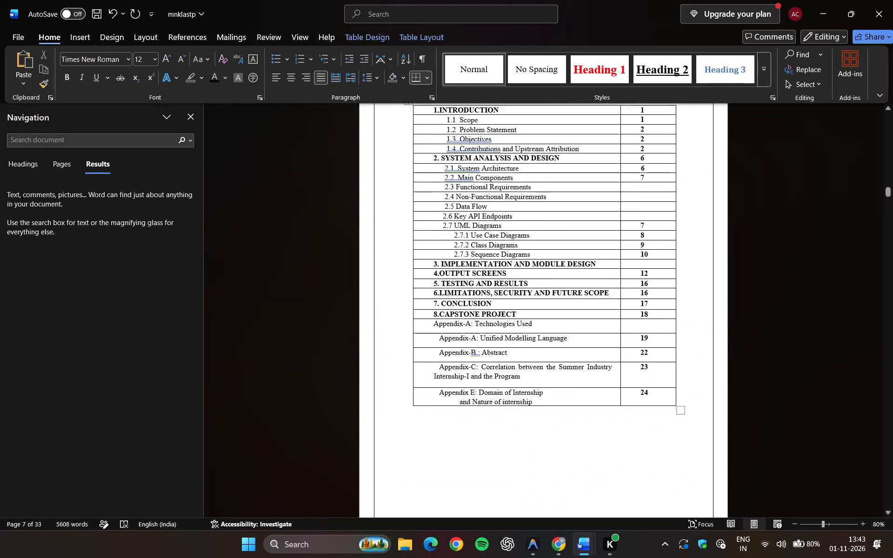
pyautogui.scroll(2, 517, 404)
pyautogui.scroll(-3, 517, 404)
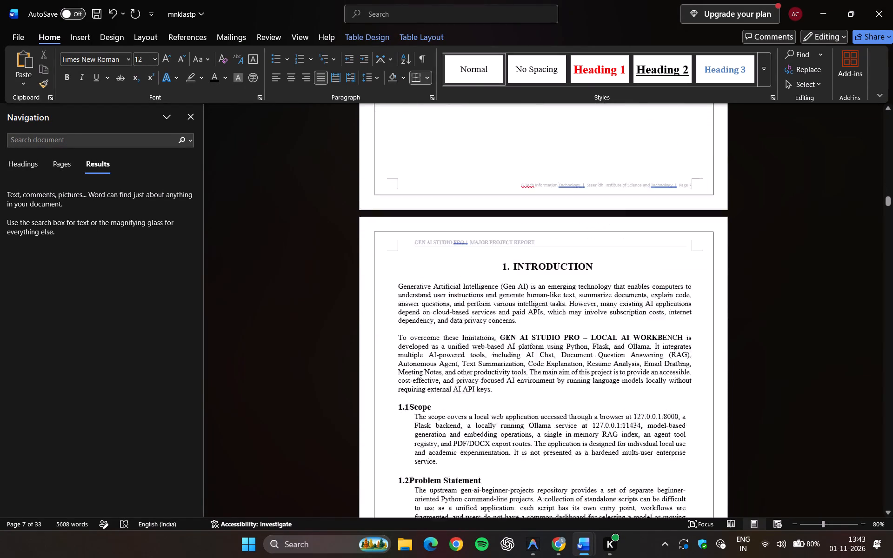
# Delete the B.Tech Information Technology and Sreenidhi Institute text from the report's footer, keeping only the page number.
pyautogui.scroll(-2, 517, 404)
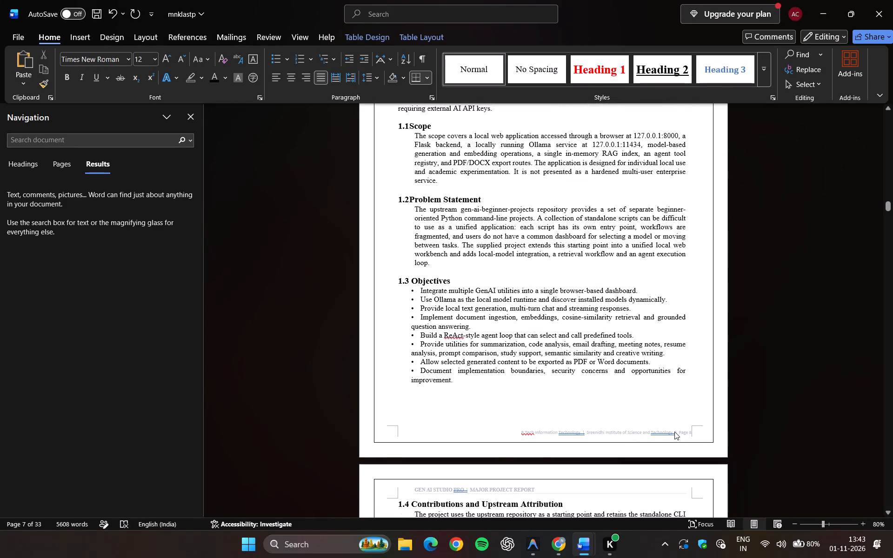
pyautogui.click(674, 432)
pyautogui.rightClick(674, 432)
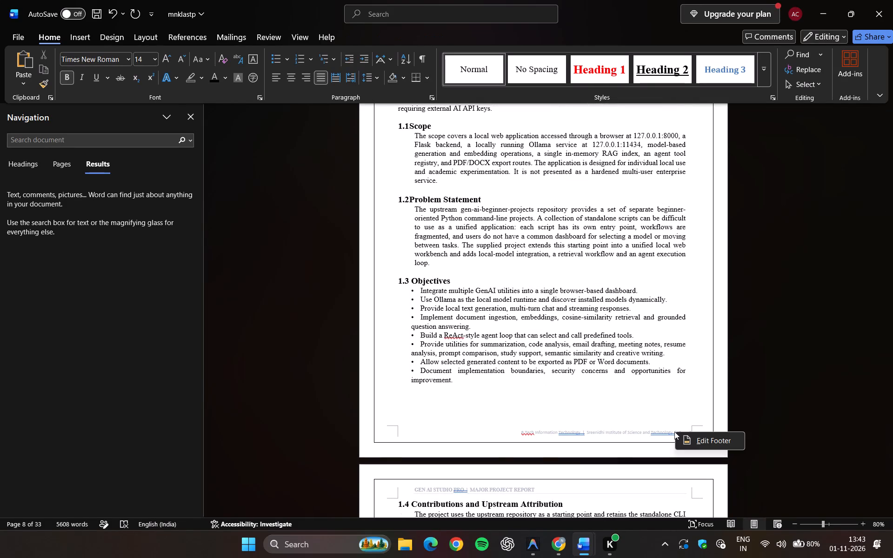
pyautogui.click(685, 442)
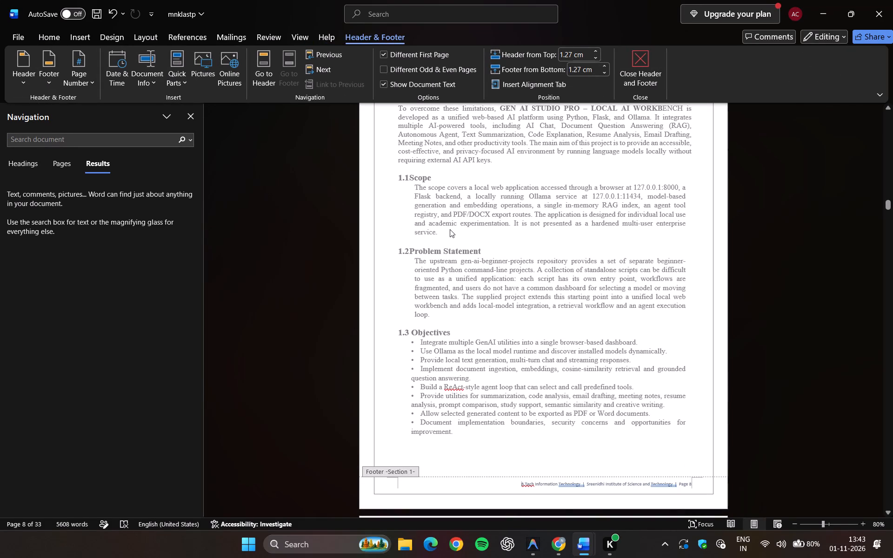
pyautogui.scroll(-2, 450, 229)
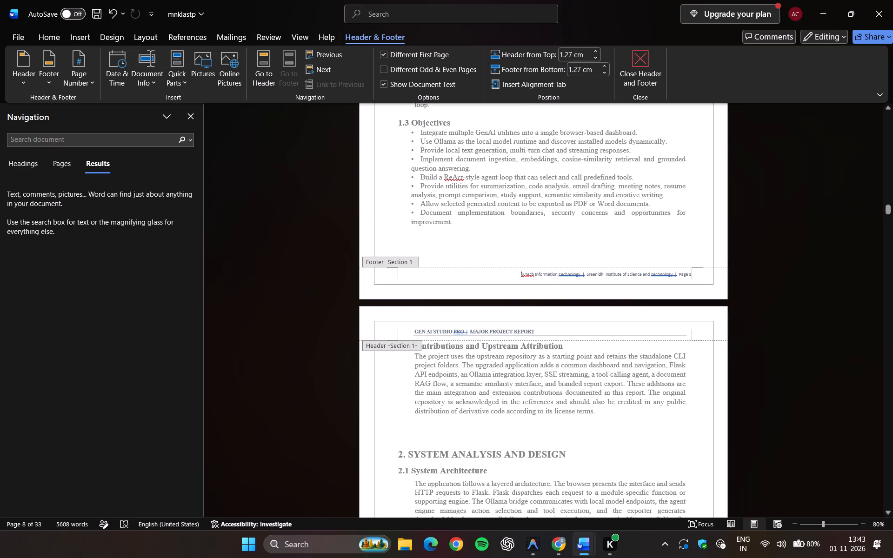
pyautogui.moveTo(678, 276); pyautogui.dragTo(516, 266)
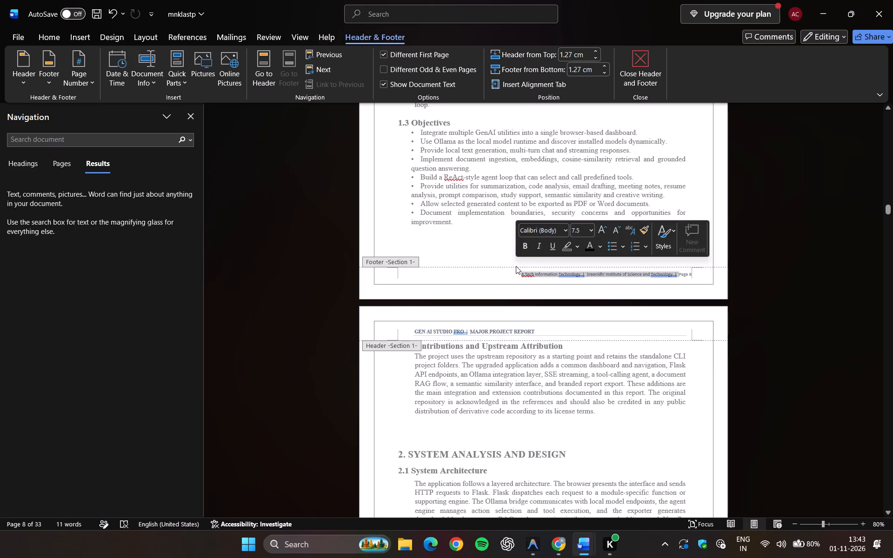
pyautogui.press('BackSpace')
pyautogui.scroll(-6, 516, 266)
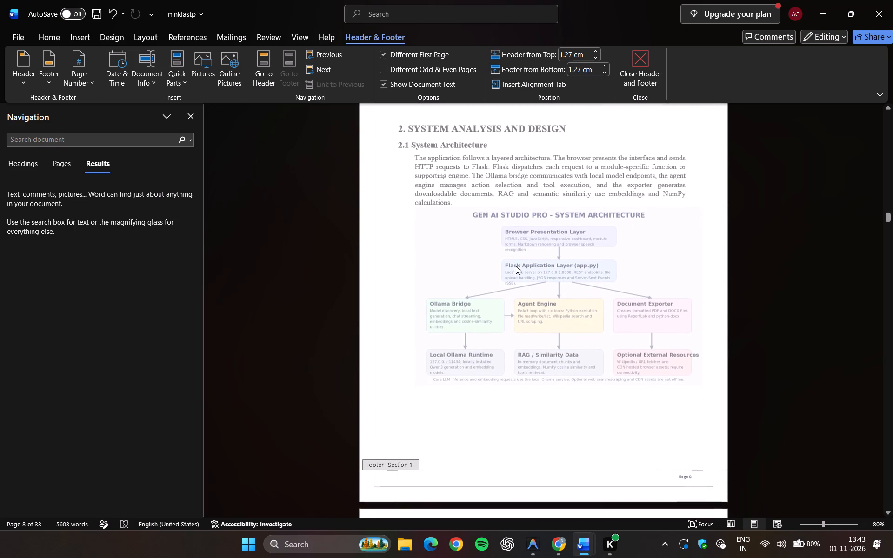
# Delete the word Page from the report's footer, leaving only the page number.
pyautogui.scroll(2, 516, 266)
pyautogui.scroll(1, 651, 222)
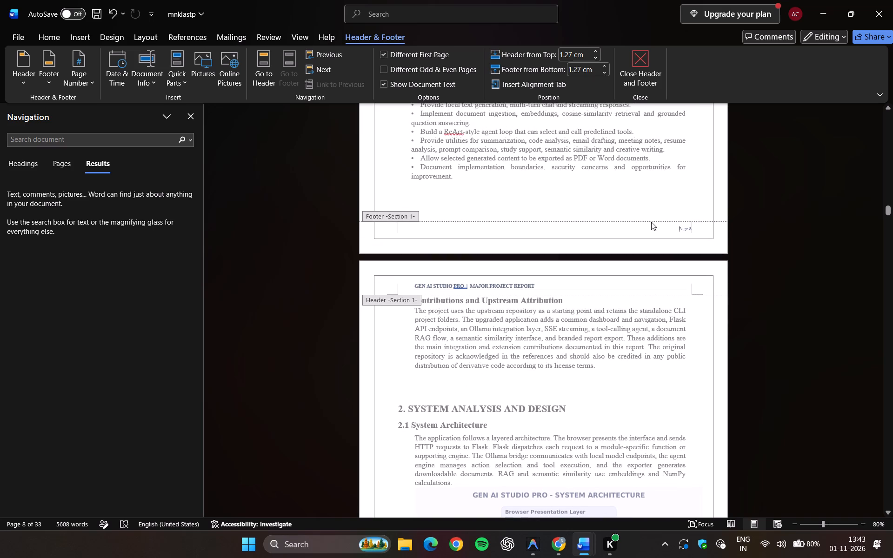
pyautogui.click(691, 229)
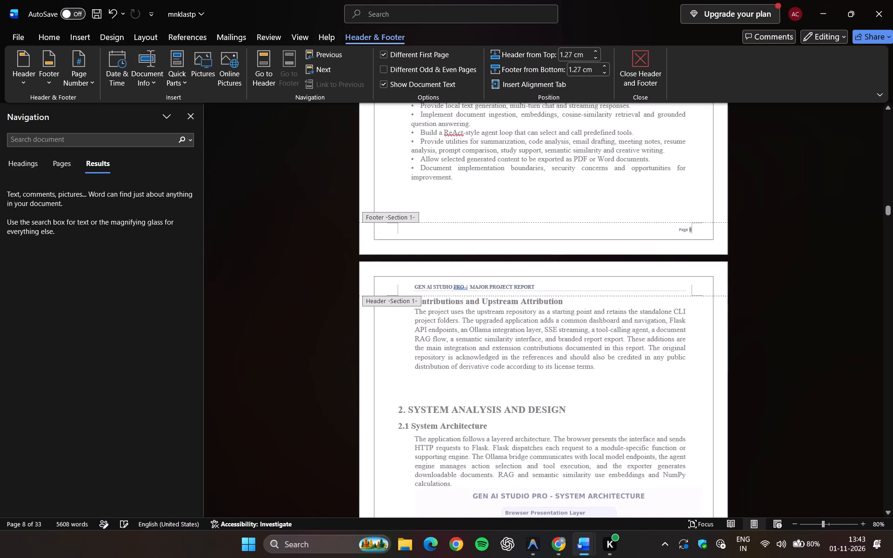
pyautogui.press('BackSpace')
pyautogui.press('BackSpace')
pyautogui.press('BackSpace')
pyautogui.press('BackSpace')
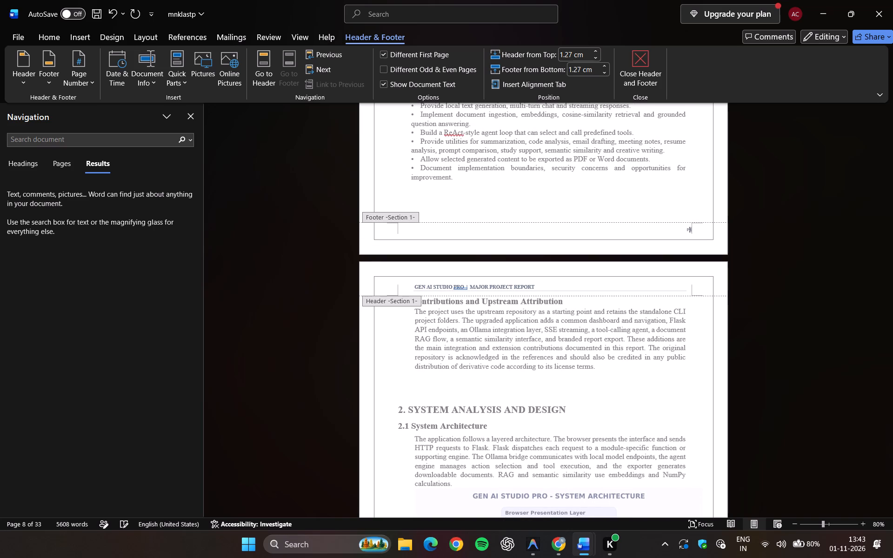
pyautogui.press('BackSpace')
pyautogui.press('BackSpace')
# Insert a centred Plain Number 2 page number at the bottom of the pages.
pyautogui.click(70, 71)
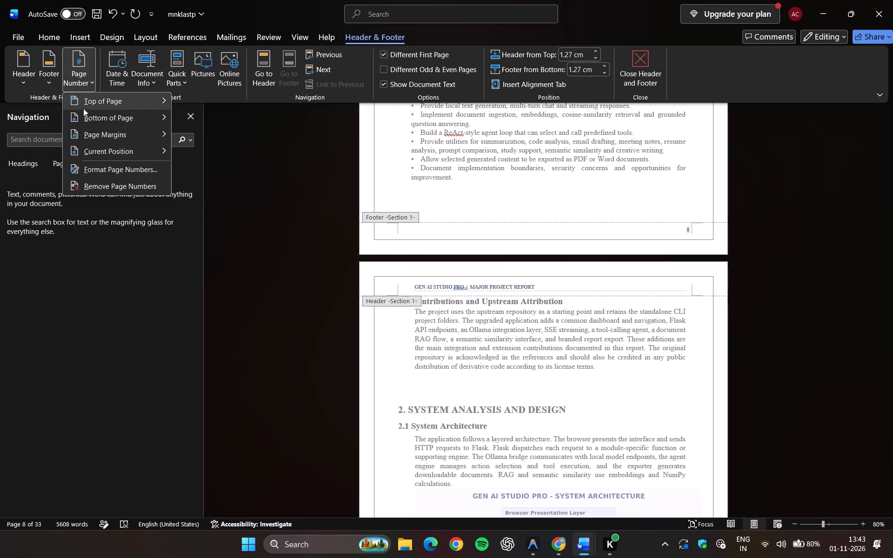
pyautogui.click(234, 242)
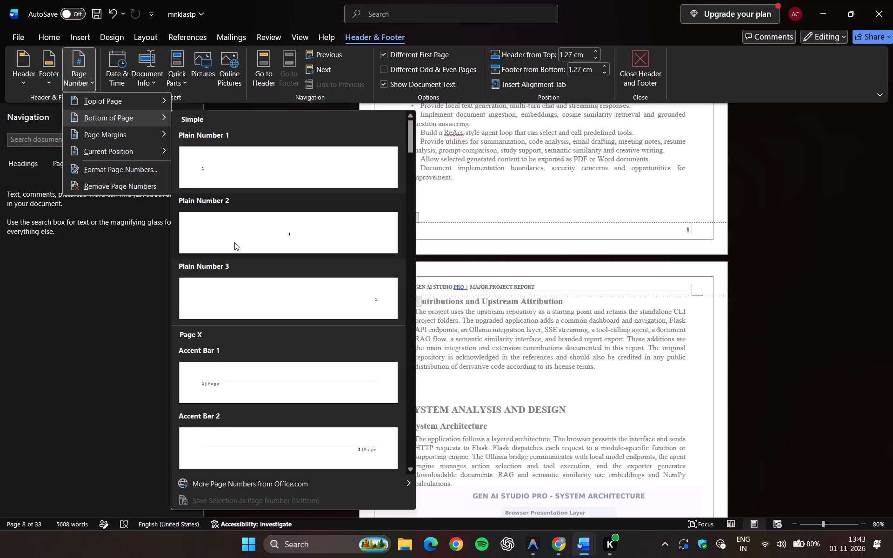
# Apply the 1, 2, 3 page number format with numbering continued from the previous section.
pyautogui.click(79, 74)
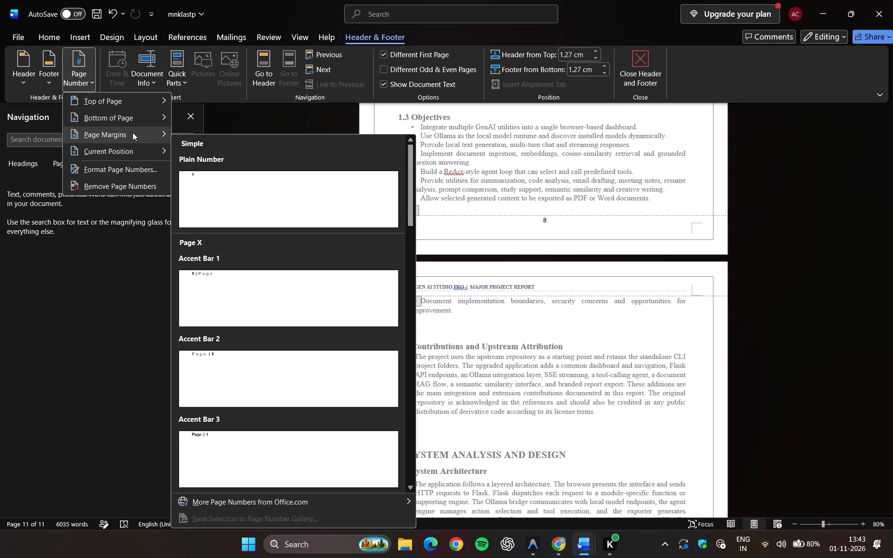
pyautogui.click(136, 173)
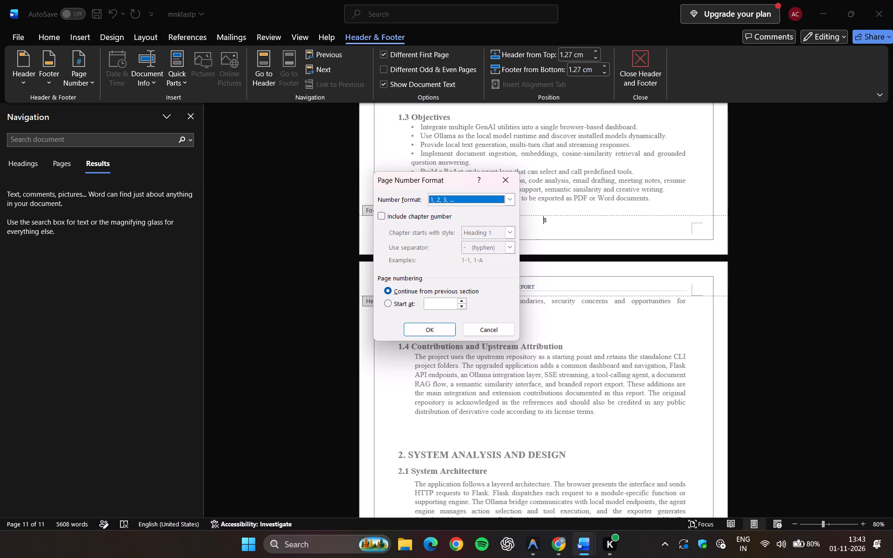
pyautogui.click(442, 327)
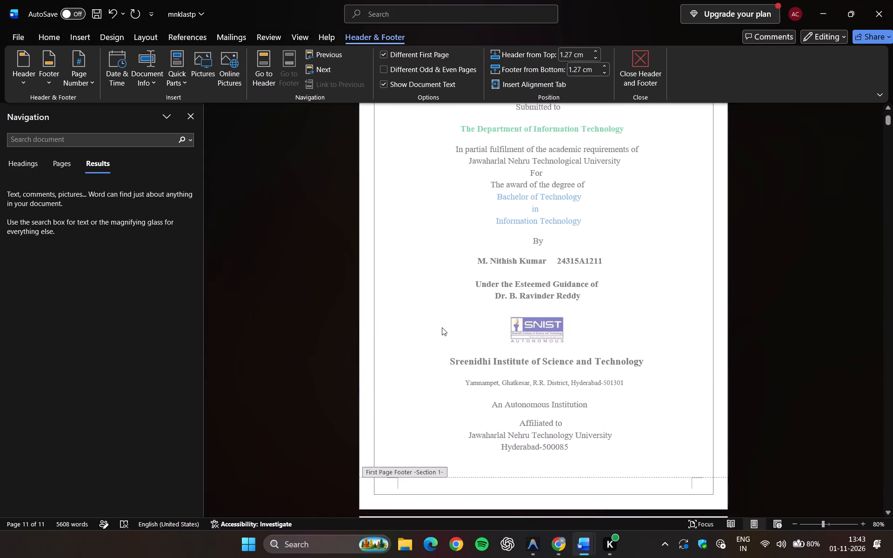
# Examine the footer page numbers from the cover page through the Introduction page.
pyautogui.scroll(-8, 442, 327)
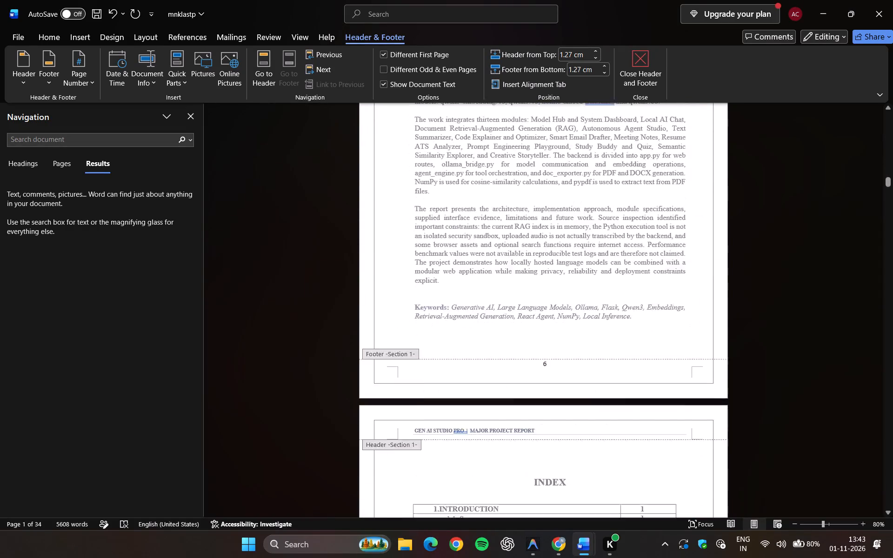
pyautogui.scroll(-1, 442, 327)
pyautogui.scroll(2, 442, 327)
pyautogui.scroll(-2, 442, 327)
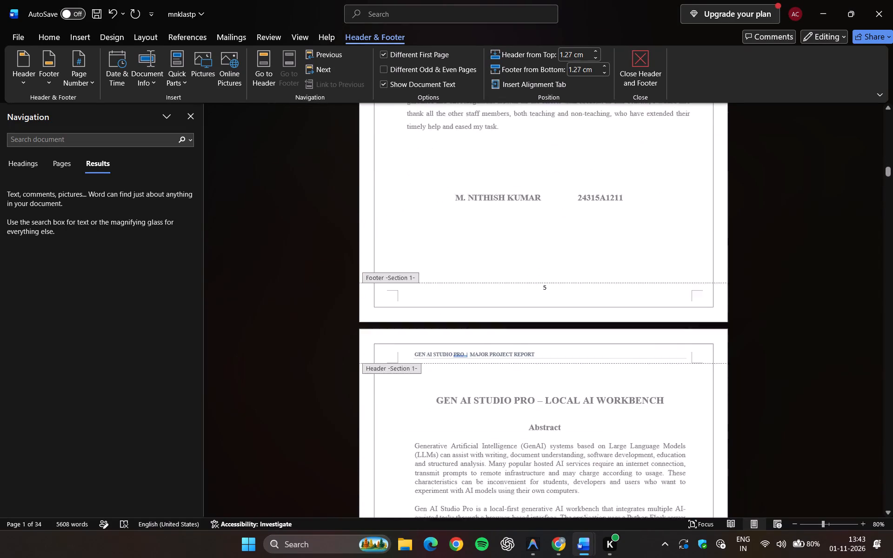
pyautogui.scroll(-2, 442, 327)
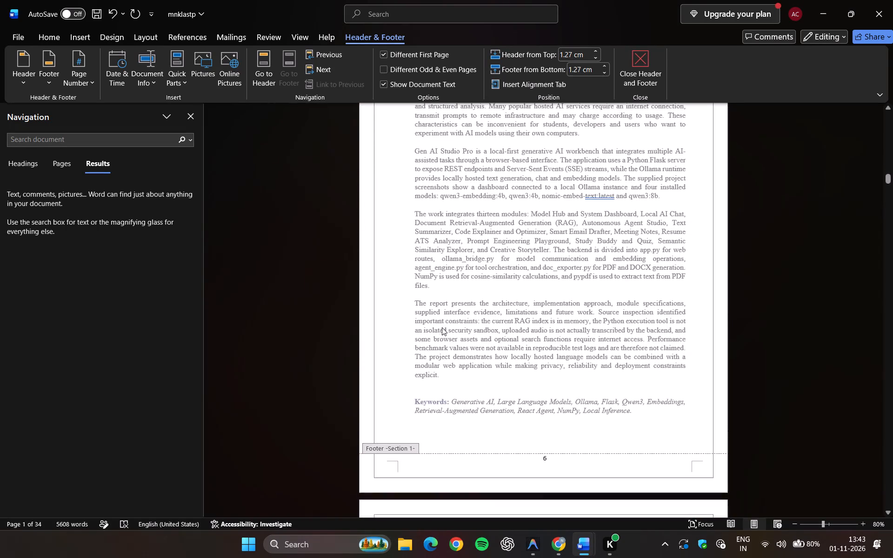
pyautogui.scroll(-4, 442, 327)
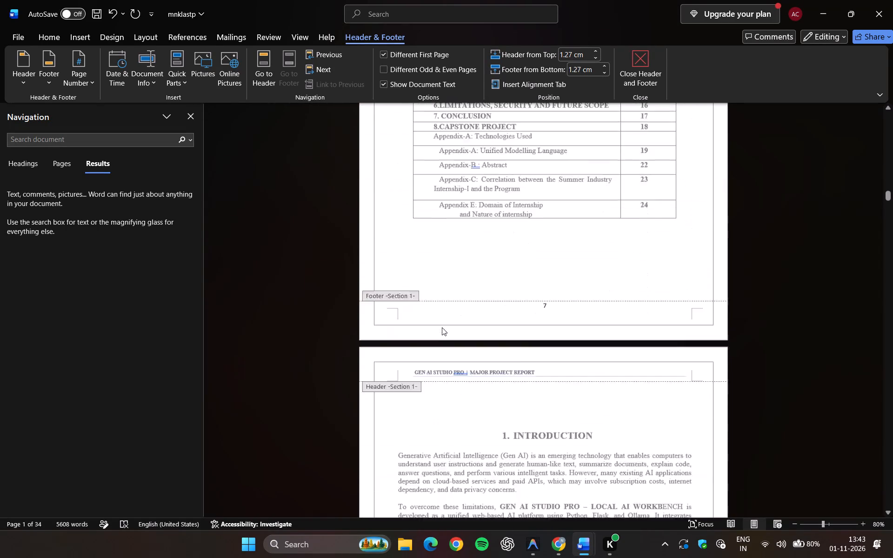
pyautogui.scroll(-1, 442, 327)
pyautogui.click(738, 267)
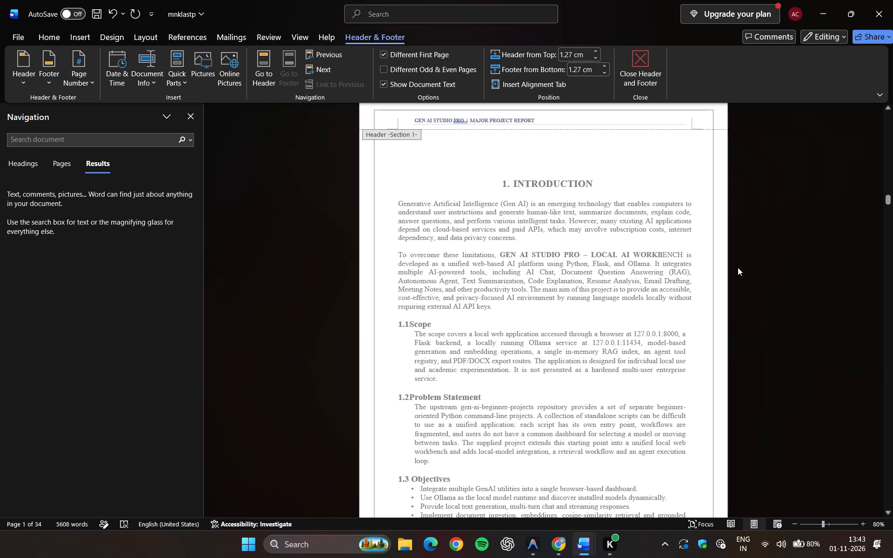
pyautogui.scroll(-1, 738, 267)
pyautogui.click(738, 267)
pyautogui.scroll(-1, 634, 368)
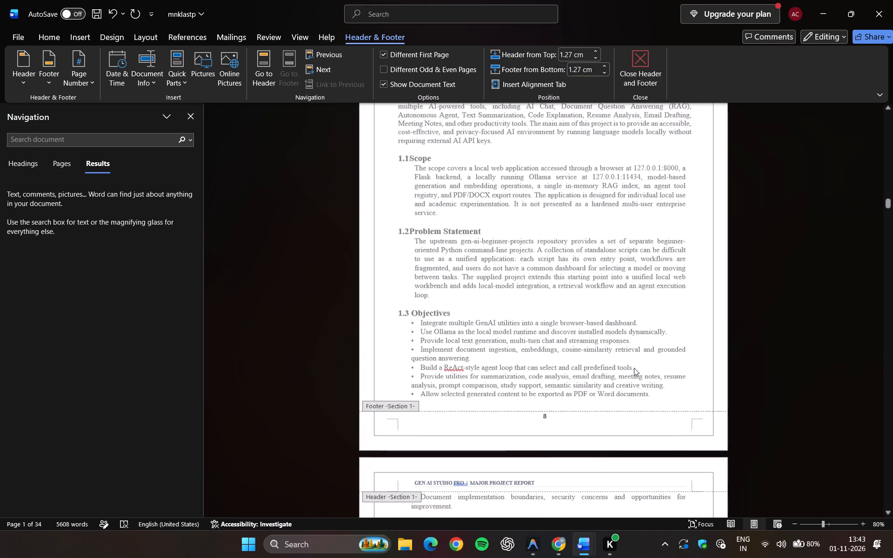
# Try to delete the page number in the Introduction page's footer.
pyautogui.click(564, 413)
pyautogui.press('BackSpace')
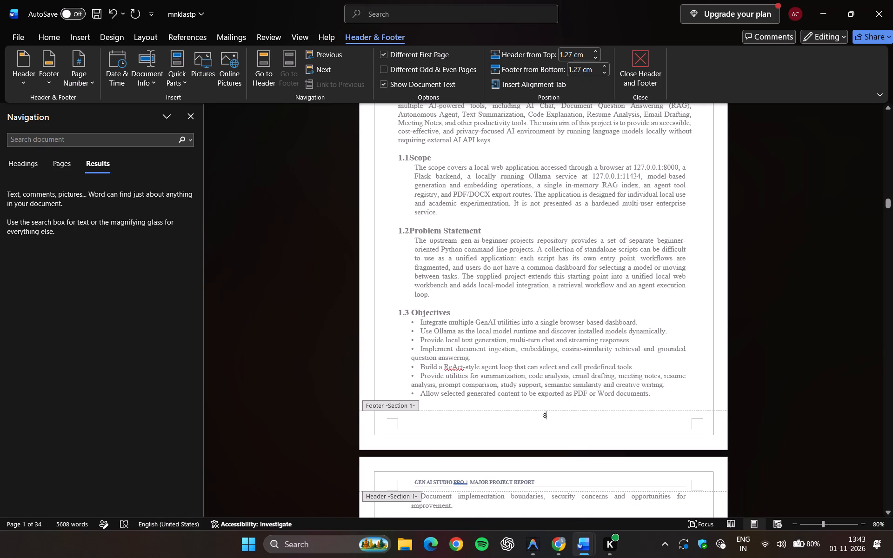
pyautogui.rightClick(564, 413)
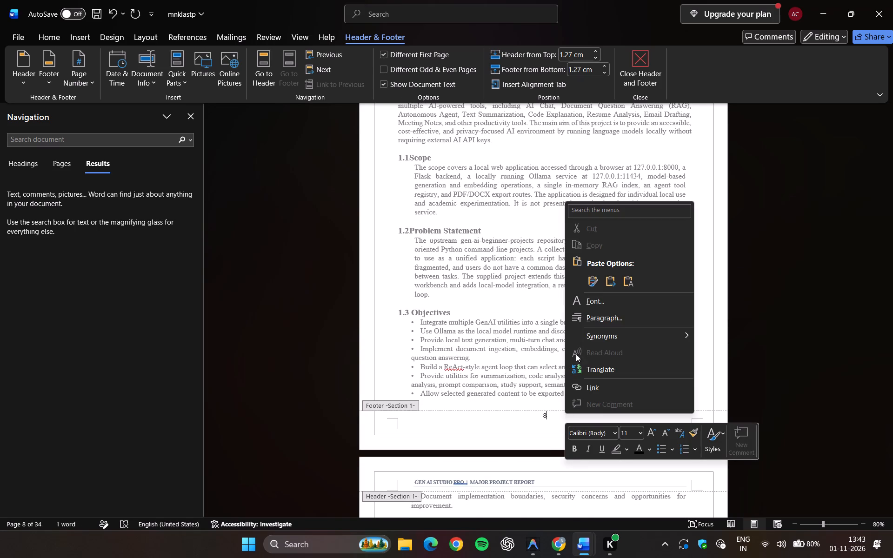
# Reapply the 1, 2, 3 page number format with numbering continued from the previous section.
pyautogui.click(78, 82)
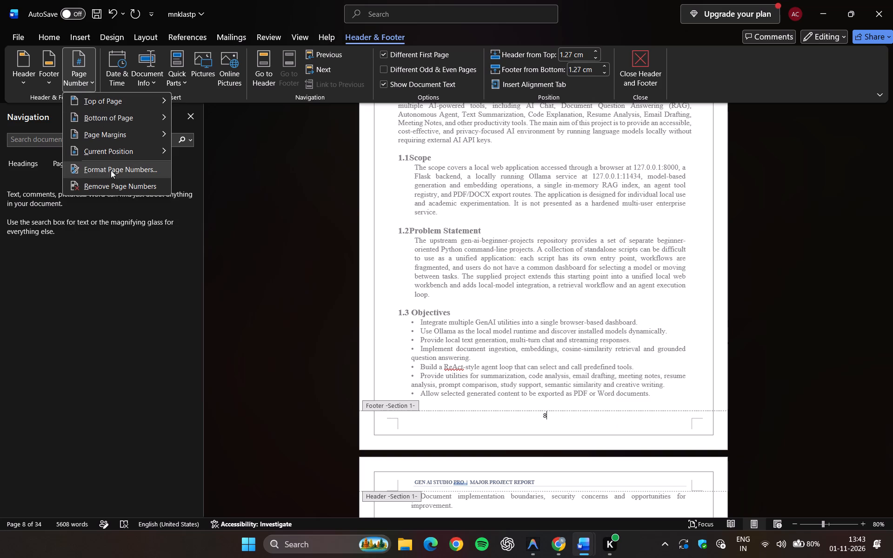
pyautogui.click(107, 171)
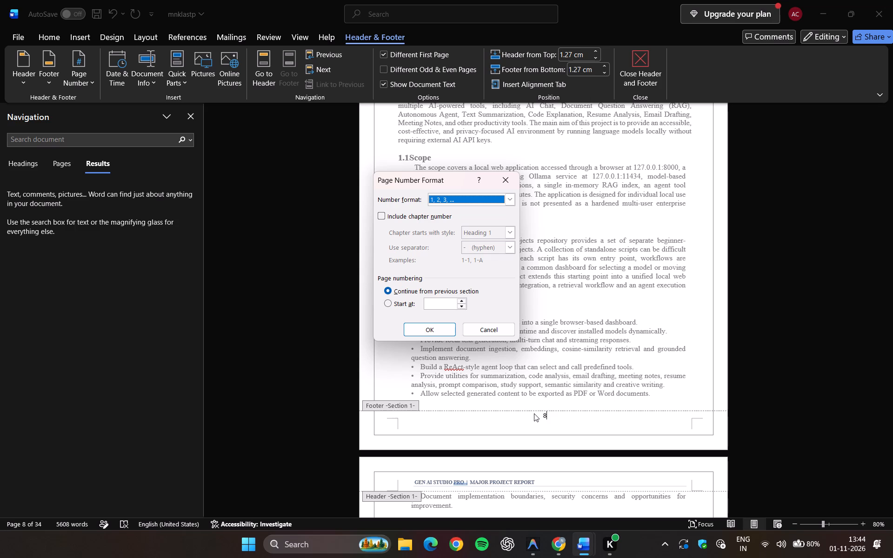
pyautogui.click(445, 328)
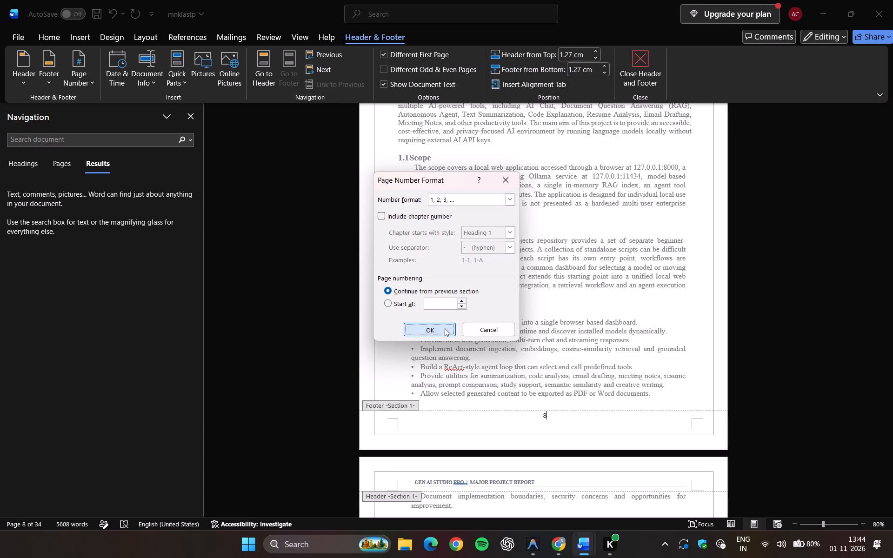
# Examine the footer page numbers from the front pages to the System Architecture page and back to the cover.
pyautogui.scroll(-10, 489, 379)
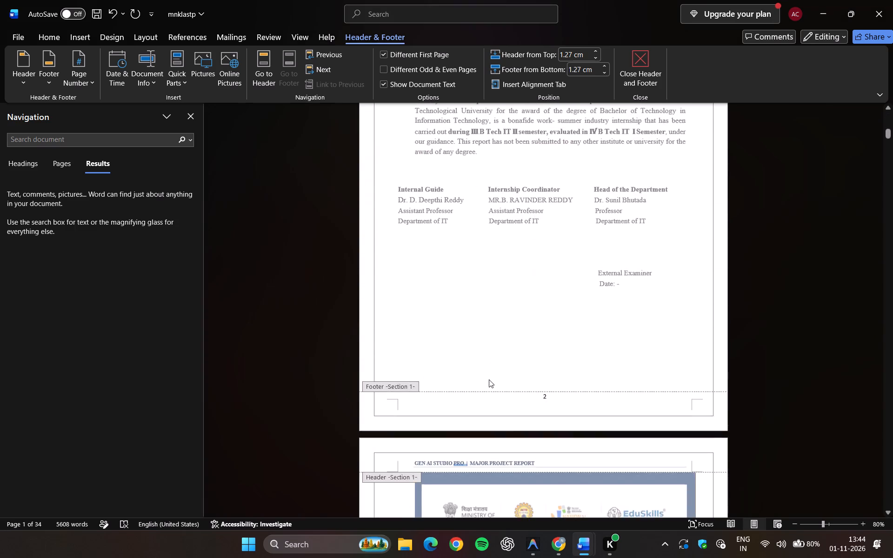
pyautogui.scroll(-12, 489, 379)
pyautogui.scroll(3, 489, 379)
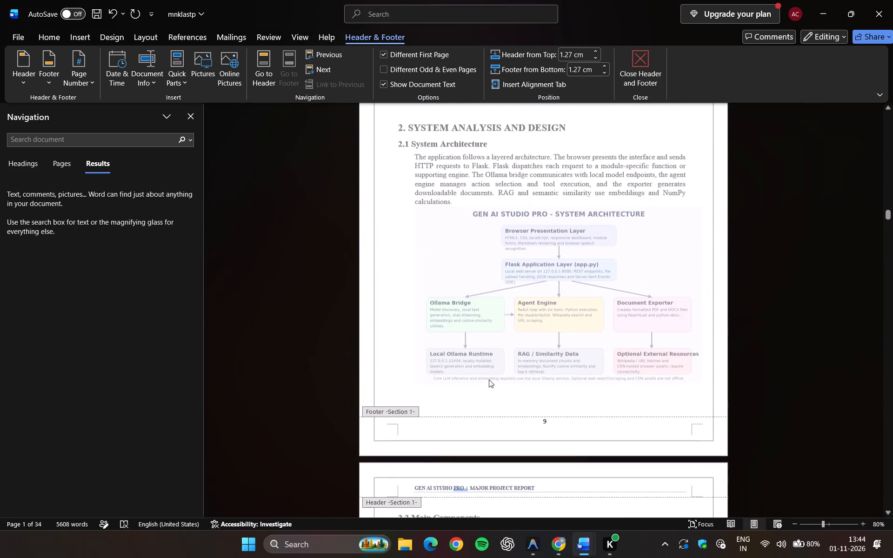
pyautogui.scroll(7, 489, 379)
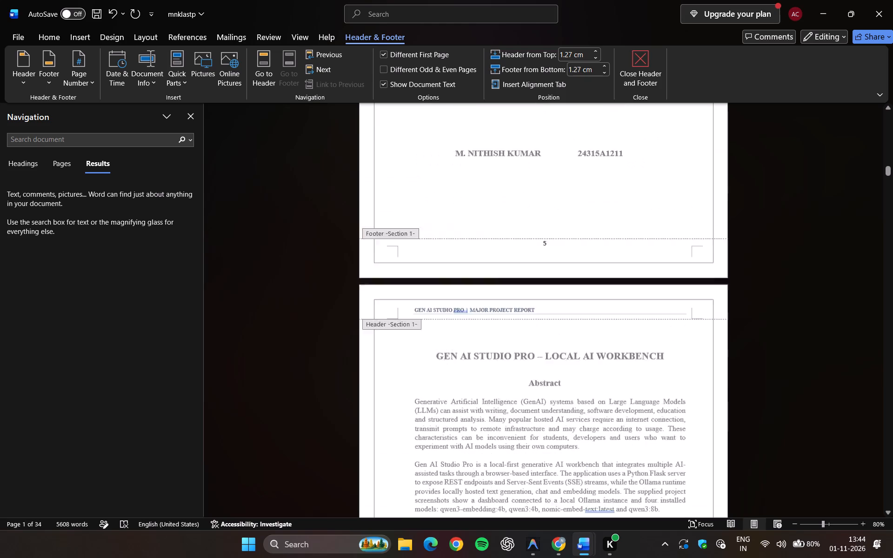
pyautogui.scroll(5, 489, 379)
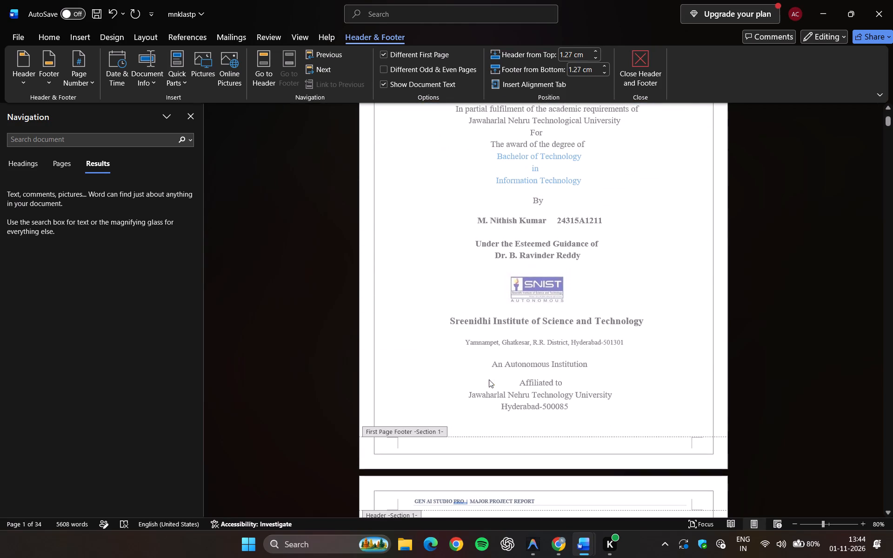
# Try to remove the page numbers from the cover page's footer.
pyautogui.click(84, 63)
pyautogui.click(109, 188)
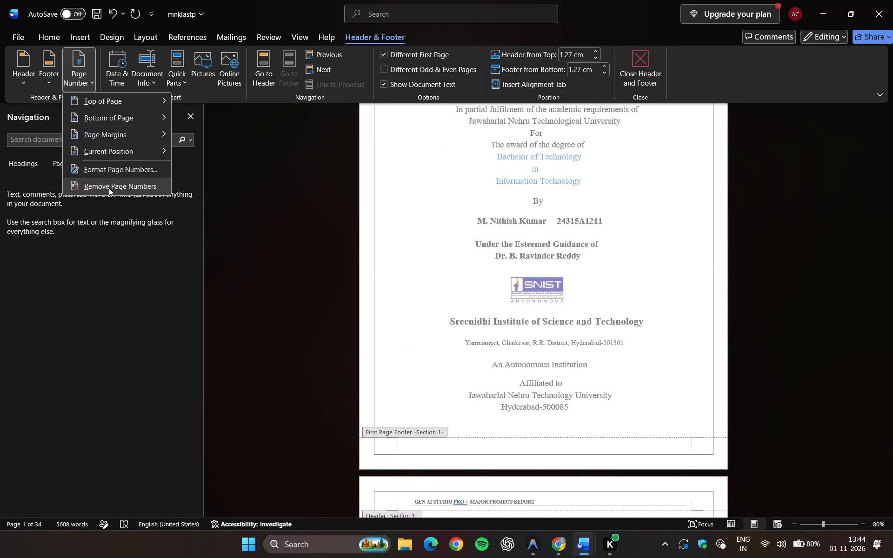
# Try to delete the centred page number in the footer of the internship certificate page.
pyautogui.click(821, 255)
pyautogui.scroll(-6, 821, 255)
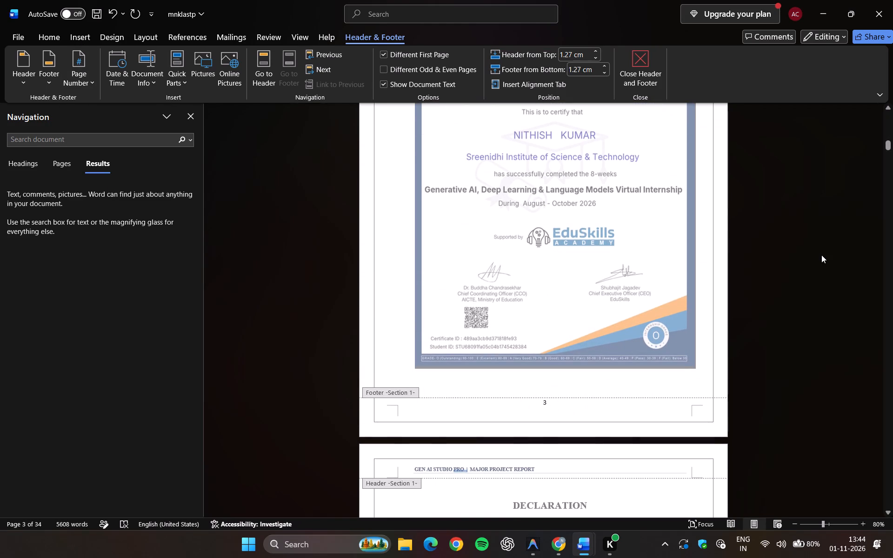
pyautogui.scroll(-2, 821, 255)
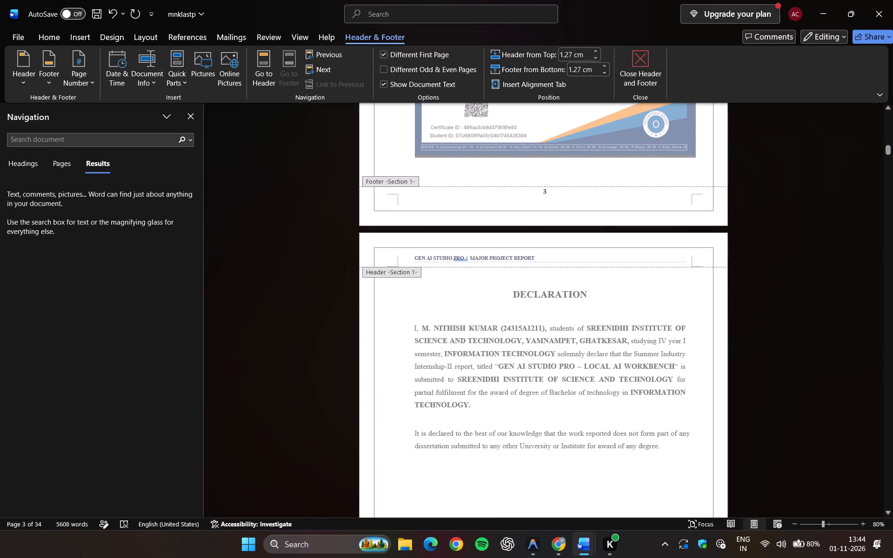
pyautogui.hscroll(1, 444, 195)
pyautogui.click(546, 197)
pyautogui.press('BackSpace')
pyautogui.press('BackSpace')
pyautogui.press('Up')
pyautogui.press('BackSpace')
# Remove the page numbers from the report's footer, starting from the Declaration page.
pyautogui.scroll(-3, 546, 197)
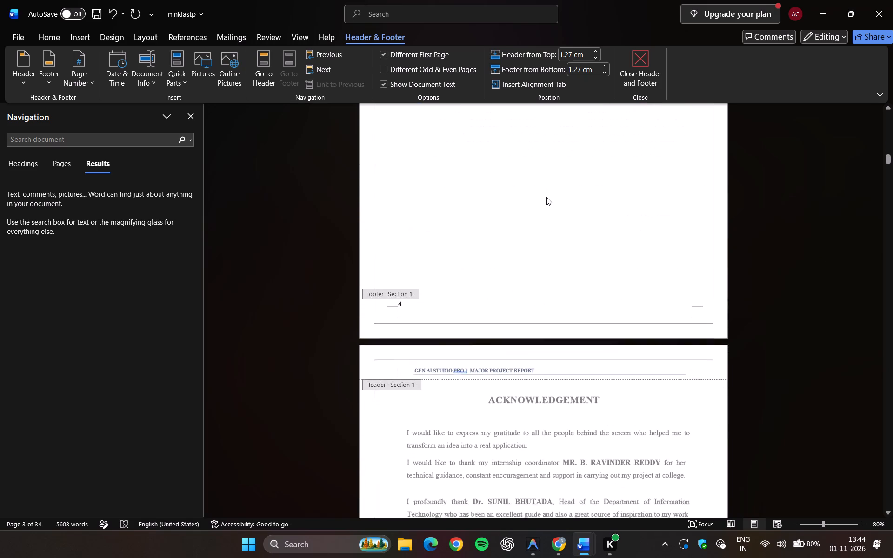
pyautogui.scroll(-1, 546, 197)
pyautogui.click(85, 71)
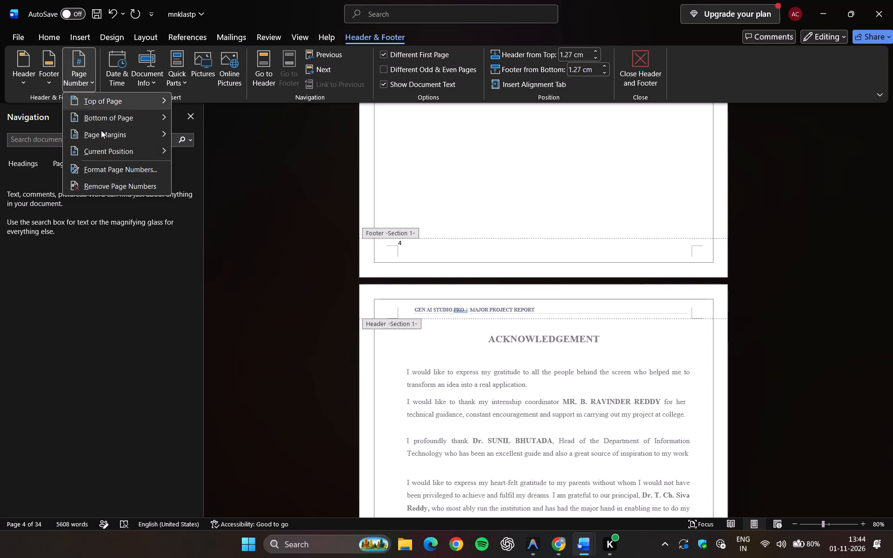
pyautogui.click(115, 188)
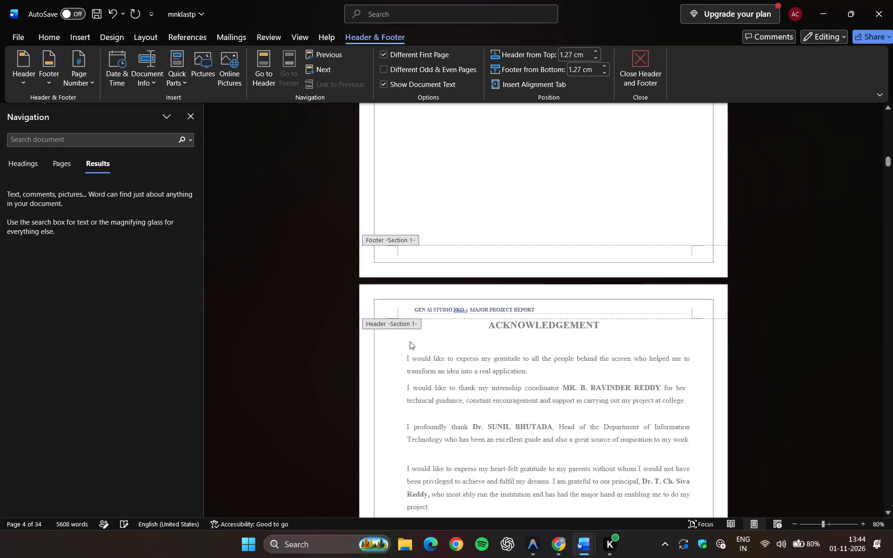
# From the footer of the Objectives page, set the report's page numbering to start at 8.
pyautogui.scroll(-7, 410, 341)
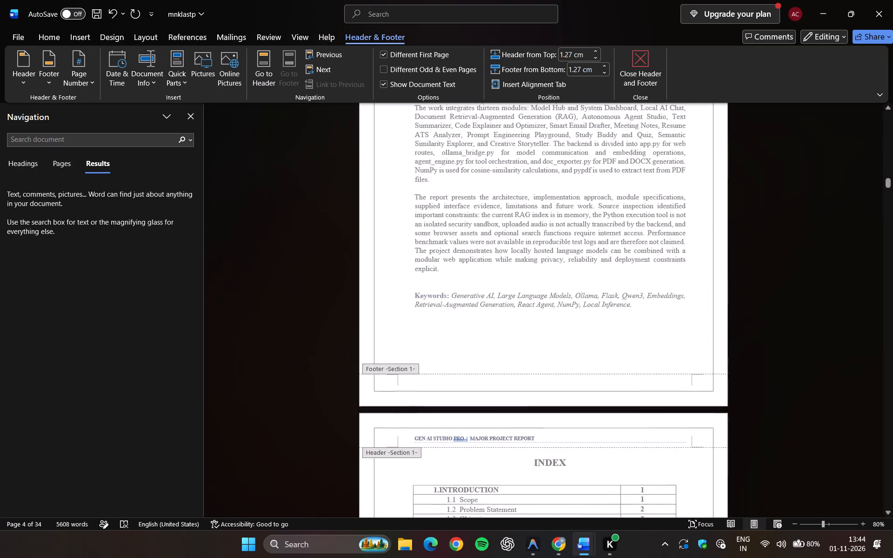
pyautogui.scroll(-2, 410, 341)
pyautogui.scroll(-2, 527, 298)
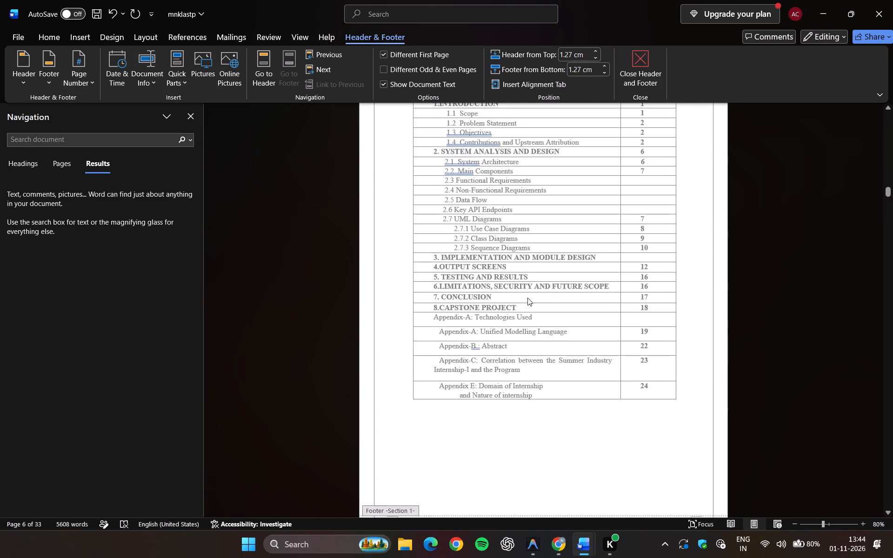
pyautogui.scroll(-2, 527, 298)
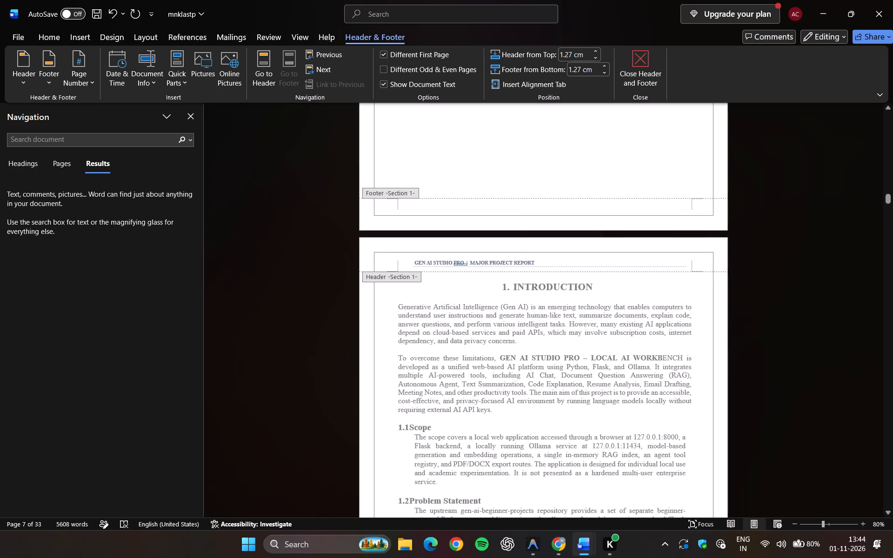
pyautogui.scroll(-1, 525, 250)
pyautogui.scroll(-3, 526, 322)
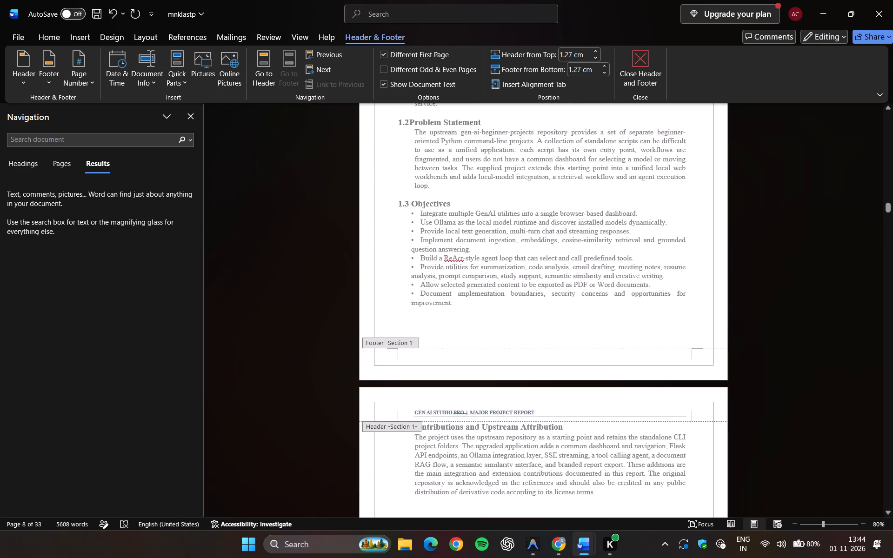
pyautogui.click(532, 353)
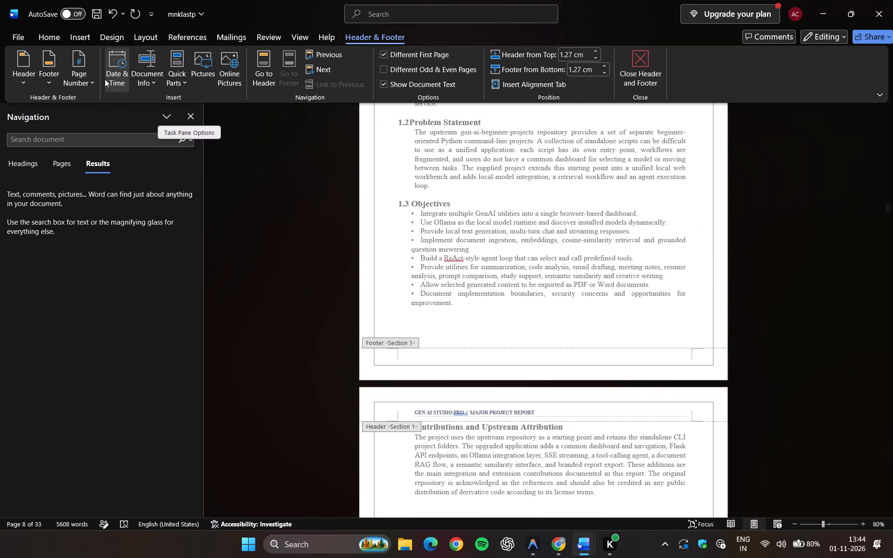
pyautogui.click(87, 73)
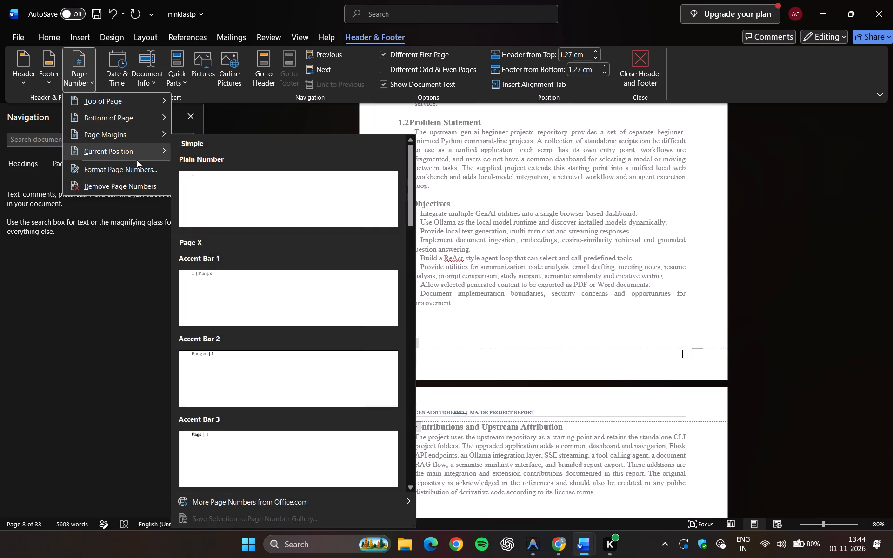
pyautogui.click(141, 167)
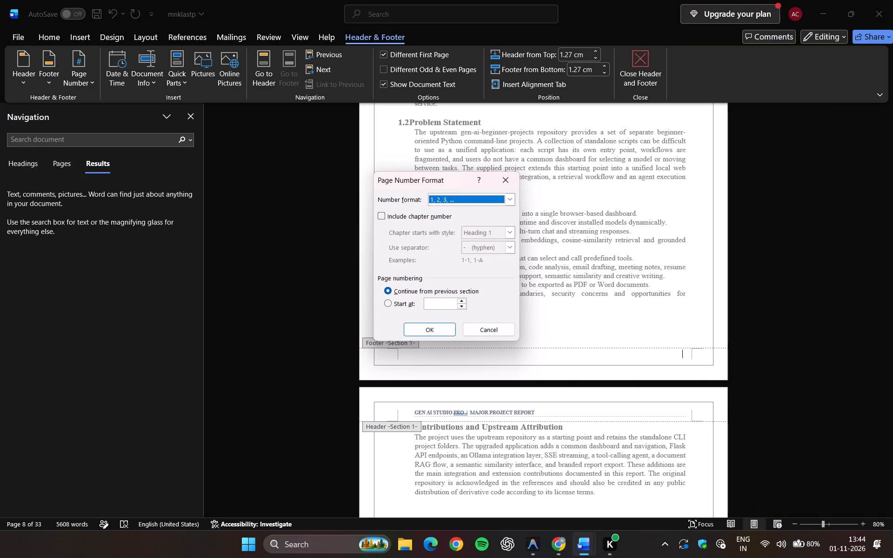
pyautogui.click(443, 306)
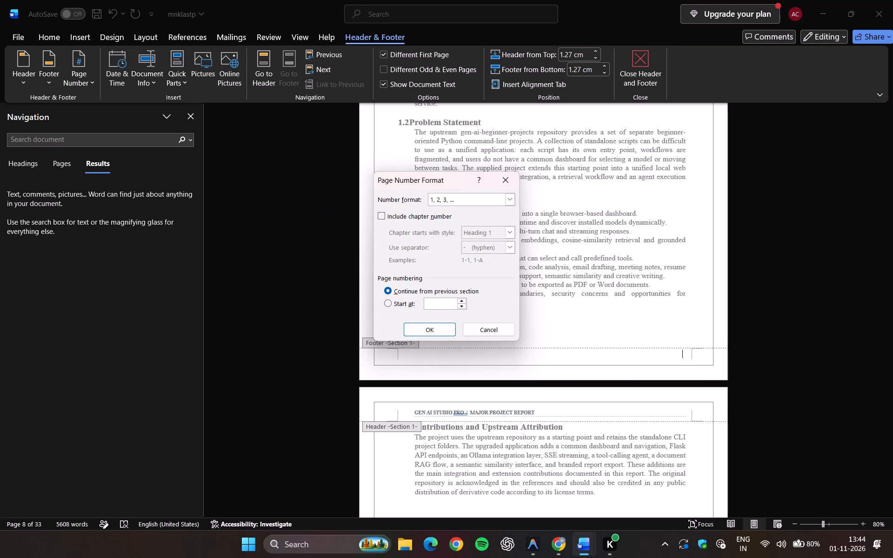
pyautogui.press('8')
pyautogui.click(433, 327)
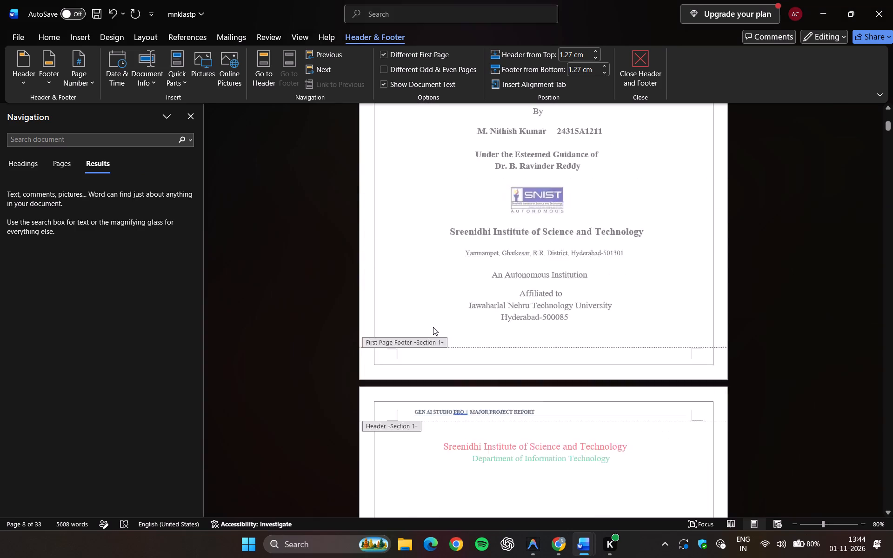
# Examine the footers from the cover page through to the Main Components page for page numbers.
pyautogui.scroll(-7, 433, 327)
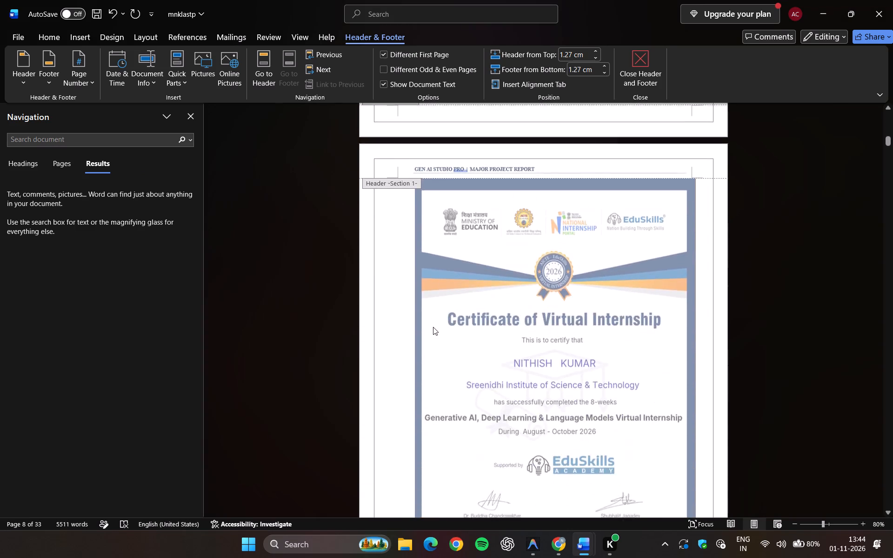
pyautogui.scroll(-7, 433, 327)
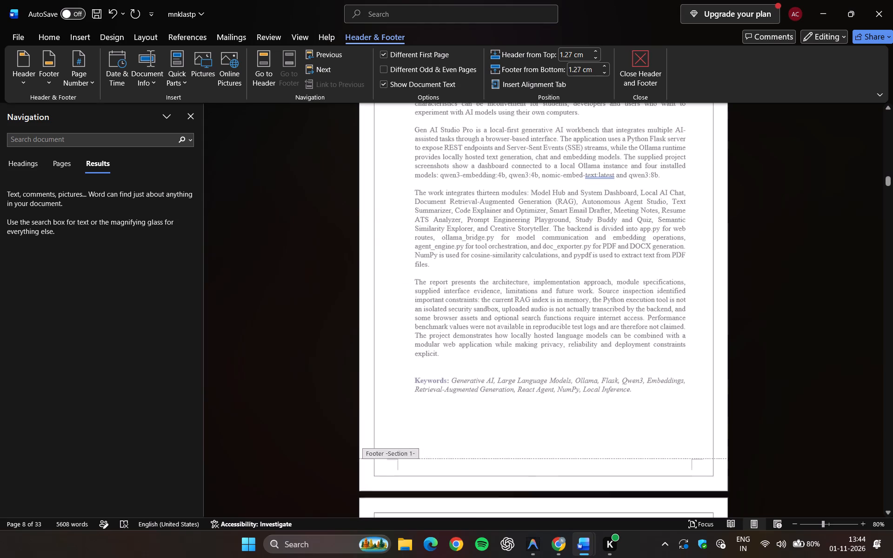
pyautogui.scroll(-4, 433, 327)
pyautogui.scroll(1, 433, 327)
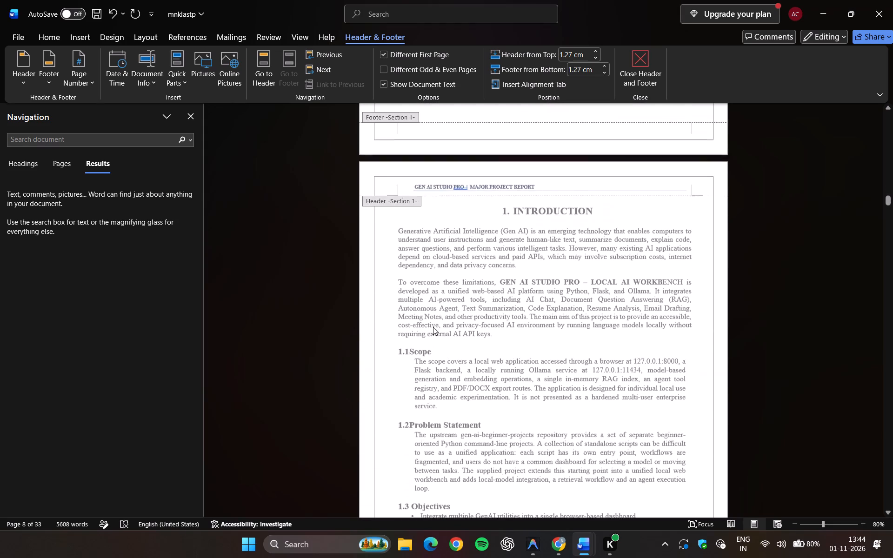
pyautogui.scroll(1, 433, 327)
pyautogui.scroll(-4, 433, 327)
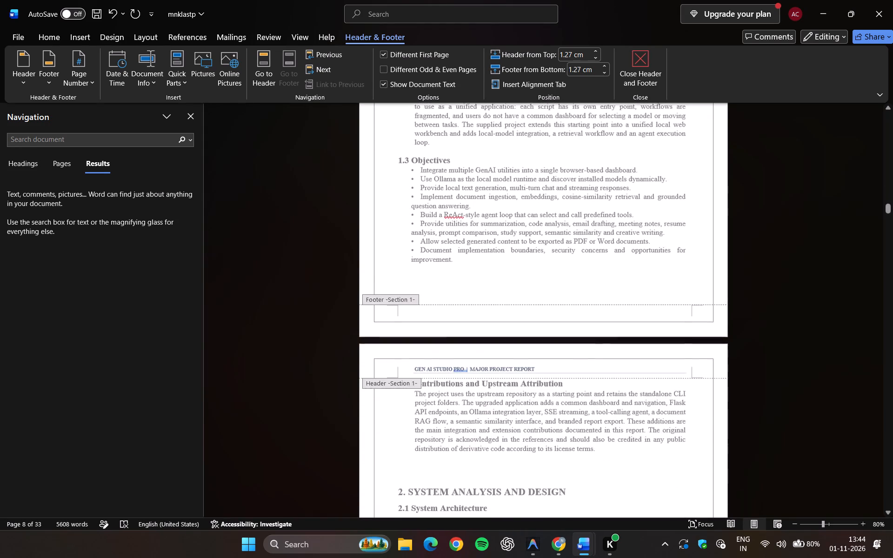
pyautogui.scroll(-6, 433, 327)
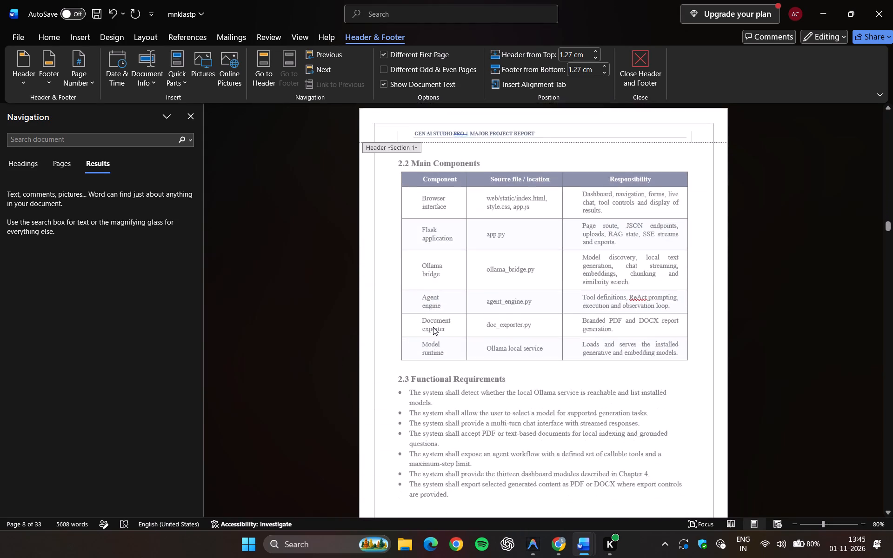
pyautogui.scroll(-4, 433, 327)
pyautogui.scroll(3, 433, 327)
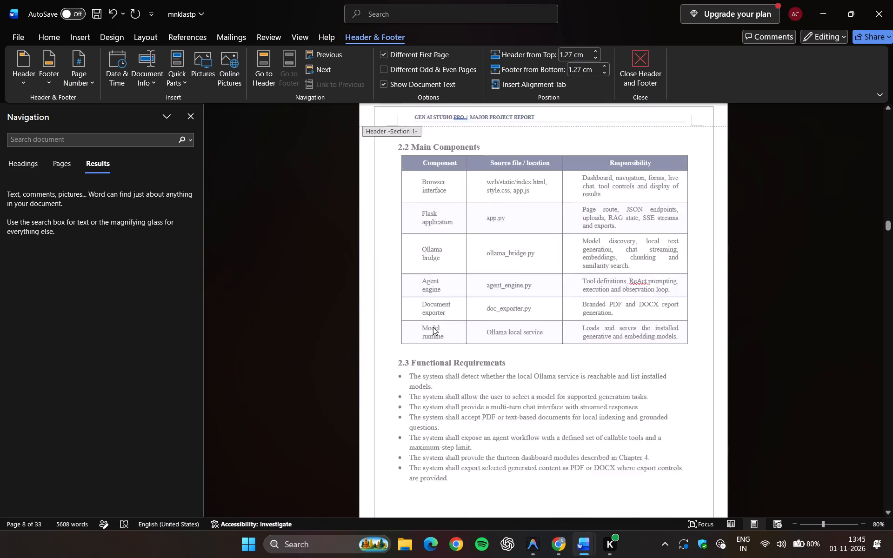
# Set the page numbering to start at 1 in the page number format.
pyautogui.click(77, 72)
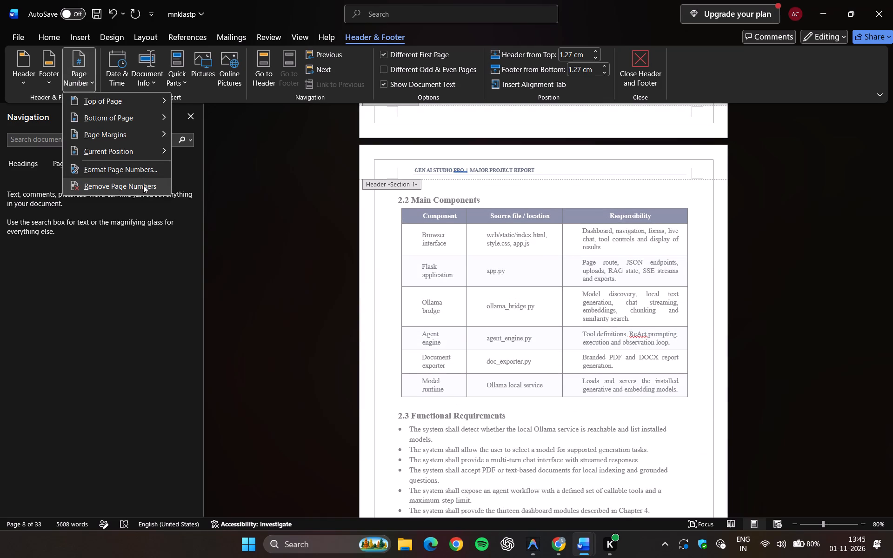
pyautogui.click(159, 174)
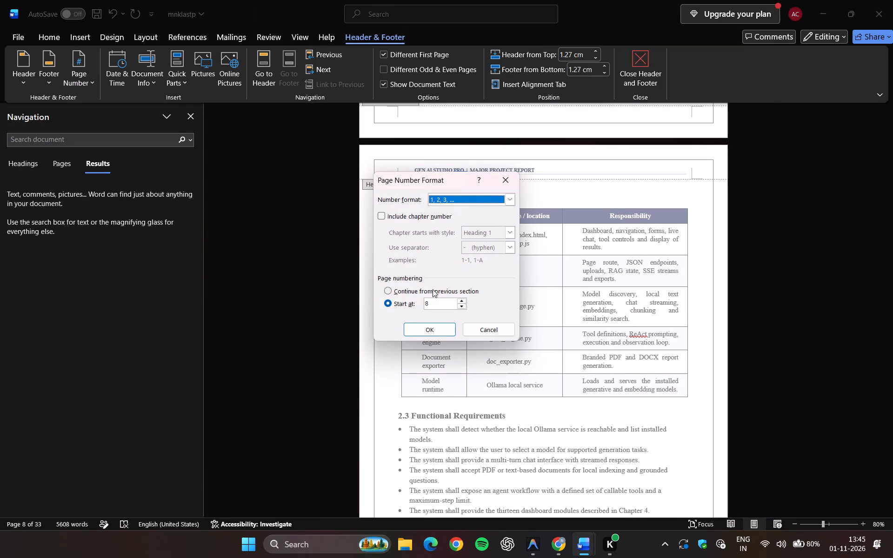
pyautogui.click(435, 304)
pyautogui.press('BackSpace')
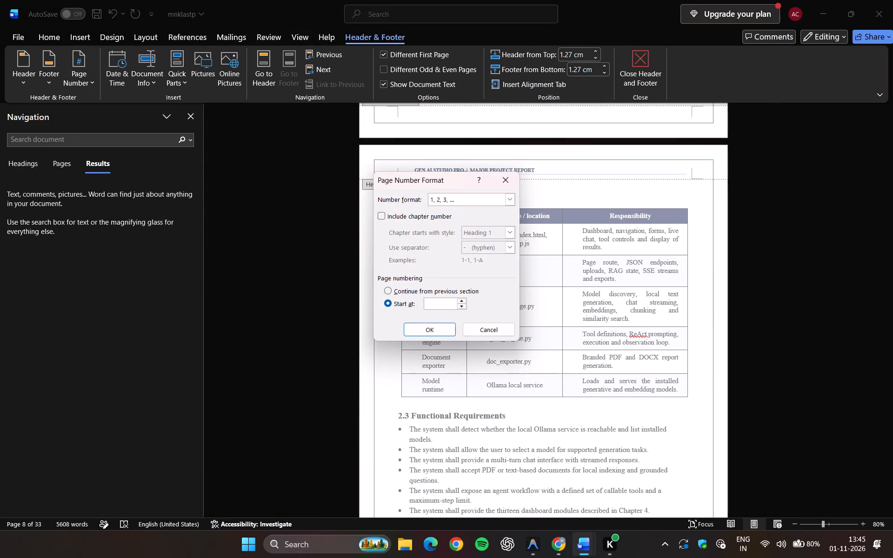
pyautogui.click(433, 330)
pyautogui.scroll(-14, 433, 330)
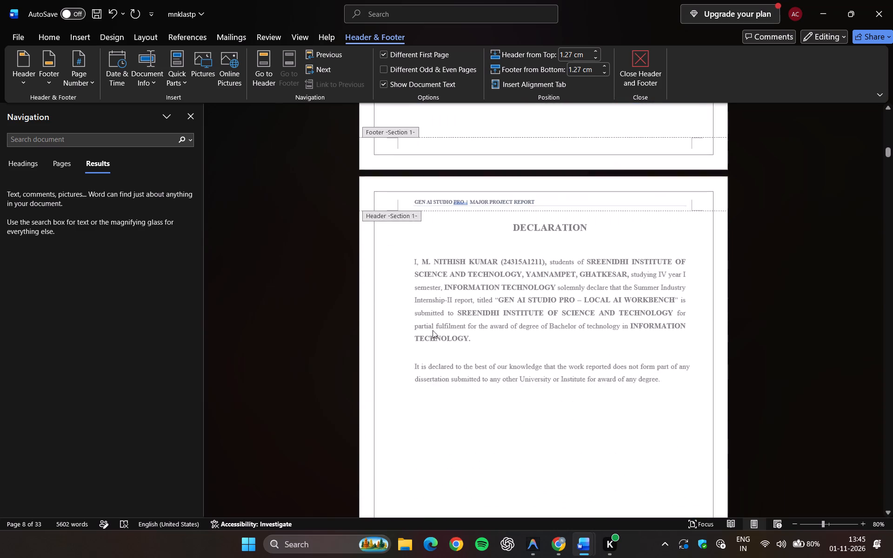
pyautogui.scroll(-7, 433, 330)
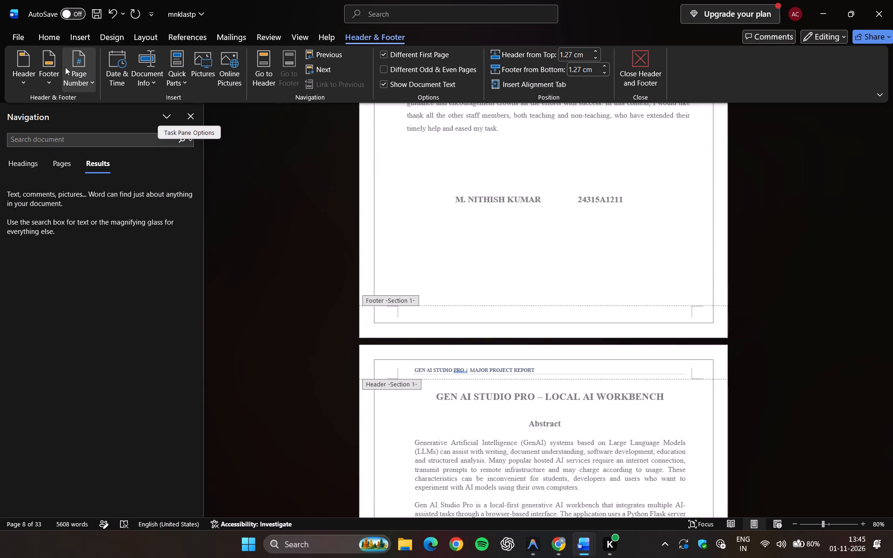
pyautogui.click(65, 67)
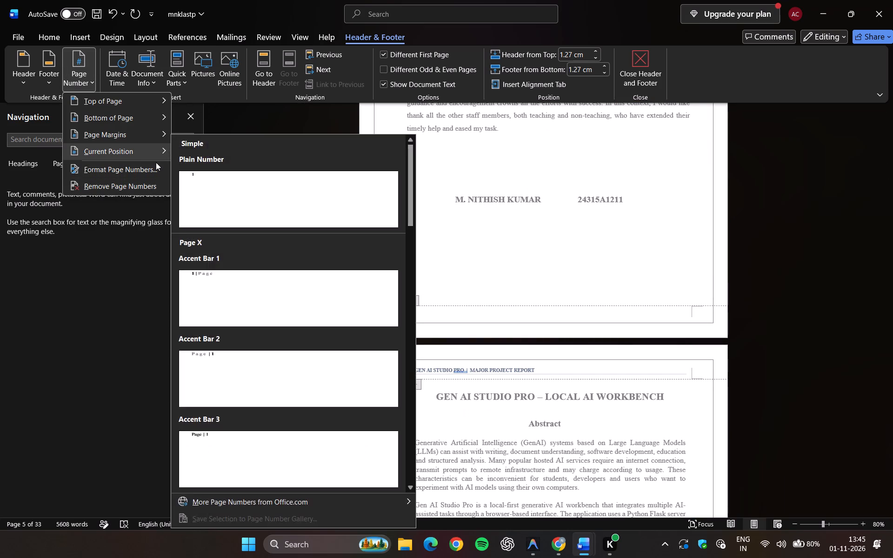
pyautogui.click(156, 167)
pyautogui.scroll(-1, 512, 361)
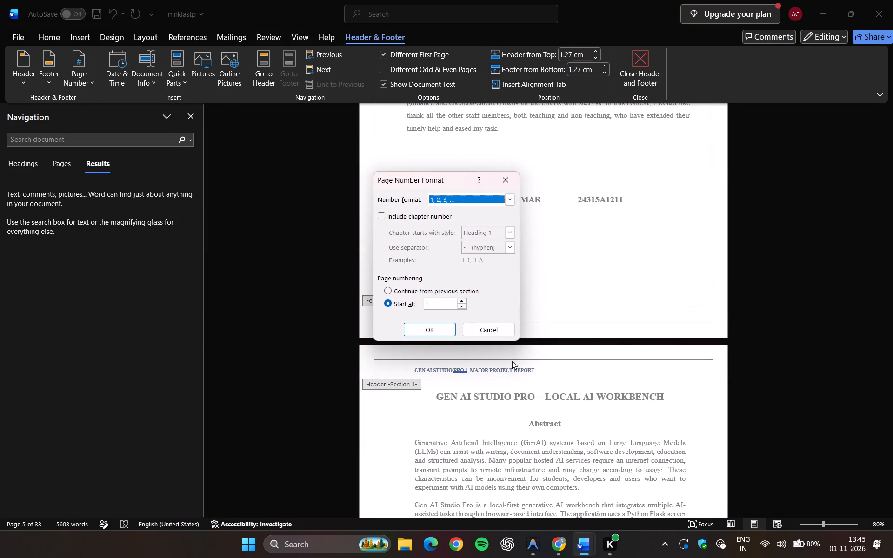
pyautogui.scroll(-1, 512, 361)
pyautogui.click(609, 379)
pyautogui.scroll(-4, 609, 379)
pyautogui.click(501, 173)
# Clear the empty footer line on the Objectives page back to its left margin.
pyautogui.scroll(-5, 599, 369)
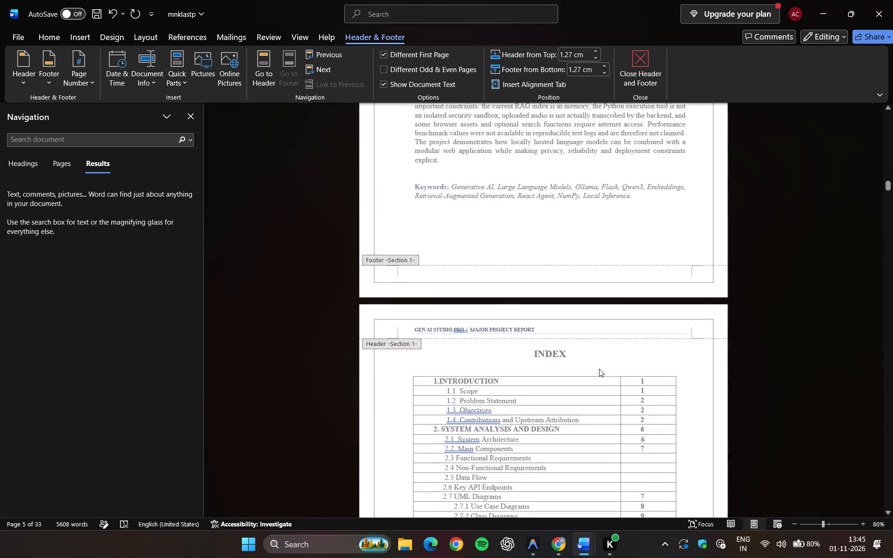
pyautogui.scroll(-4, 599, 369)
pyautogui.scroll(1, 599, 369)
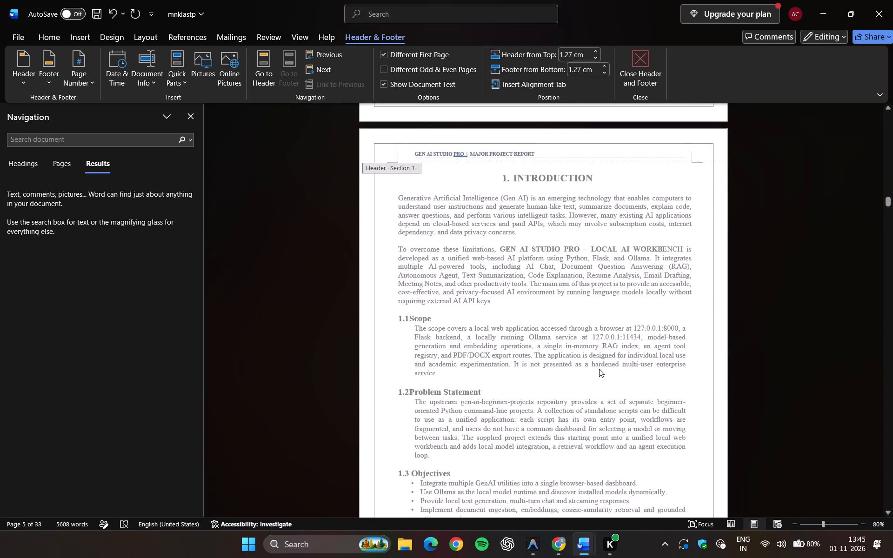
pyautogui.scroll(-3, 599, 369)
pyautogui.click(534, 435)
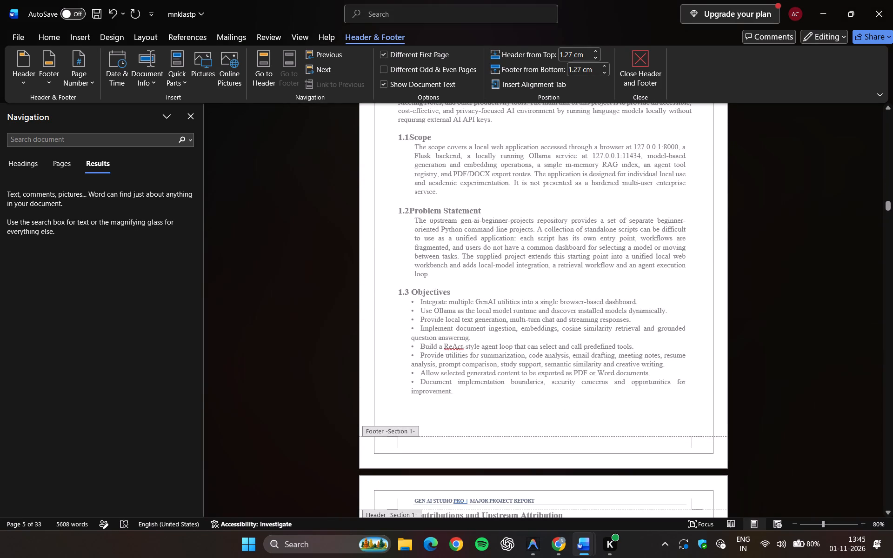
pyautogui.click(534, 441)
pyautogui.press('Return')
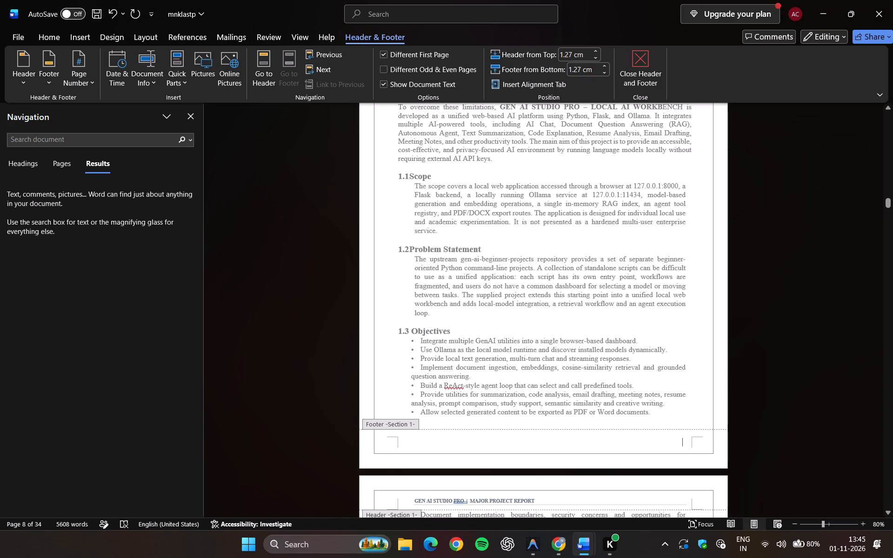
pyautogui.press('BackSpace')
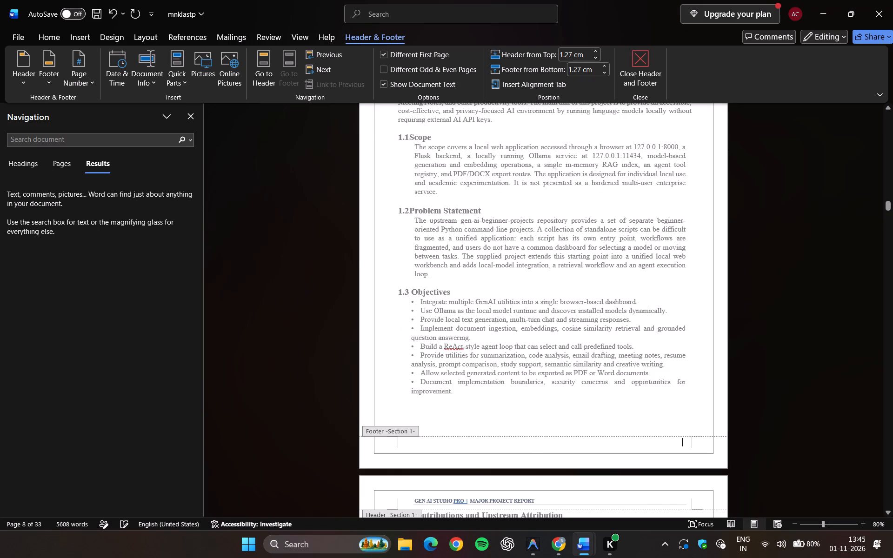
pyautogui.press('BackSpace')
pyautogui.press('BackSpace')
pyautogui.press('BackSpace')
pyautogui.press('BackSpace')
pyautogui.press('BackSpace')
pyautogui.press('BackSpace')
pyautogui.press('BackSpace')
pyautogui.press('BackSpace')
pyautogui.press('BackSpace')
pyautogui.press('BackSpace')
pyautogui.press('BackSpace')
pyautogui.press('BackSpace')
pyautogui.press('BackSpace')
pyautogui.press('BackSpace')
pyautogui.press('BackSpace')
pyautogui.press('BackSpace')
pyautogui.press('BackSpace')
pyautogui.press('BackSpace')
pyautogui.press('BackSpace')
pyautogui.press('BackSpace')
pyautogui.press('BackSpace')
# Pad the Objectives page's footer line with spaces up to the centre of the page.
pyautogui.press('space')
pyautogui.press('space')
pyautogui.press('space')
pyautogui.press('space')
pyautogui.press('space')
pyautogui.press('space')
pyautogui.press('space')
pyautogui.press('space')
pyautogui.press('space')
pyautogui.press('space')
pyautogui.press('space')
pyautogui.press('space')
pyautogui.press('space')
pyautogui.press('space')
pyautogui.press('space')
pyautogui.press('space')
pyautogui.press('space')
pyautogui.press('space')
pyautogui.press('space')
pyautogui.press('space')
pyautogui.press('space')
pyautogui.press('space')
# Apply the 1, 2, 3 page number format with numbering starting at 1.
pyautogui.click(76, 86)
pyautogui.click(116, 173)
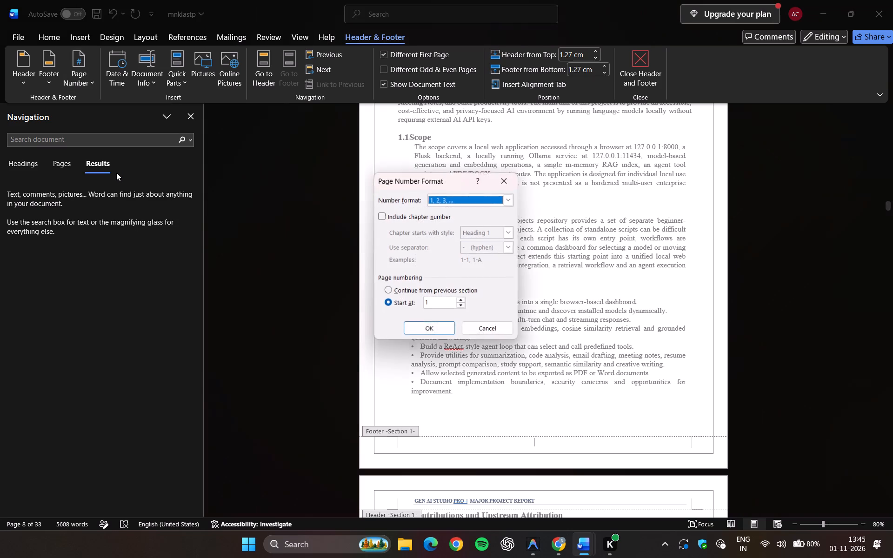
pyautogui.click(433, 335)
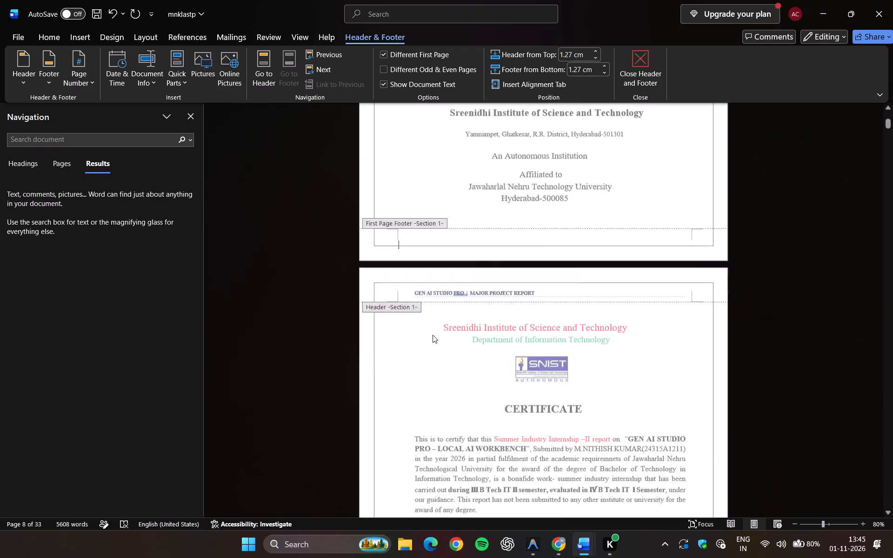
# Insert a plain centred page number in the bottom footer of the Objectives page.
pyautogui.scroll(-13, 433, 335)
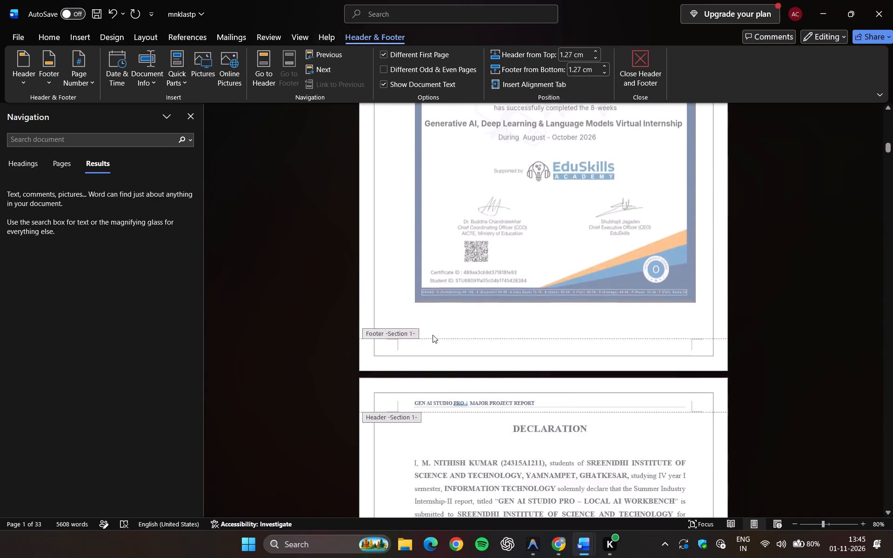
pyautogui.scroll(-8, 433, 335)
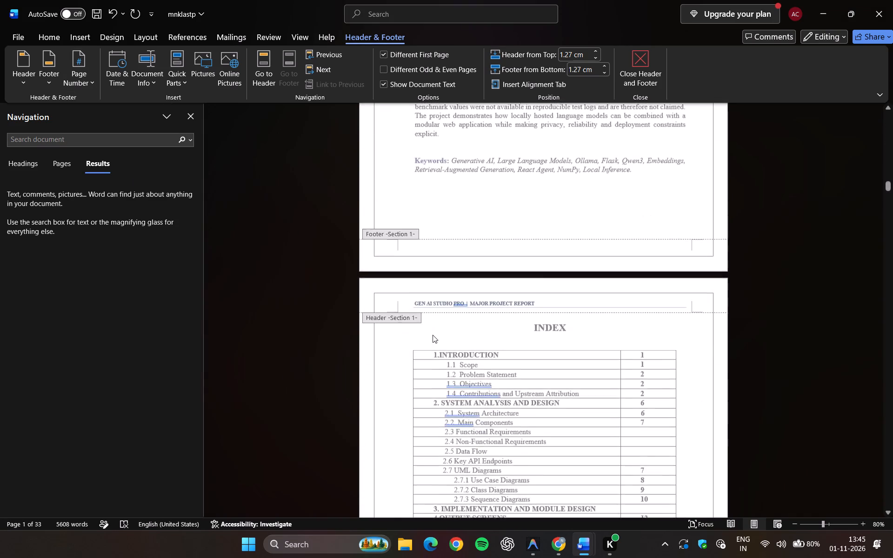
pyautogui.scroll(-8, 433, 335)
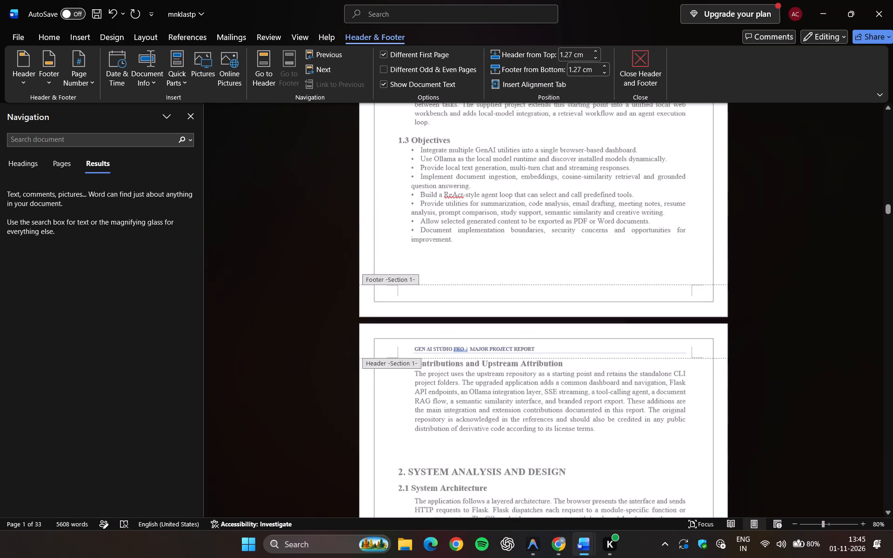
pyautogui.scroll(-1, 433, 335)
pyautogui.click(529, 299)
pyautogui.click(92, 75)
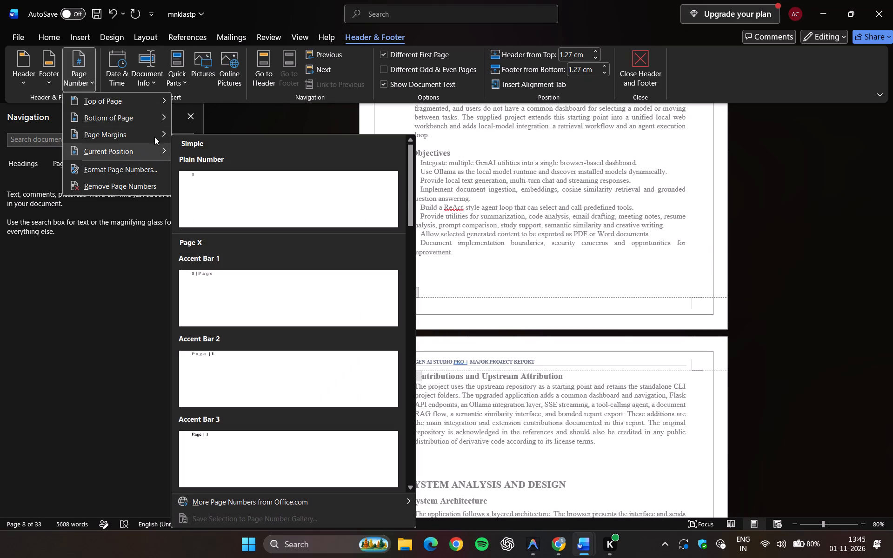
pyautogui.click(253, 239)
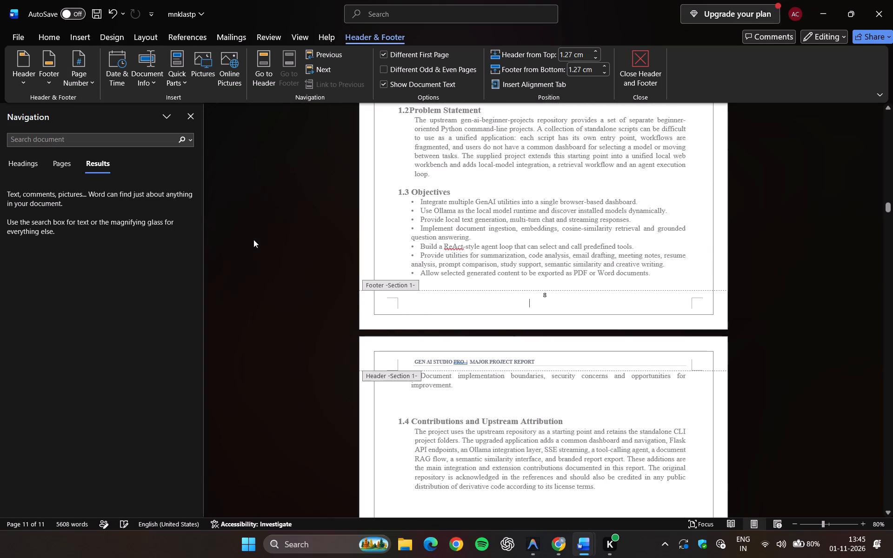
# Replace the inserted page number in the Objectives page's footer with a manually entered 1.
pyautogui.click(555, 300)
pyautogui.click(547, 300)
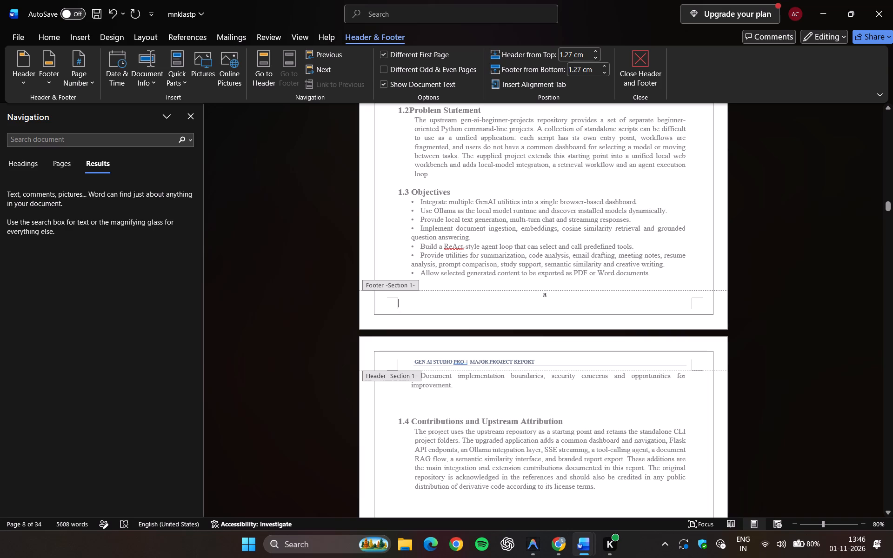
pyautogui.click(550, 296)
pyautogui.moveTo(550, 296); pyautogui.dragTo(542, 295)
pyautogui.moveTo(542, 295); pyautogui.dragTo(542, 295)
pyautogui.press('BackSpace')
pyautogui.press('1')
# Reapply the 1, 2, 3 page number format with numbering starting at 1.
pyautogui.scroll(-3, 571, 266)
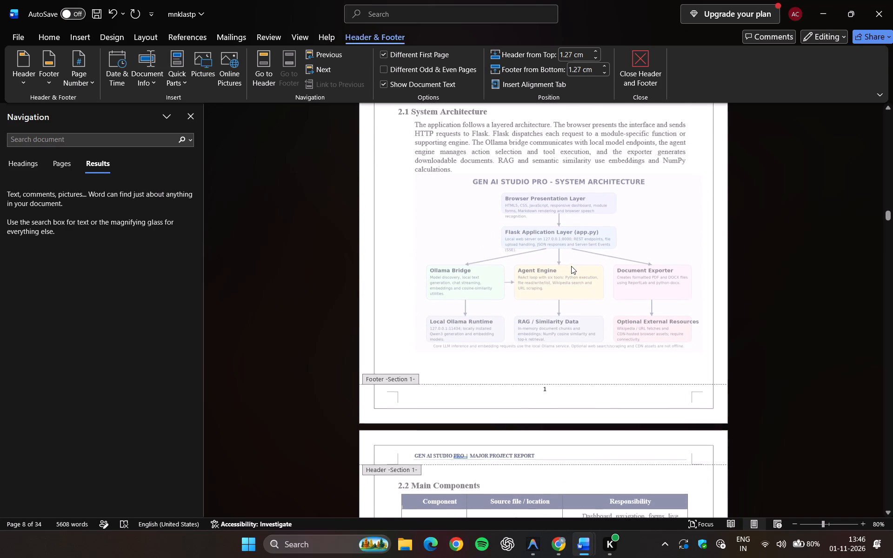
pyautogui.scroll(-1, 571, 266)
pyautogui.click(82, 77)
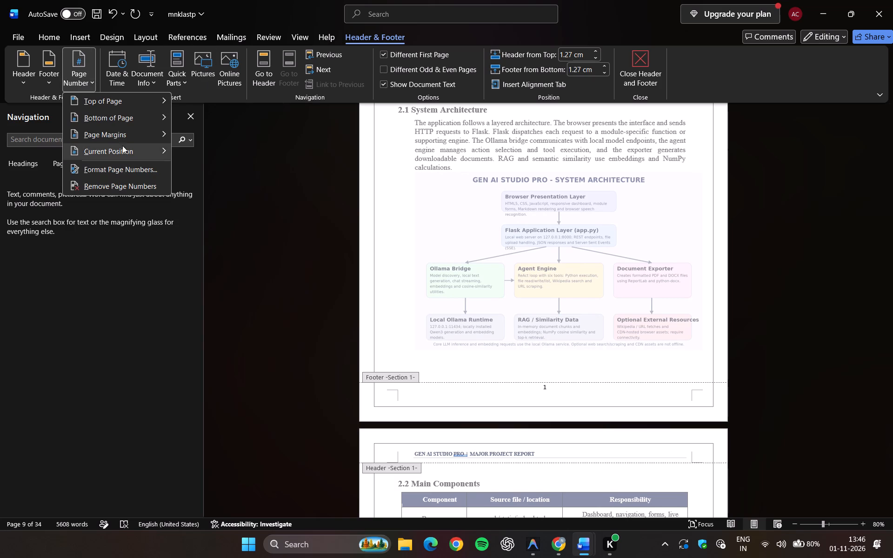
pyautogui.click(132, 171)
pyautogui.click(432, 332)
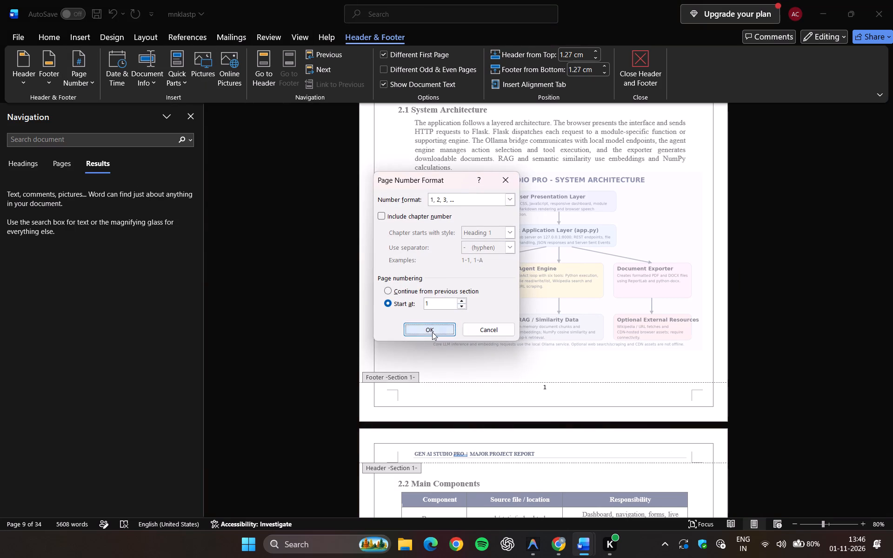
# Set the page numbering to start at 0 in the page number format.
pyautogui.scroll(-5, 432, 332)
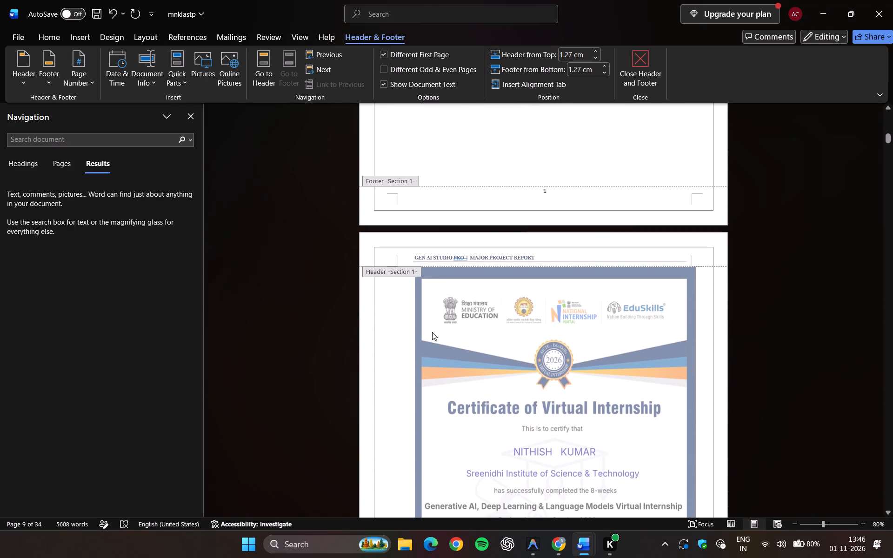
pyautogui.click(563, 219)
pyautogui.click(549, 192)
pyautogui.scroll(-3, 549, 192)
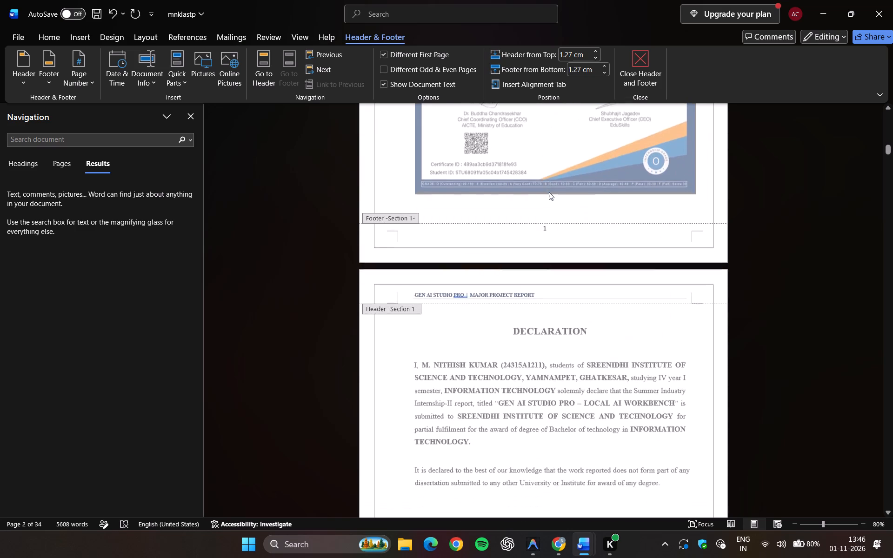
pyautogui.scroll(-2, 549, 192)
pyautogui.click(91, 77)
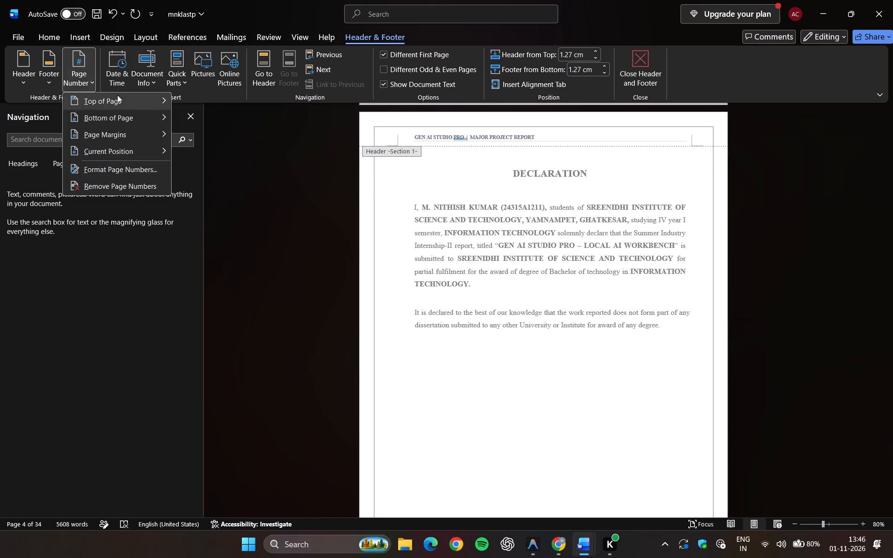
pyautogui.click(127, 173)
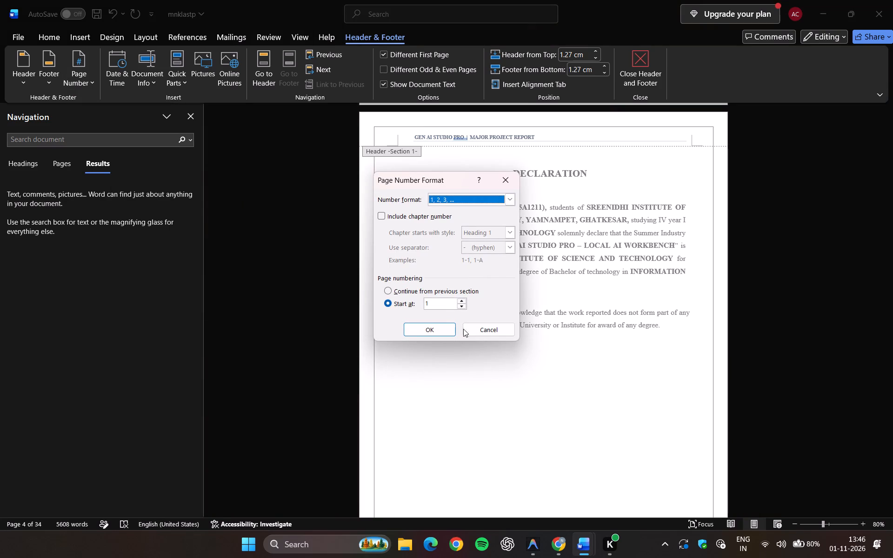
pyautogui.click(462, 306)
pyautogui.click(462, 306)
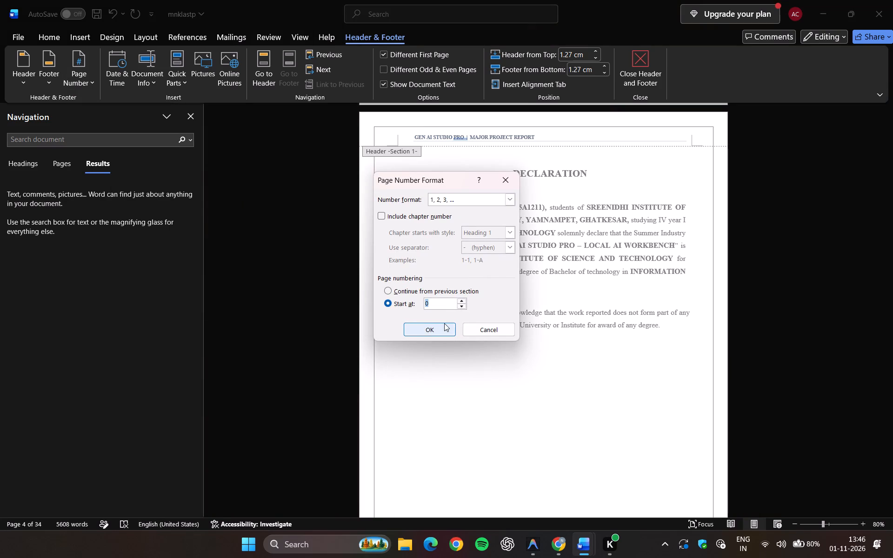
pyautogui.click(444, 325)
# Examine the footer numbers from the college certificate page through to the functional requirements page.
pyautogui.scroll(-6, 444, 325)
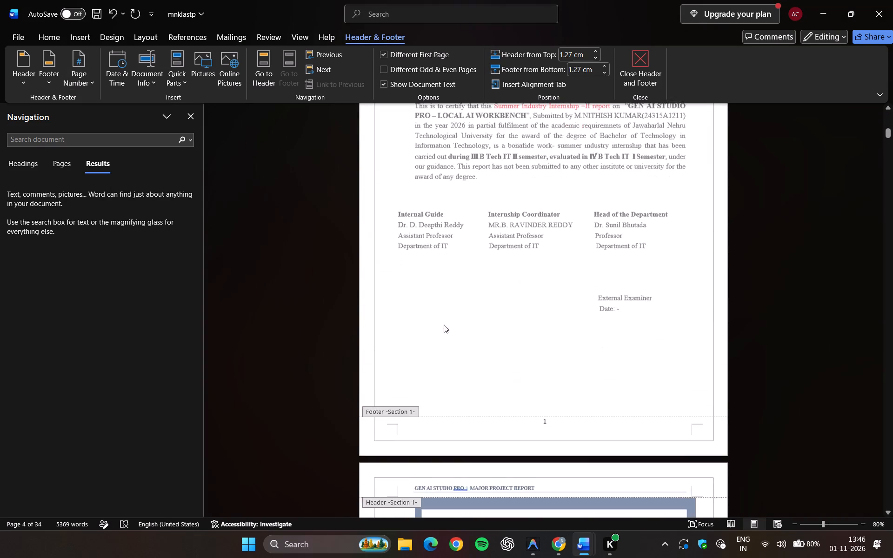
pyautogui.scroll(-13, 444, 325)
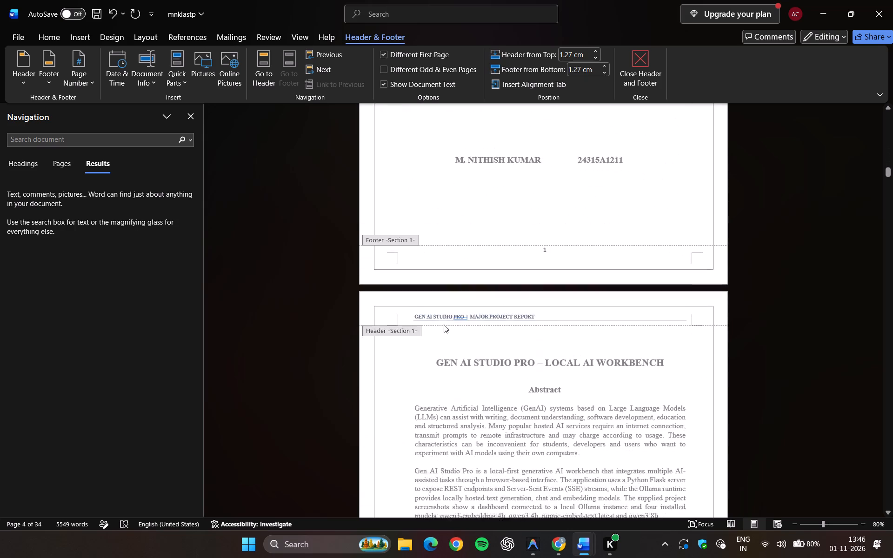
pyautogui.scroll(-10, 444, 325)
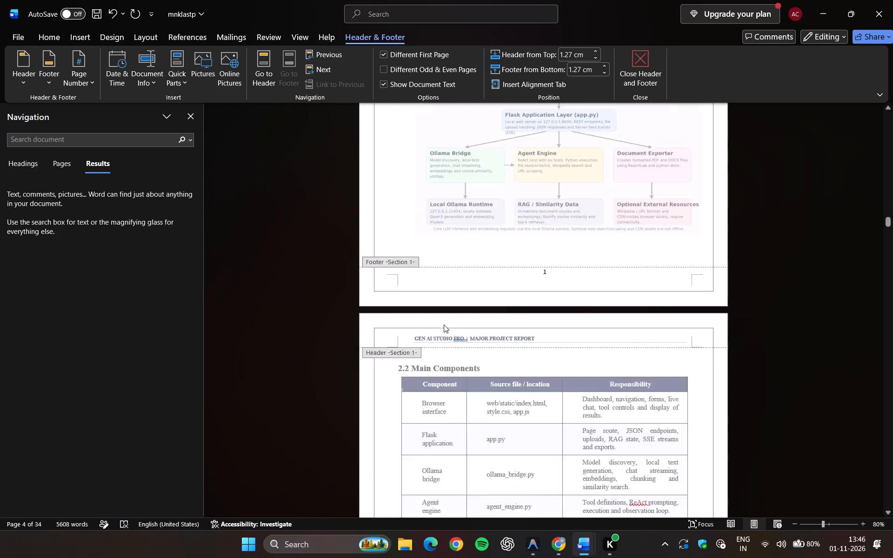
pyautogui.scroll(-2, 444, 325)
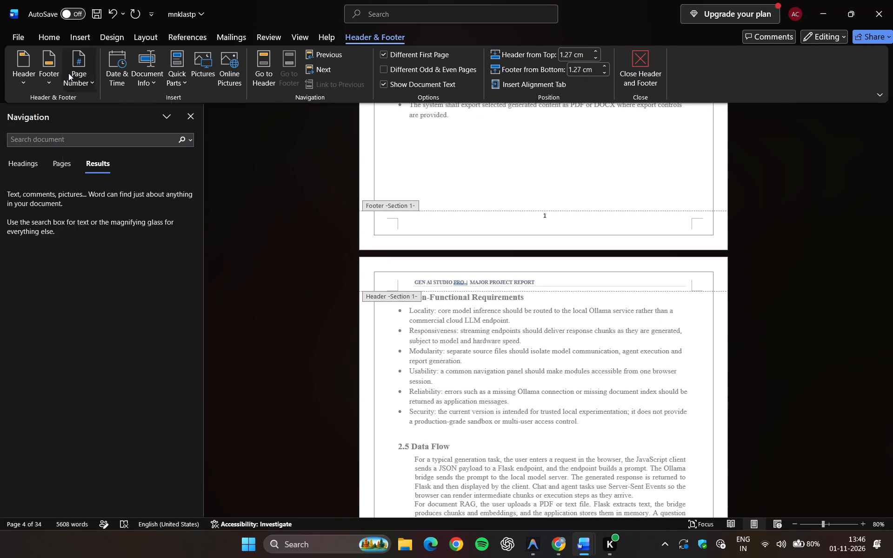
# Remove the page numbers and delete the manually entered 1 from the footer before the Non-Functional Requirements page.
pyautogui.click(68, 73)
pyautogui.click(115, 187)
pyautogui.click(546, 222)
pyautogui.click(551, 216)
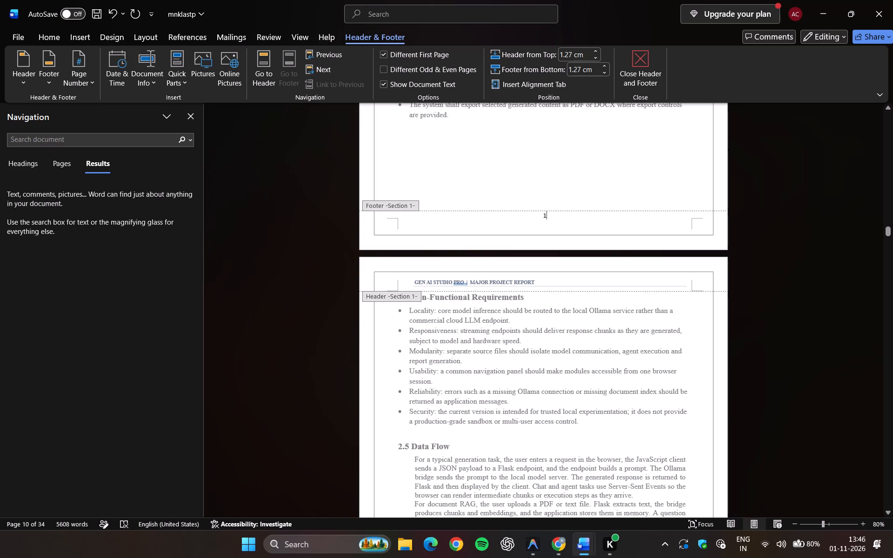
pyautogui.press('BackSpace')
# Insert a plain centred page number in the footer of the Introduction and Objectives page.
pyautogui.scroll(-4, 551, 216)
pyautogui.scroll(2, 551, 216)
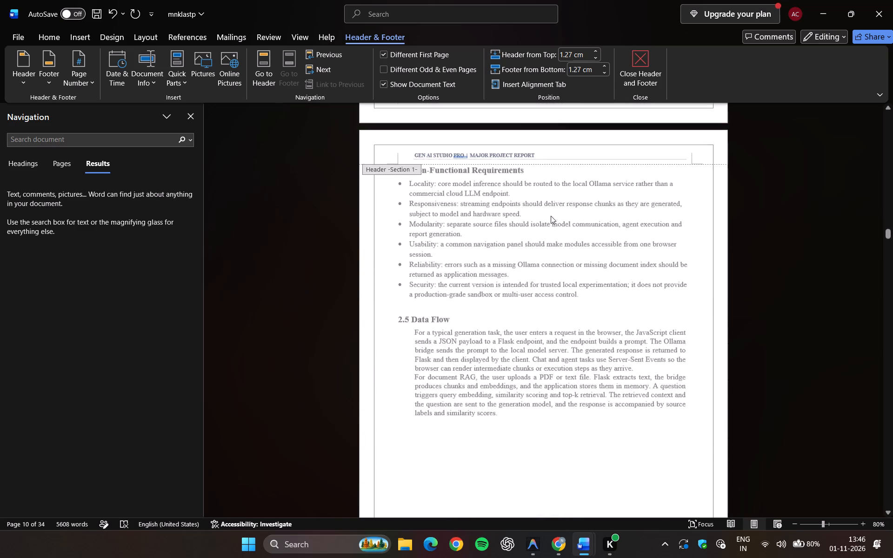
pyautogui.scroll(7, 517, 299)
pyautogui.scroll(-1, 517, 299)
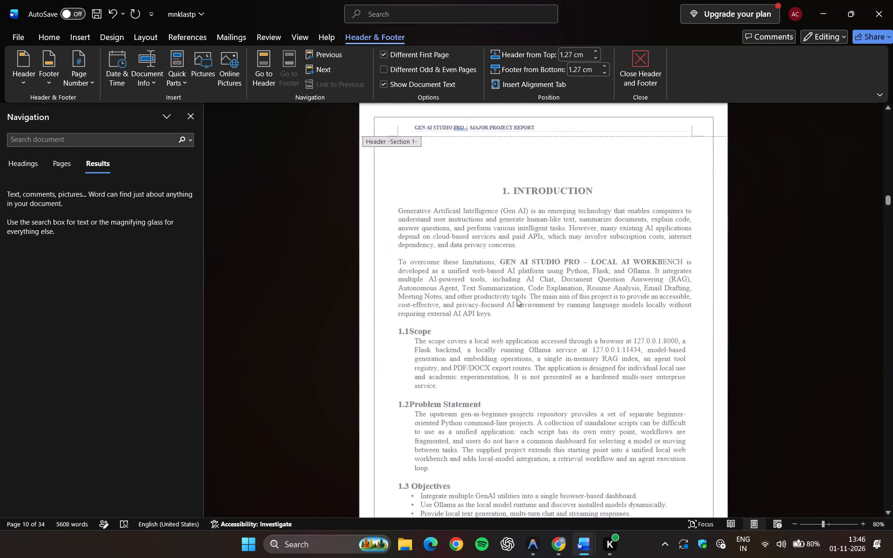
pyautogui.scroll(-3, 517, 299)
pyautogui.click(534, 226)
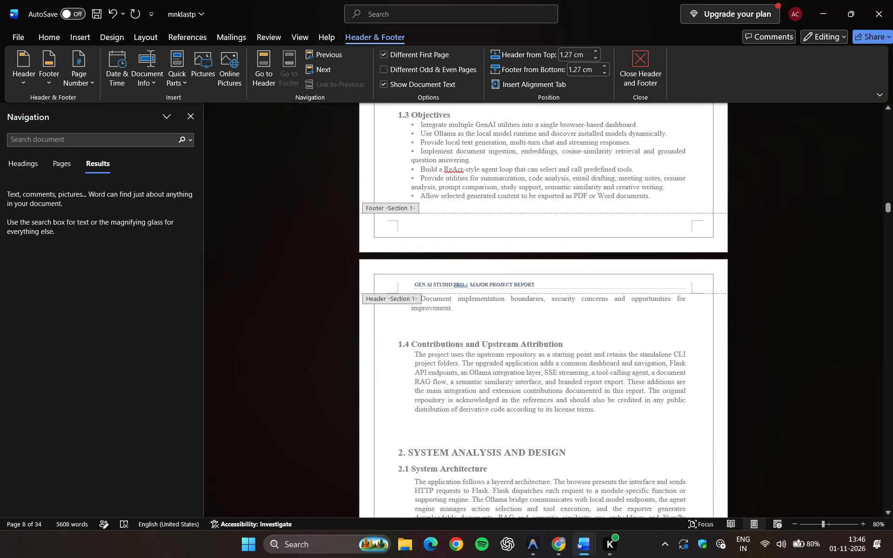
pyautogui.click(87, 69)
pyautogui.click(238, 254)
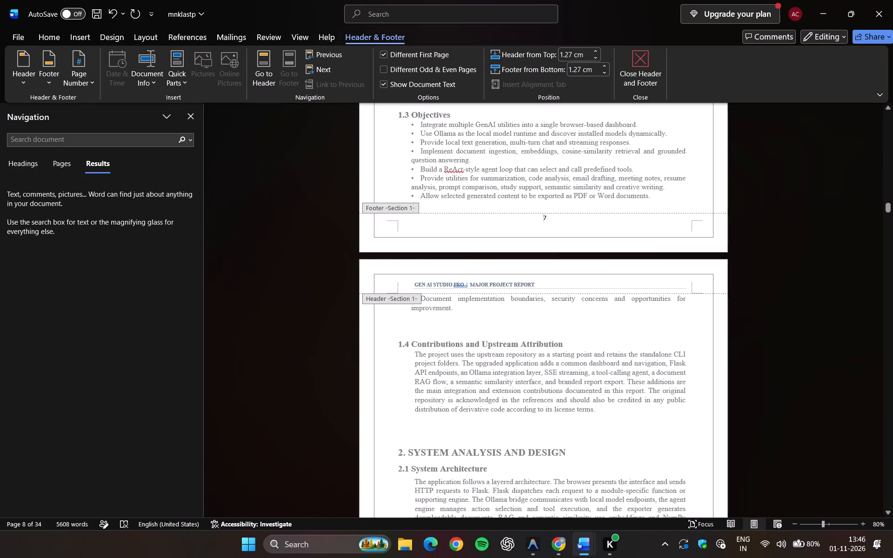
pyautogui.press('Delete')
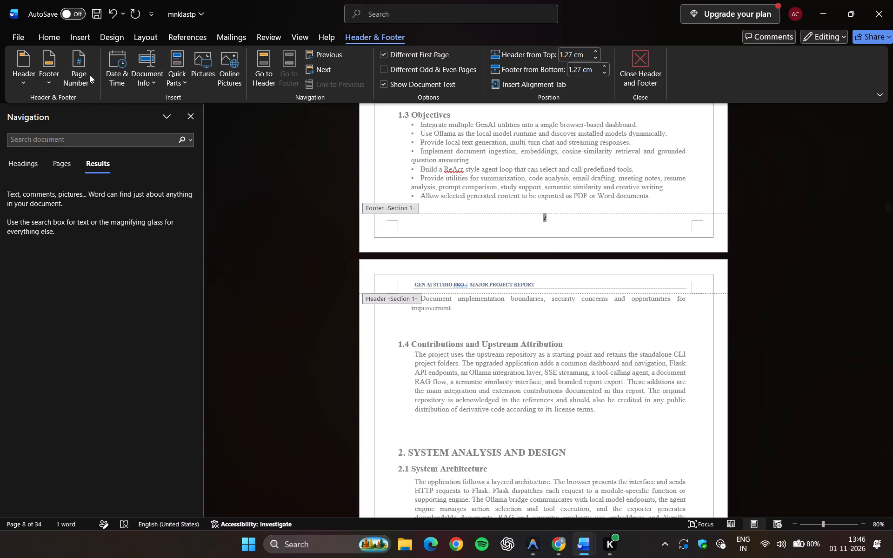
# Set the footer numbering to start at 1 using the 1, 2, 3 number format.
pyautogui.click(88, 80)
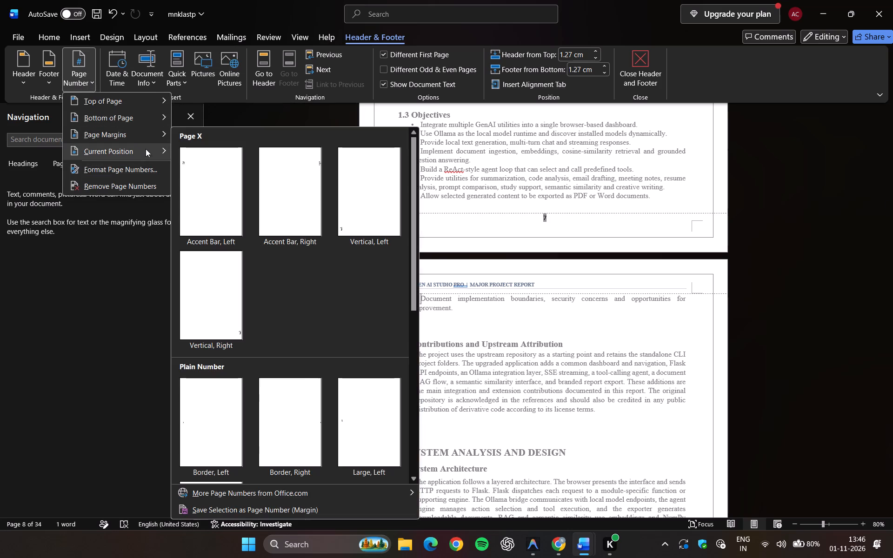
pyautogui.click(154, 170)
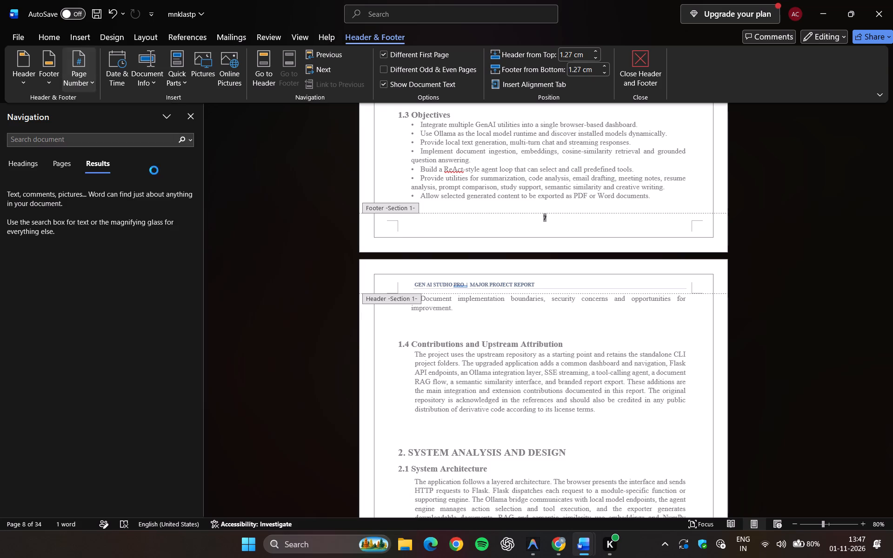
pyautogui.click(433, 300)
pyautogui.press('BackSpace')
pyautogui.press('1')
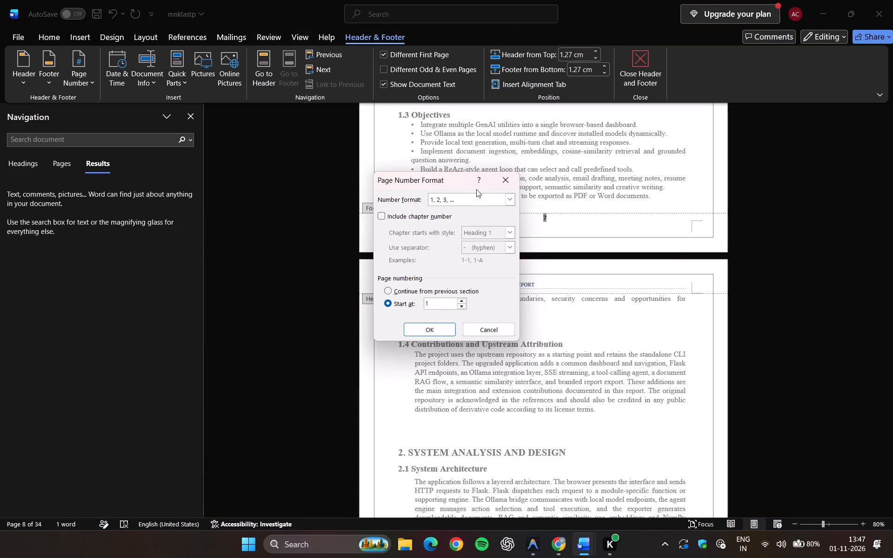
pyautogui.click(456, 203)
pyautogui.click(456, 203)
pyautogui.click(441, 334)
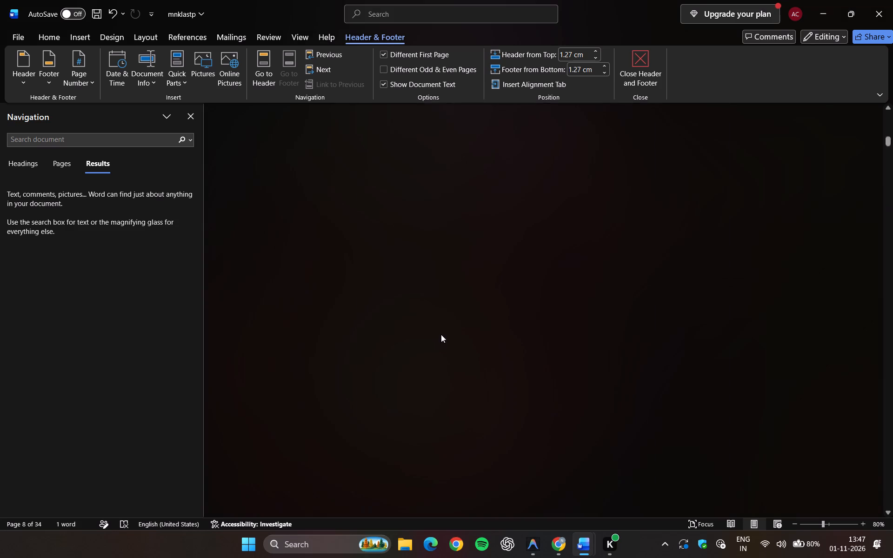
pyautogui.scroll(-9, 452, 326)
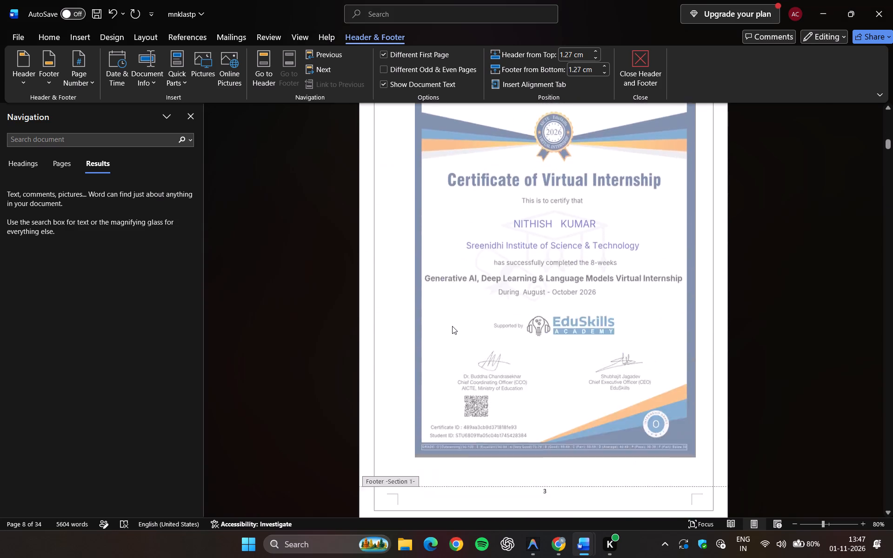
# Examine the footer page numbers from the internship certificate page through to the Introduction page.
pyautogui.scroll(-4, 452, 326)
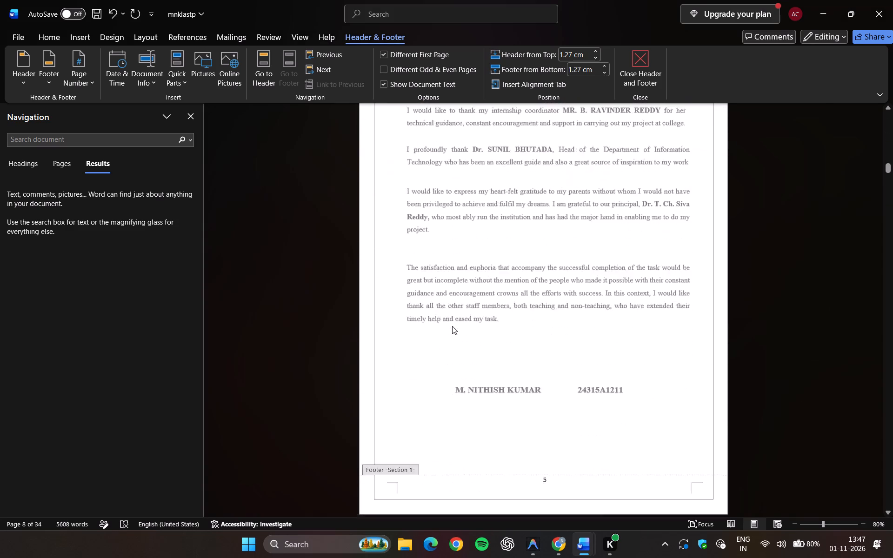
pyautogui.scroll(-4, 452, 326)
pyautogui.scroll(1, 452, 326)
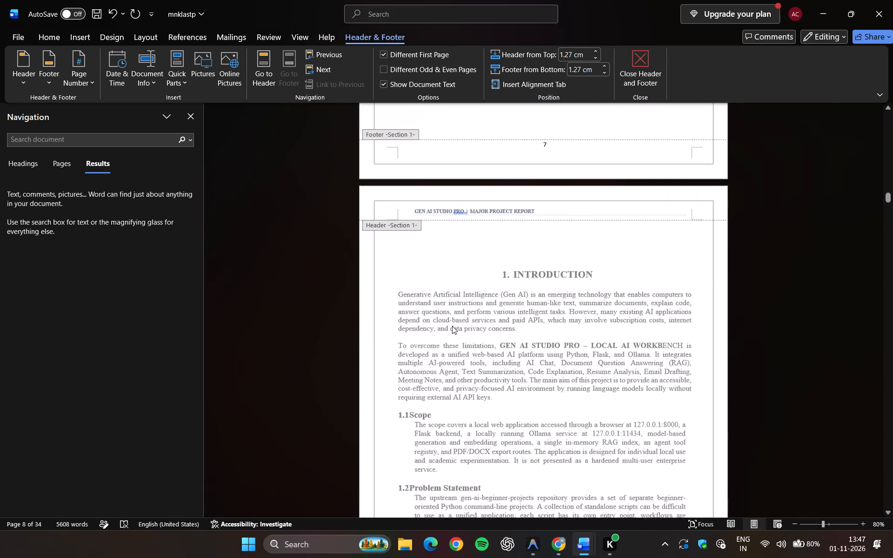
pyautogui.scroll(1, 452, 326)
pyautogui.scroll(-1, 452, 326)
pyautogui.click(723, 213)
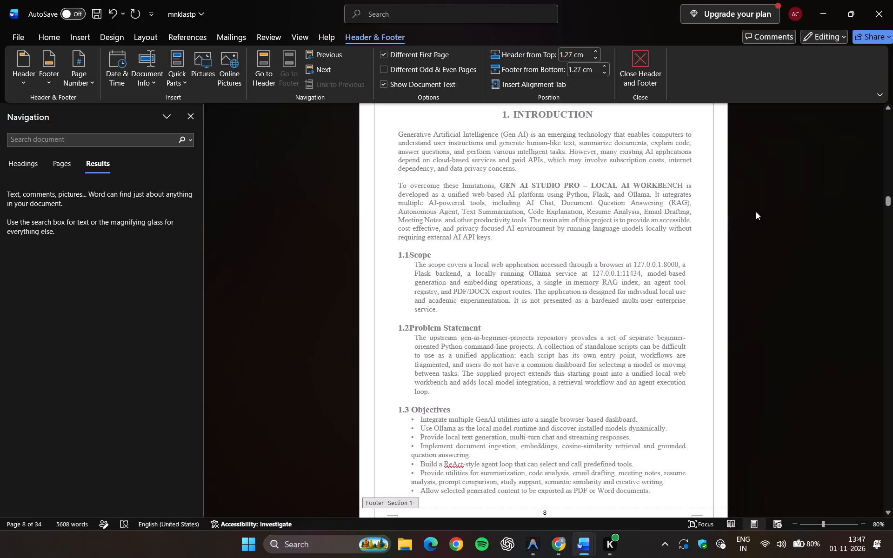
pyautogui.click(789, 197)
pyautogui.scroll(-1, 789, 197)
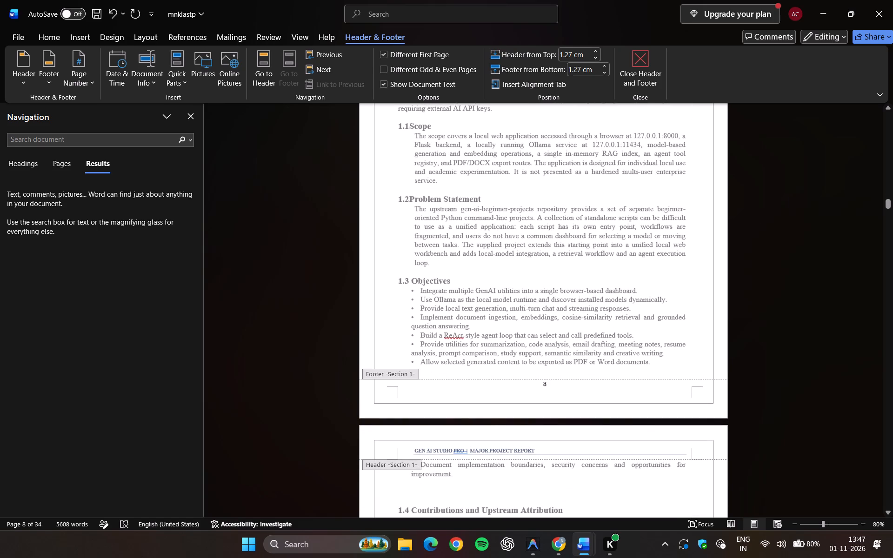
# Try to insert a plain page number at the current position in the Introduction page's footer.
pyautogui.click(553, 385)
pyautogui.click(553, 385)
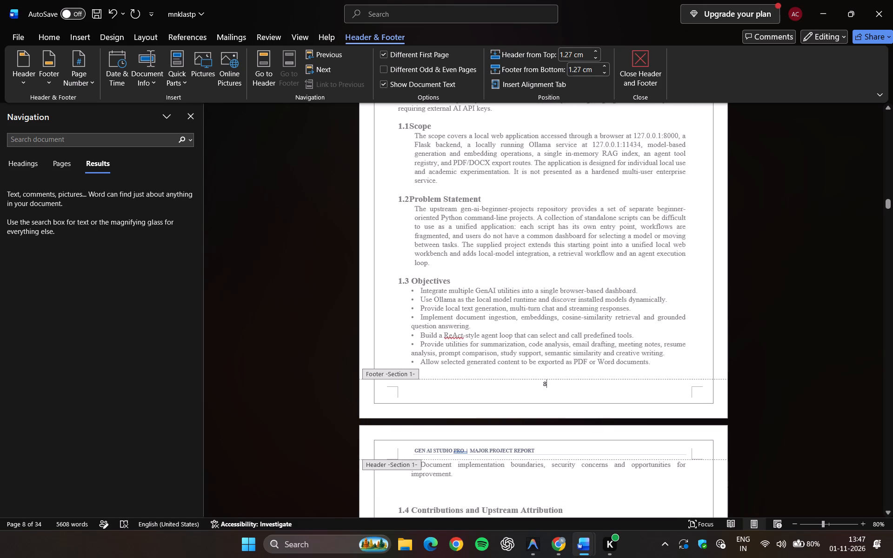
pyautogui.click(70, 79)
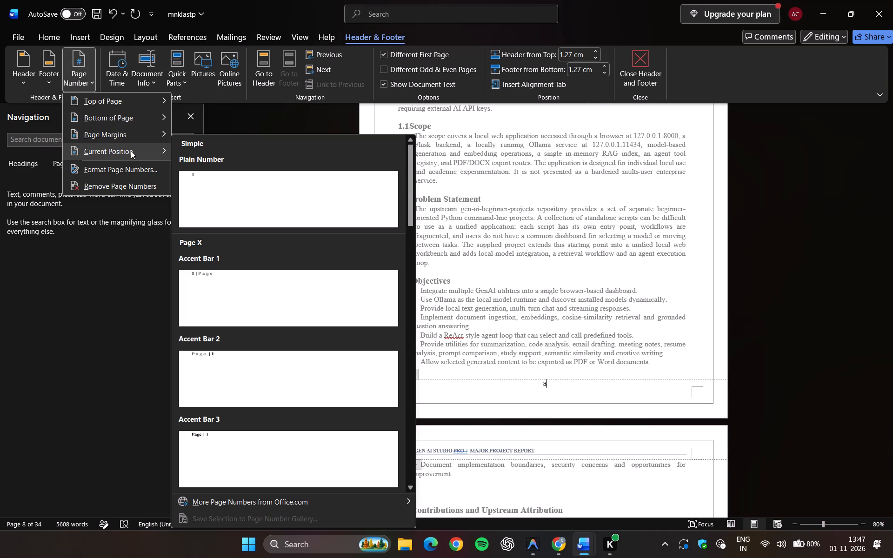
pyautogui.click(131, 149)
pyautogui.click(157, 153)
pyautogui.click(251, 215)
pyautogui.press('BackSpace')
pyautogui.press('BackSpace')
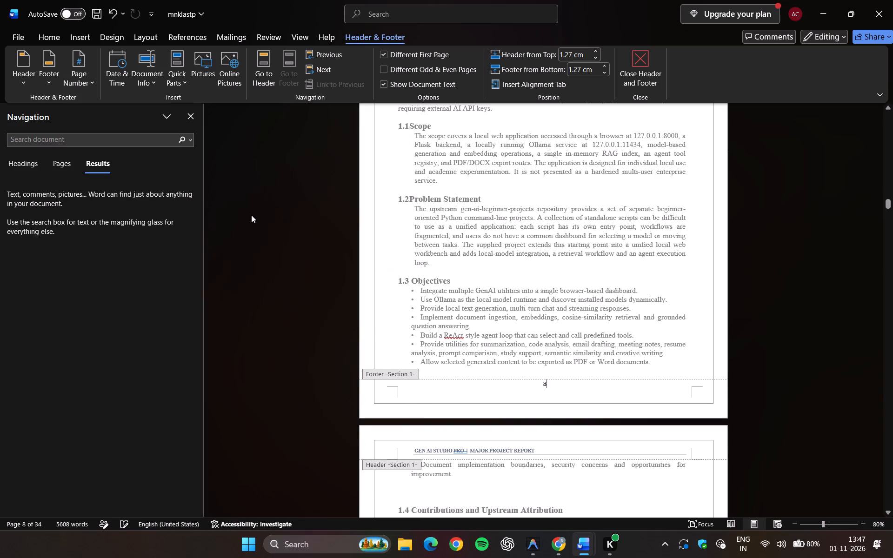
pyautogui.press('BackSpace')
# Reapply the page number format to the selected number in the Introduction page's footer.
pyautogui.click(83, 69)
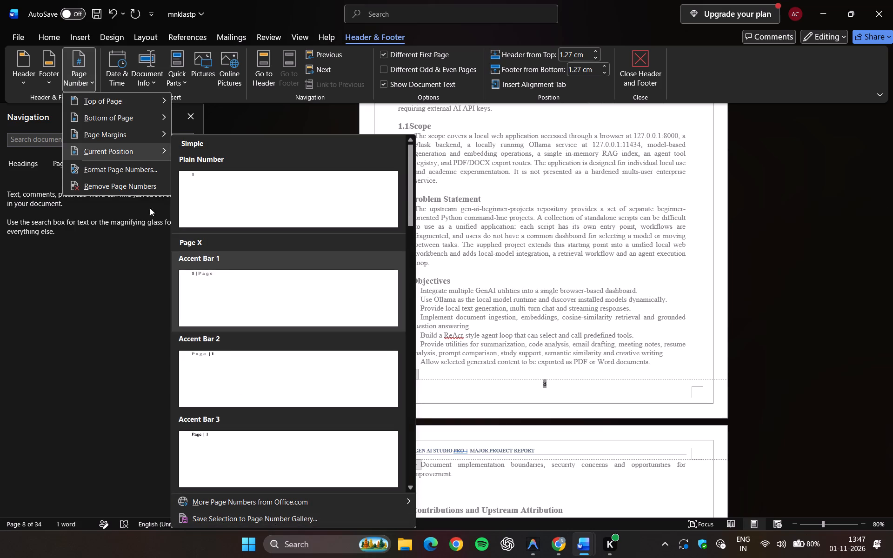
pyautogui.click(140, 173)
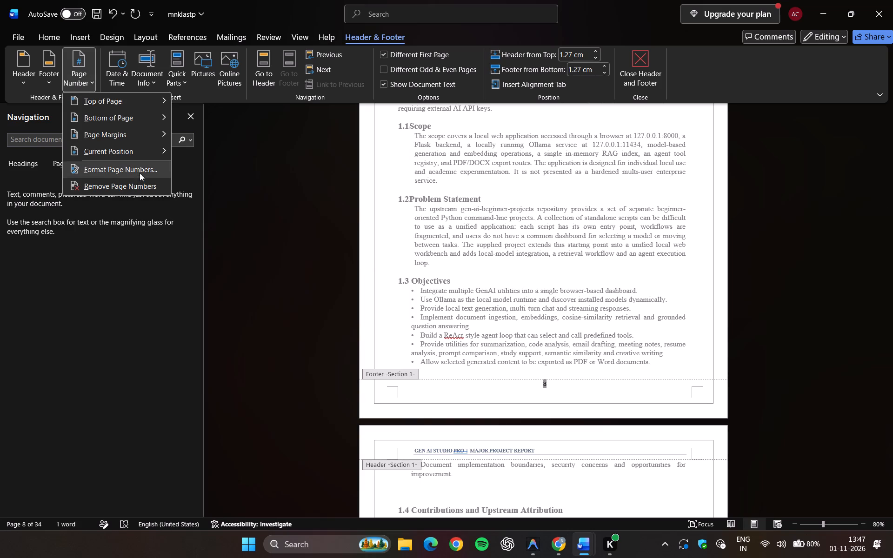
pyautogui.click(439, 334)
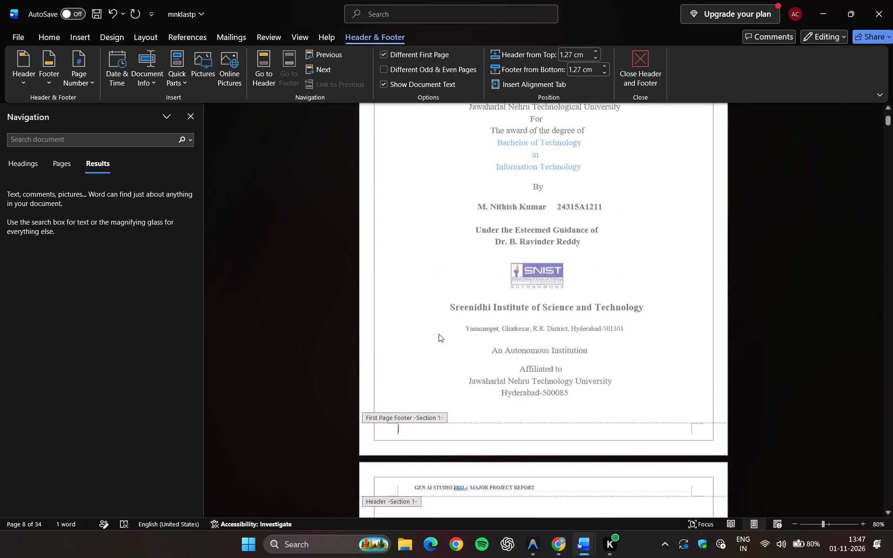
# Examine the footer page numbers again from the cover page through to the Introduction page.
pyautogui.scroll(-9, 439, 334)
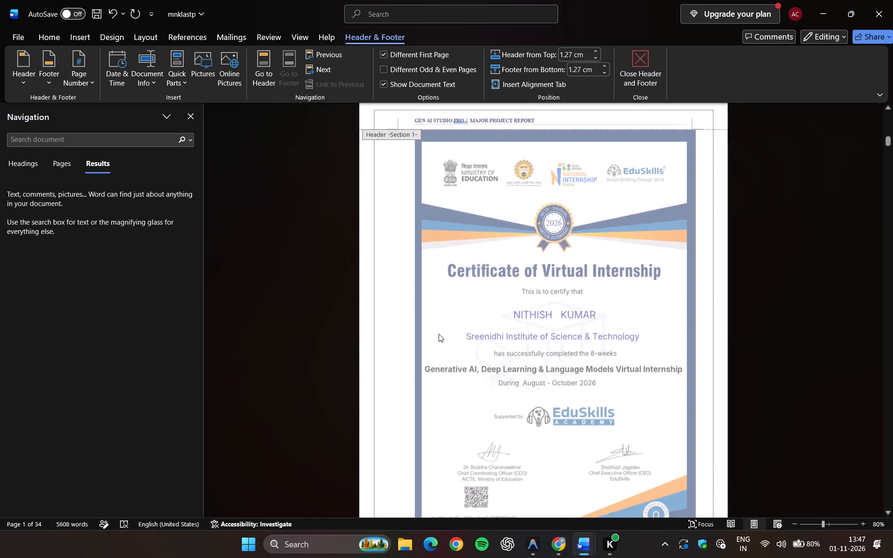
pyautogui.scroll(-8, 439, 334)
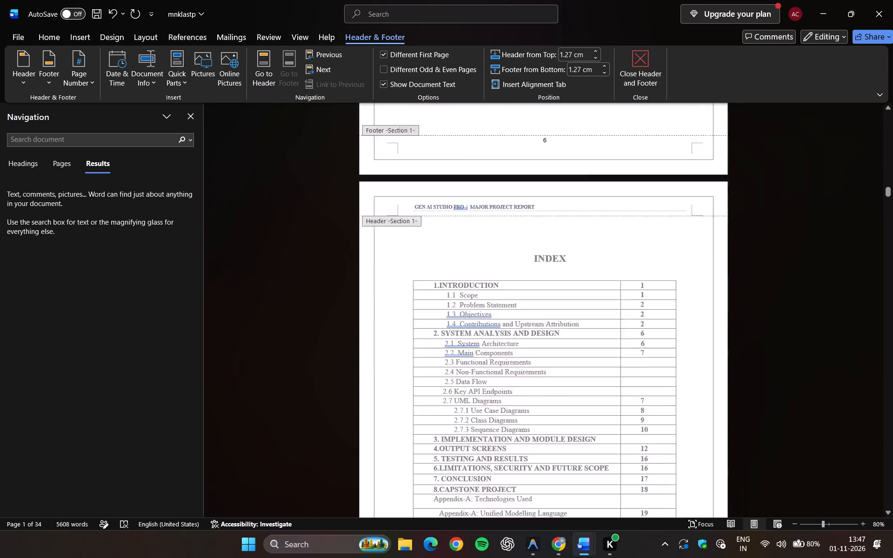
pyautogui.scroll(-3, 439, 334)
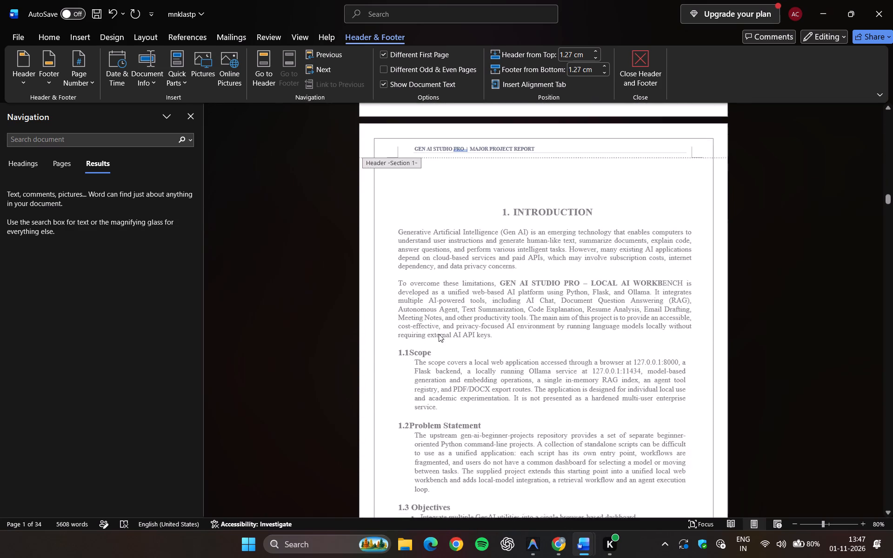
pyautogui.scroll(-3, 439, 334)
pyautogui.click(778, 230)
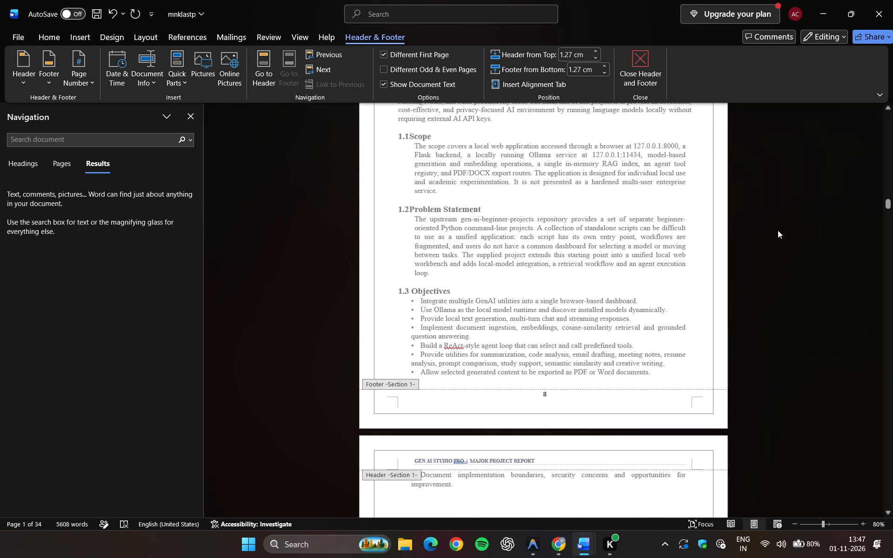
# Delete the header text "GEN AI STUDIO PRO | MAJOR PROJECT REPORT" on the Introduction page.
pyautogui.scroll(3, 654, 81)
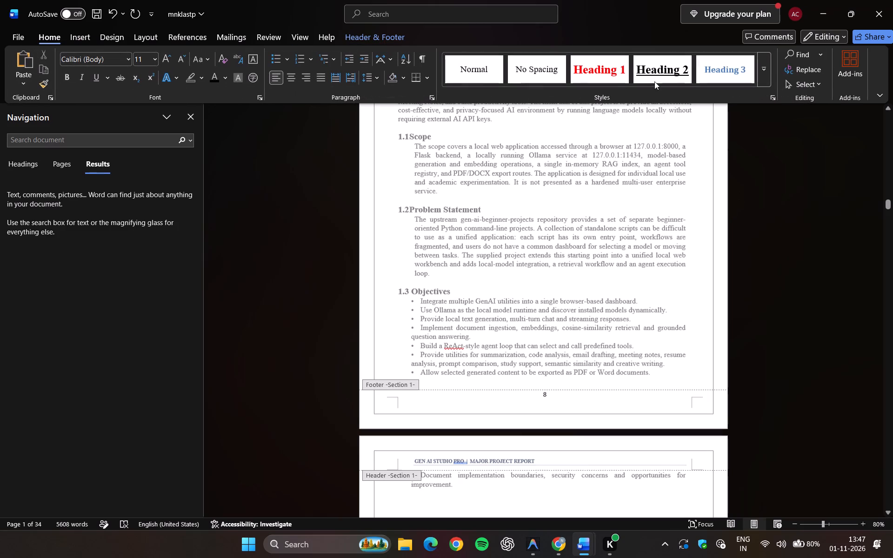
pyautogui.scroll(3, 704, 233)
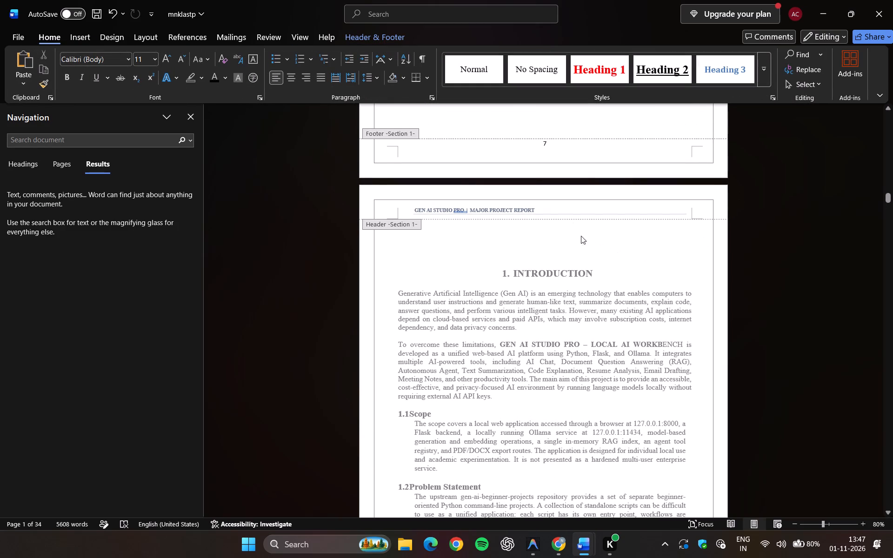
pyautogui.moveTo(545, 211); pyautogui.dragTo(410, 208)
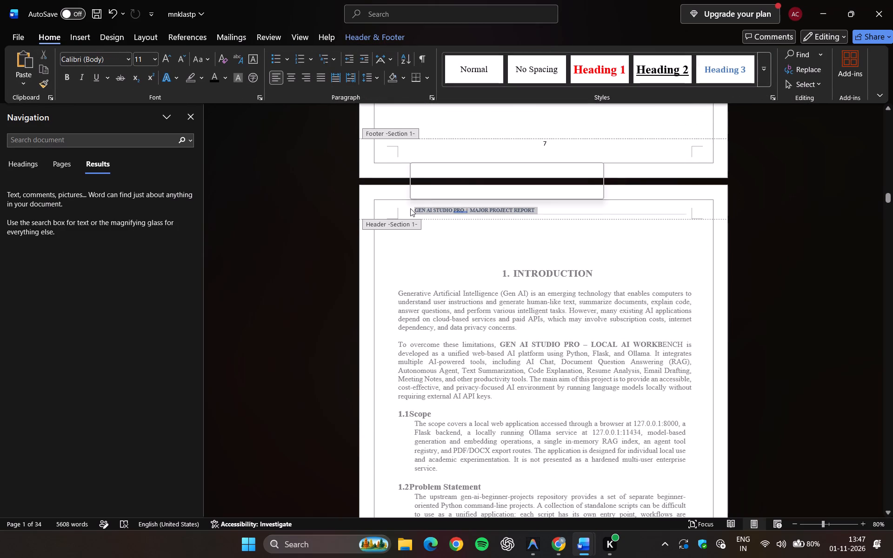
pyautogui.press('BackSpace')
pyautogui.click(817, 202)
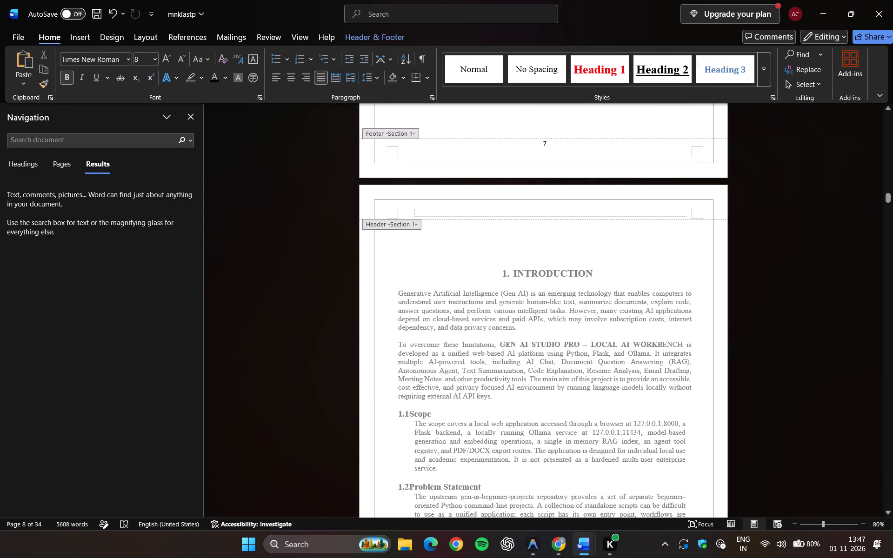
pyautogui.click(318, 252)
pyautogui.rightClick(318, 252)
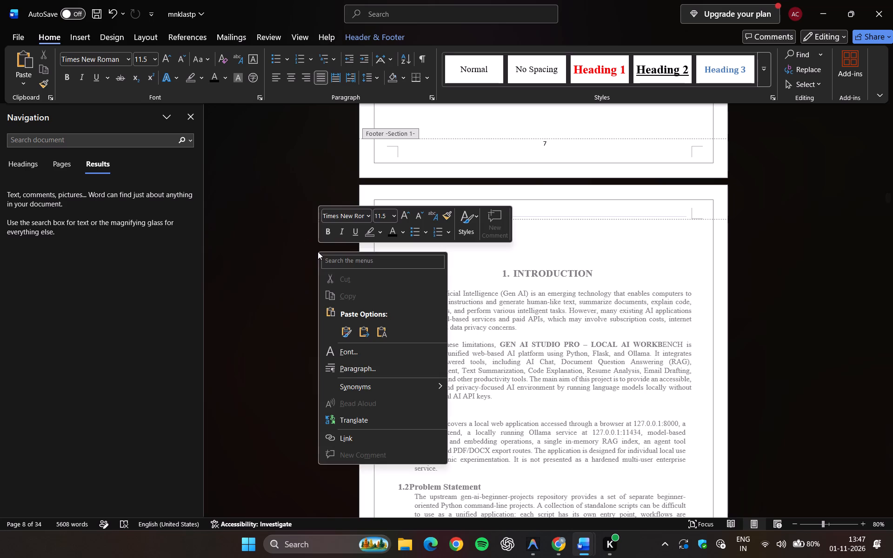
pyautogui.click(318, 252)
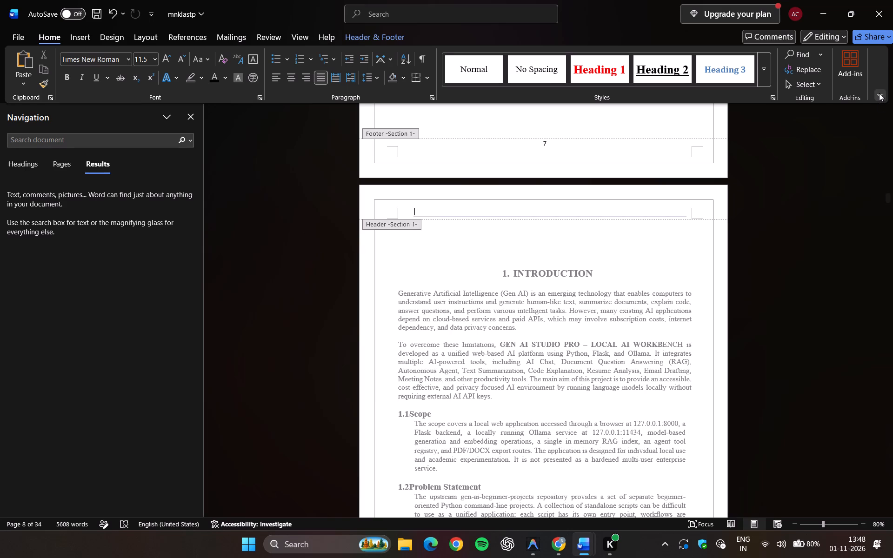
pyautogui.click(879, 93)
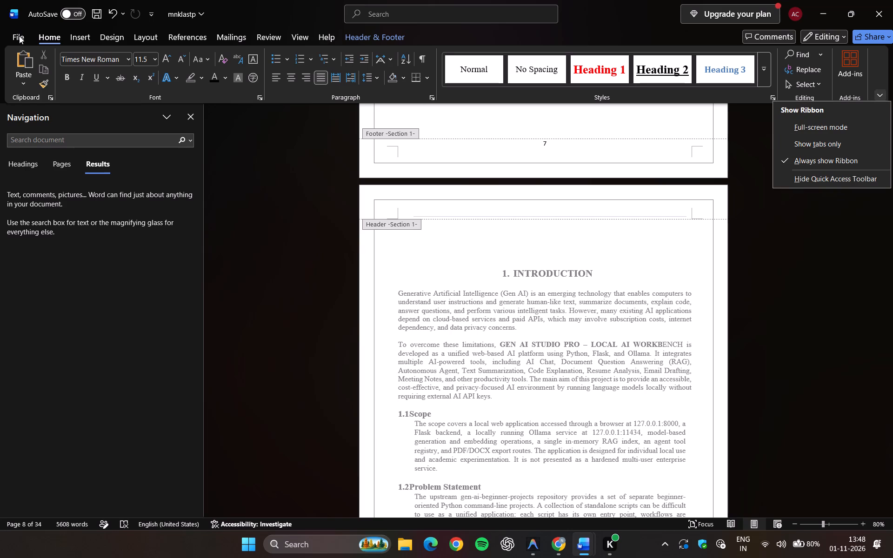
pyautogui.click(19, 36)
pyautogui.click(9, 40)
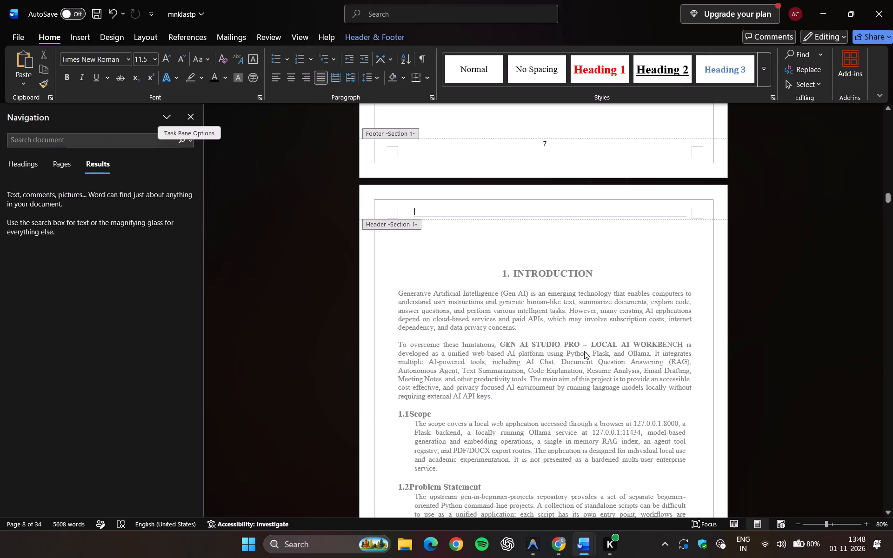
# Leave header and footer editing and return to the body text of the Introduction page.
pyautogui.click(584, 351)
pyautogui.click(584, 351)
pyautogui.scroll(-3, 584, 351)
pyautogui.rightClick(584, 351)
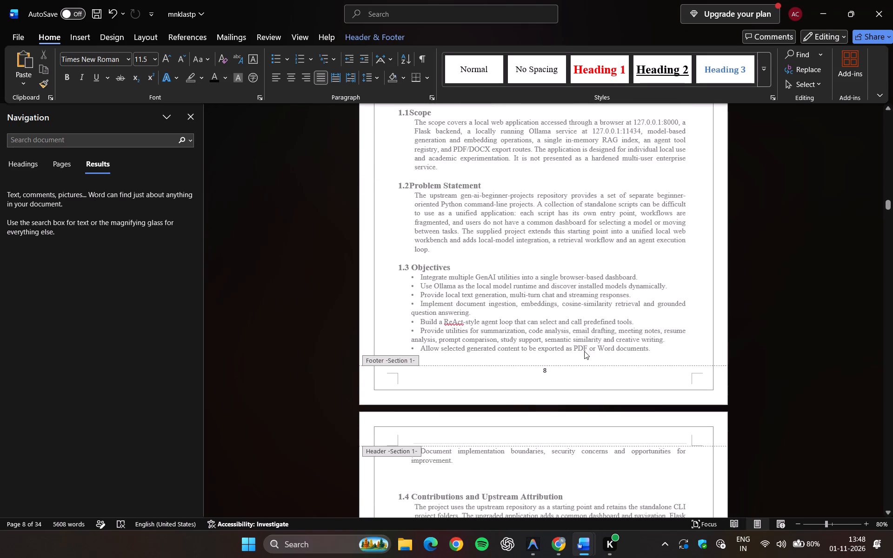
pyautogui.moveTo(536, 388); pyautogui.dragTo(574, 299)
pyautogui.tripleClick(574, 299)
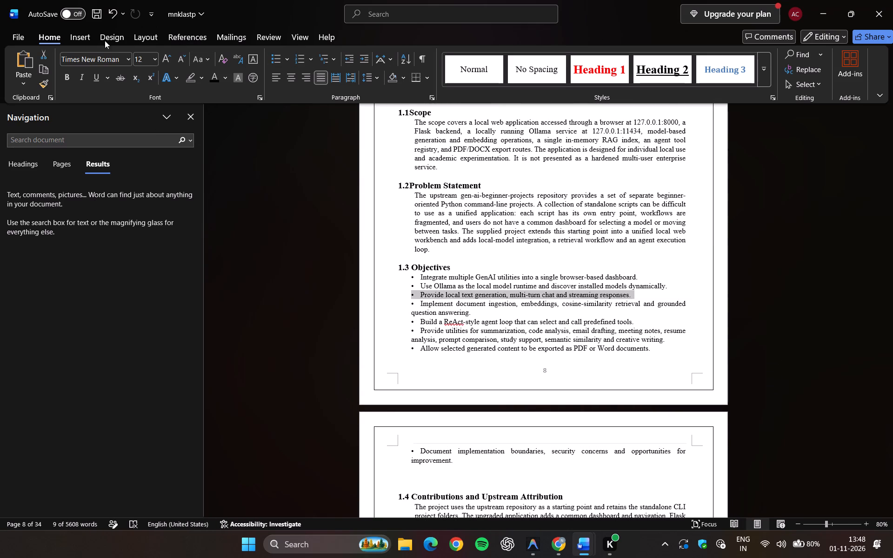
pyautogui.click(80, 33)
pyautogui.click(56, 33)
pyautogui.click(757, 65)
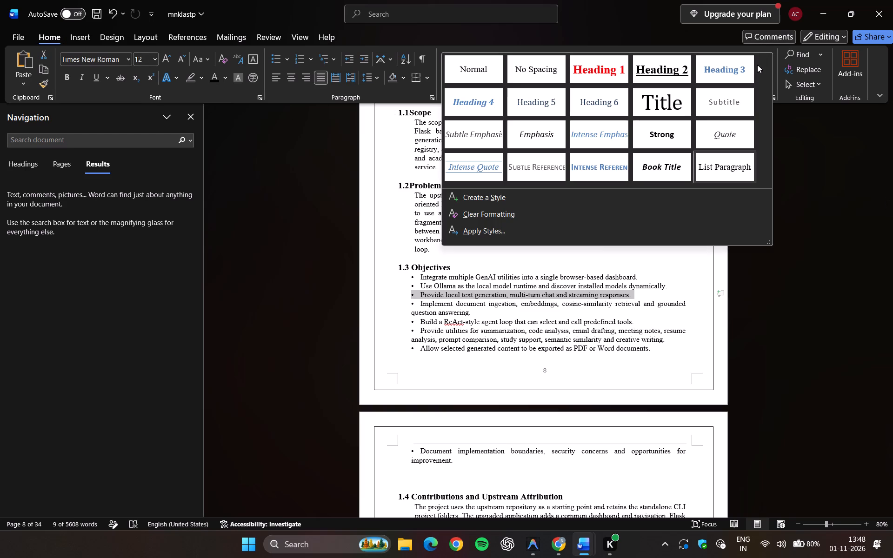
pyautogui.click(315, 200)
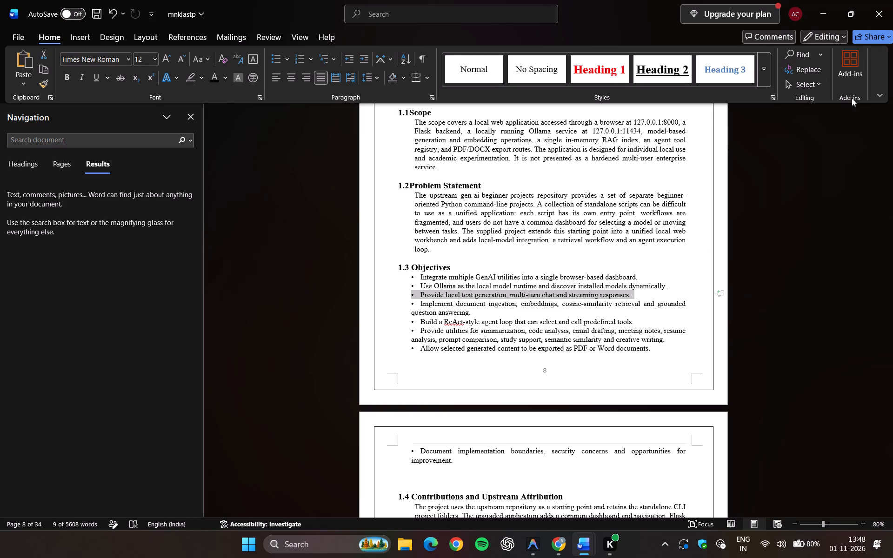
# Save the report and clear the text selection.
pyautogui.click(90, 13)
pyautogui.click(766, 259)
pyautogui.click(766, 259)
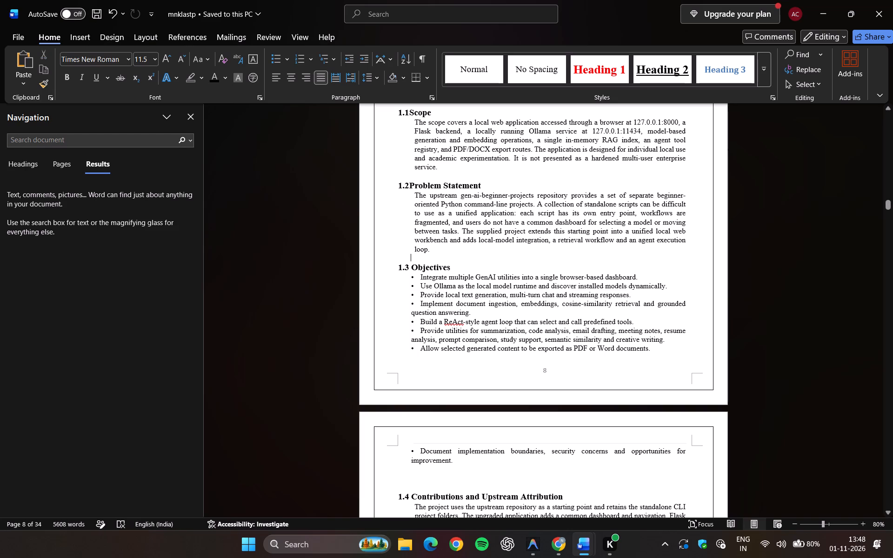
# Examine the headers and footer page numbers from the Objectives section through the appendices and back to the Bibliography.
pyautogui.scroll(-6, 766, 259)
pyautogui.scroll(-16, 766, 259)
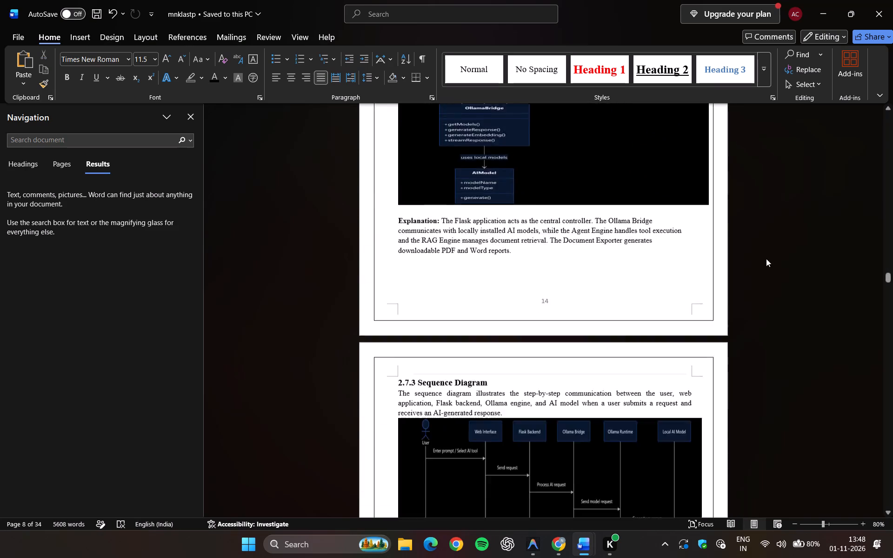
pyautogui.scroll(-11, 766, 259)
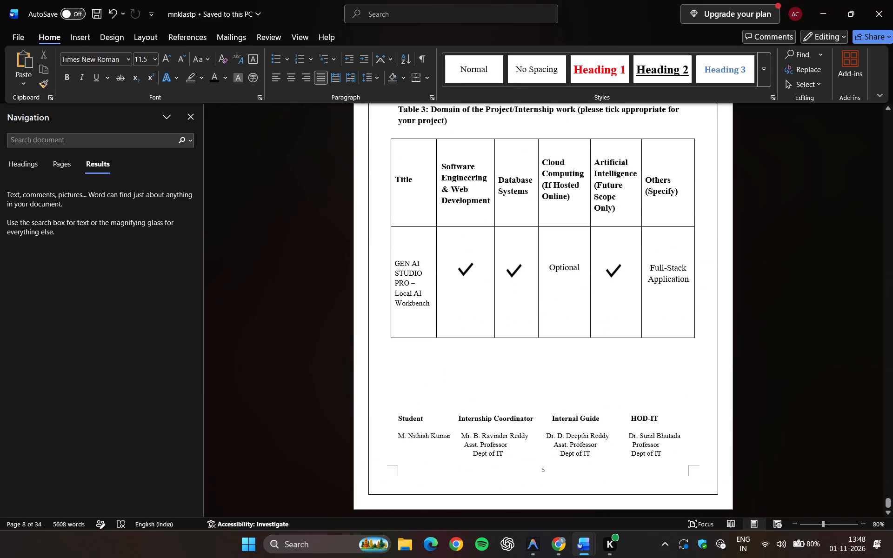
pyautogui.scroll(6, 766, 259)
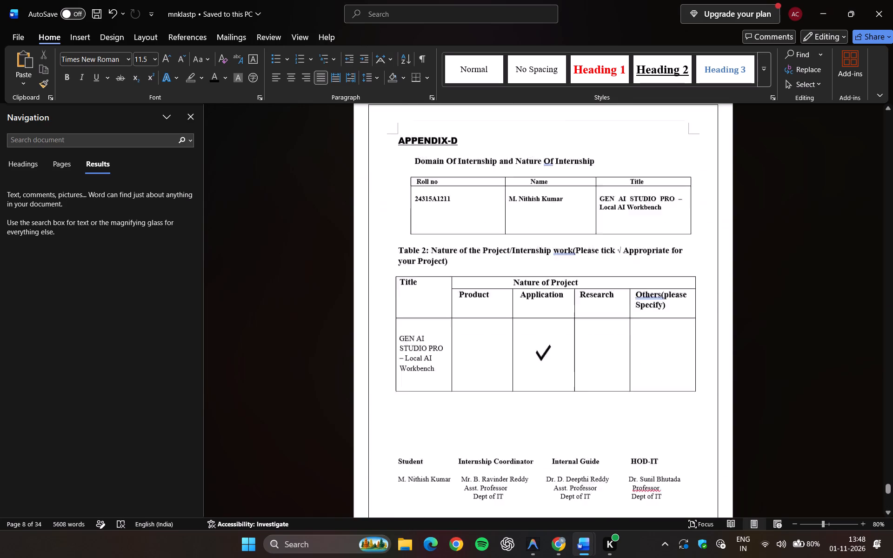
pyautogui.scroll(13, 766, 259)
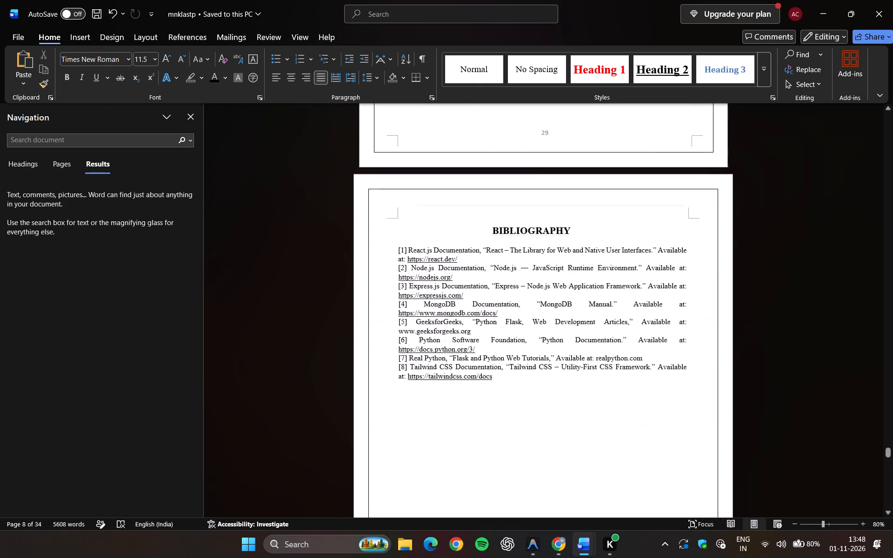
# Open the footer of the Bibliography page for editing.
pyautogui.scroll(-5, 766, 259)
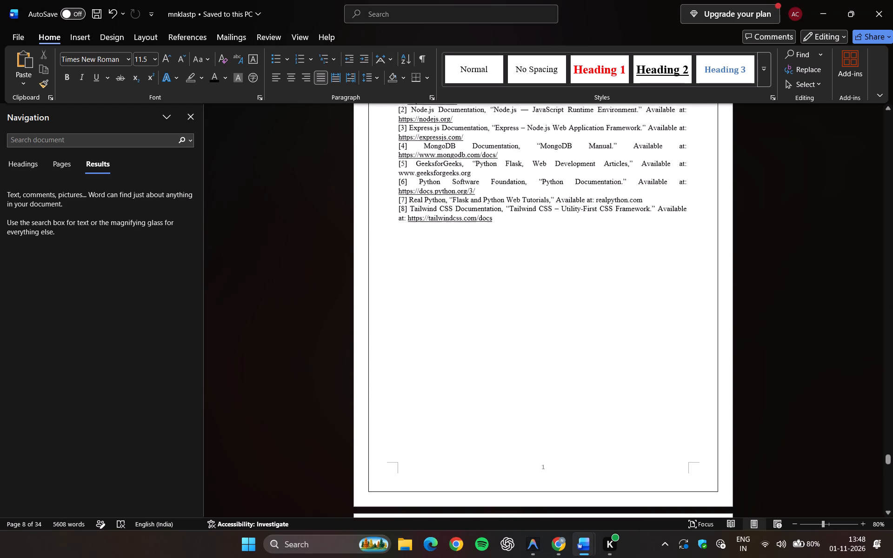
pyautogui.scroll(-1, 766, 259)
pyautogui.click(550, 382)
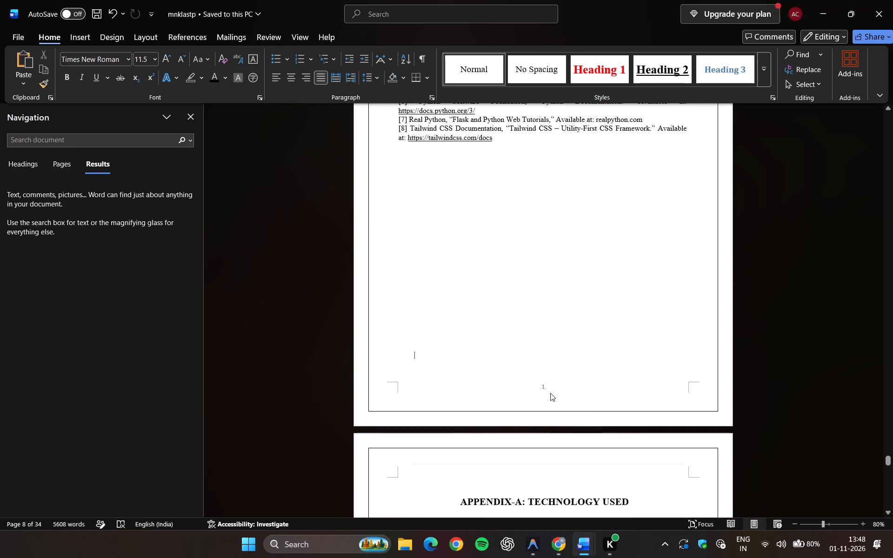
pyautogui.doubleClick(550, 393)
pyautogui.click(550, 393)
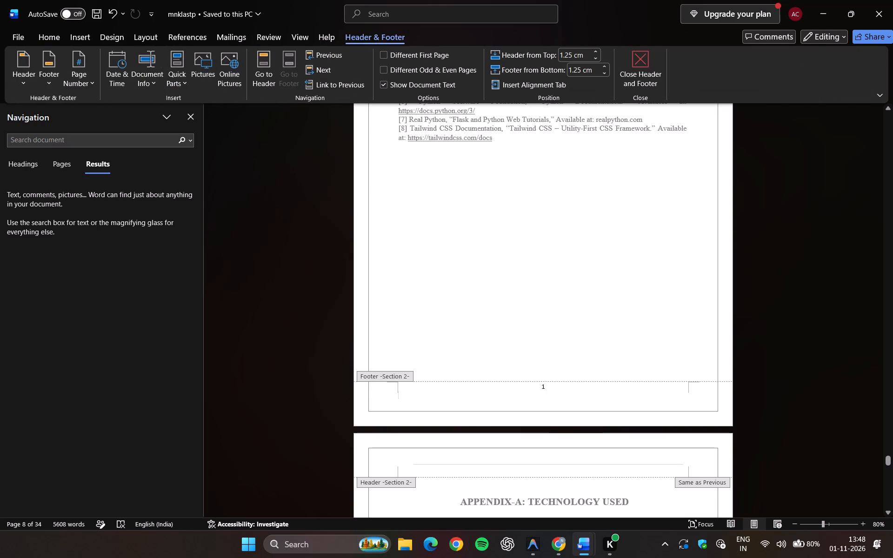